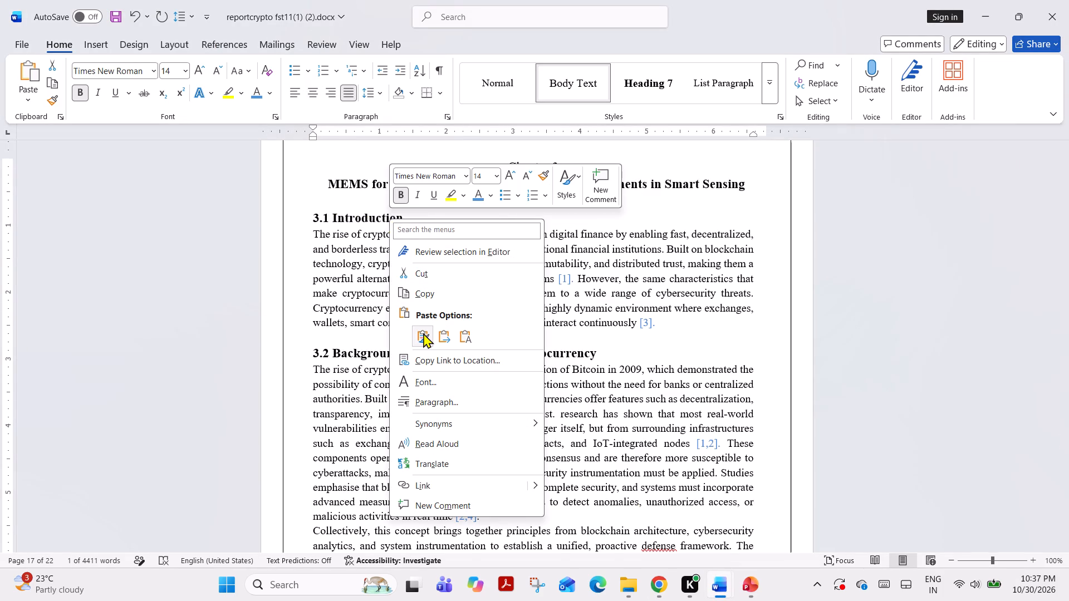
left_click(150, 254)
Switch to Document1 and paste the copied heading below the IEEE 1451.0-2024 paragraph, keeping its source formatting.
left_click(715, 591)
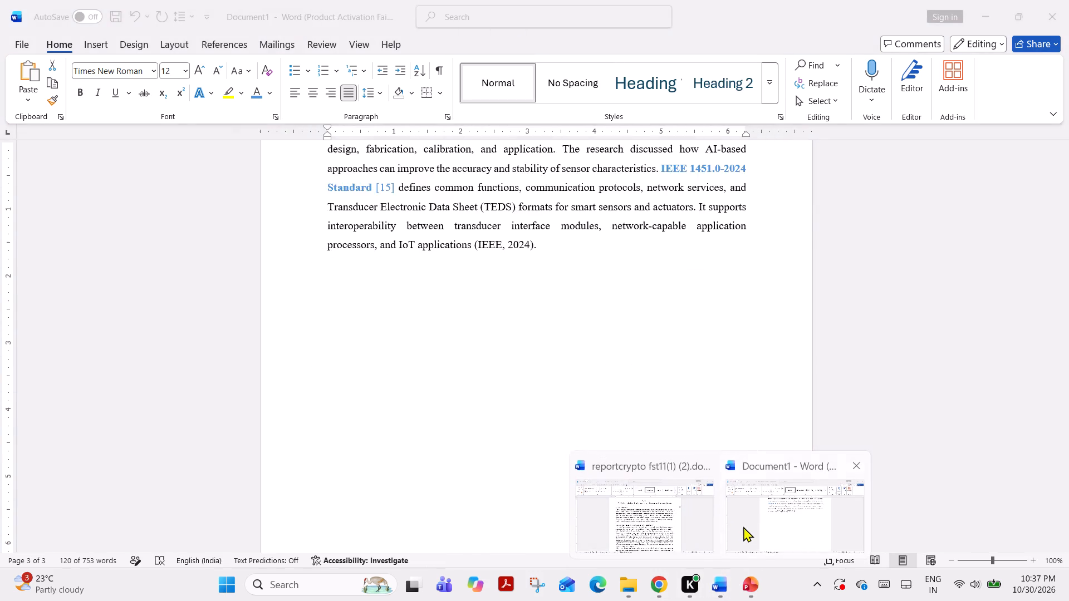
left_click(743, 526)
left_click(532, 341)
right_click(408, 307)
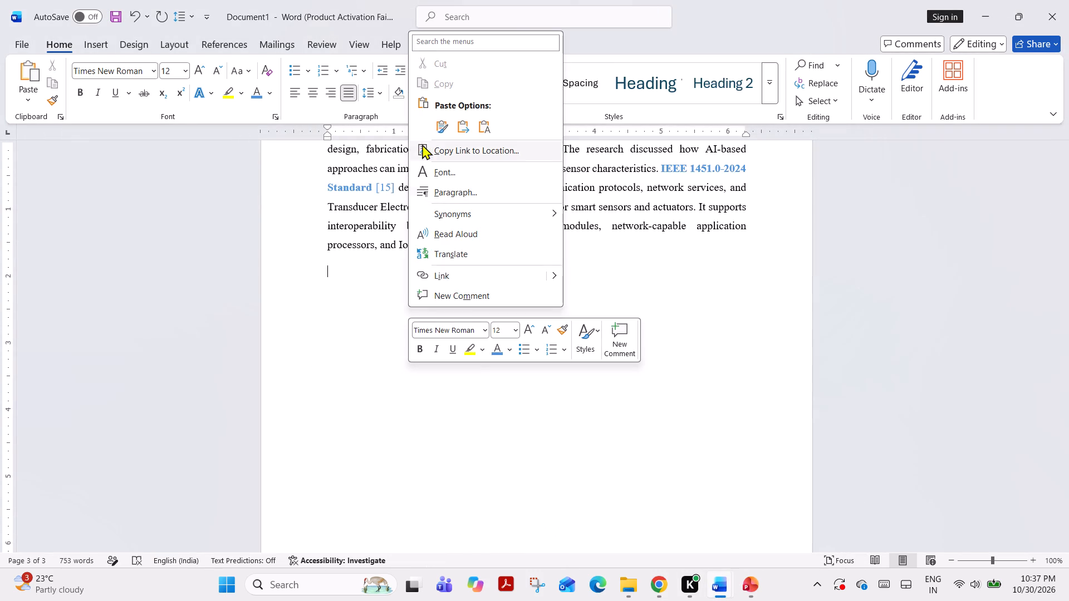
left_click(437, 131)
Set the pasted heading's font size to 14 and justify its alignment.
left_click_drag(330, 281, 442, 333)
left_click(458, 309)
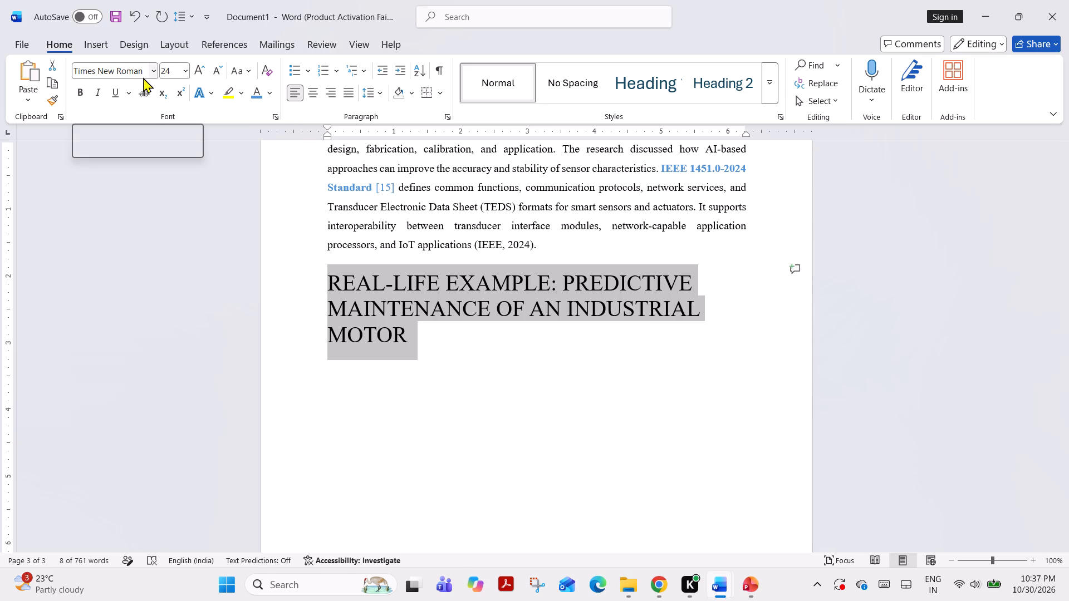
left_click(189, 72)
left_click(174, 162)
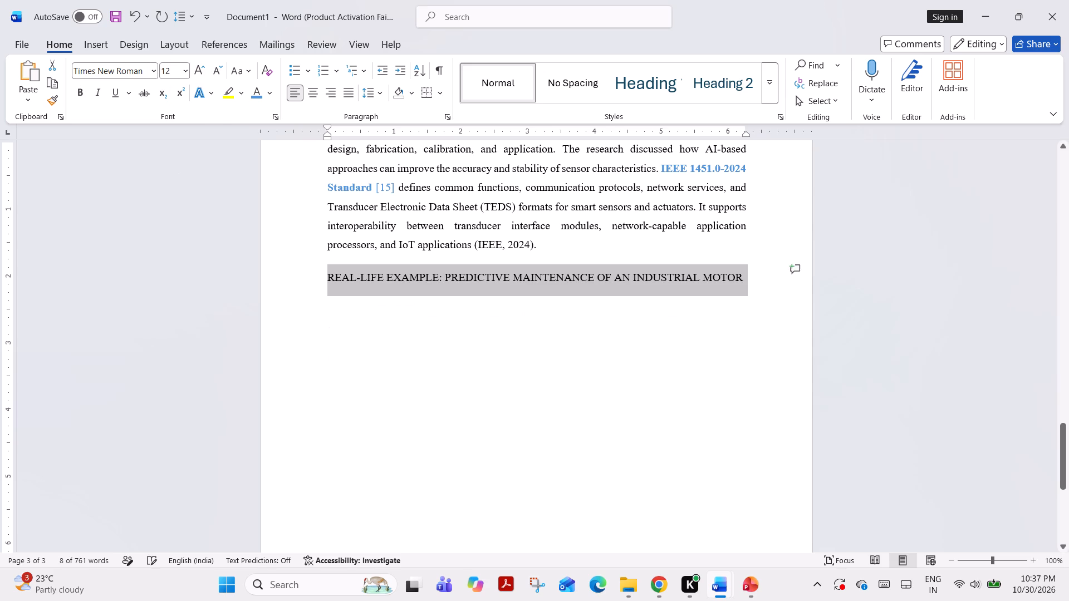
left_click(182, 68)
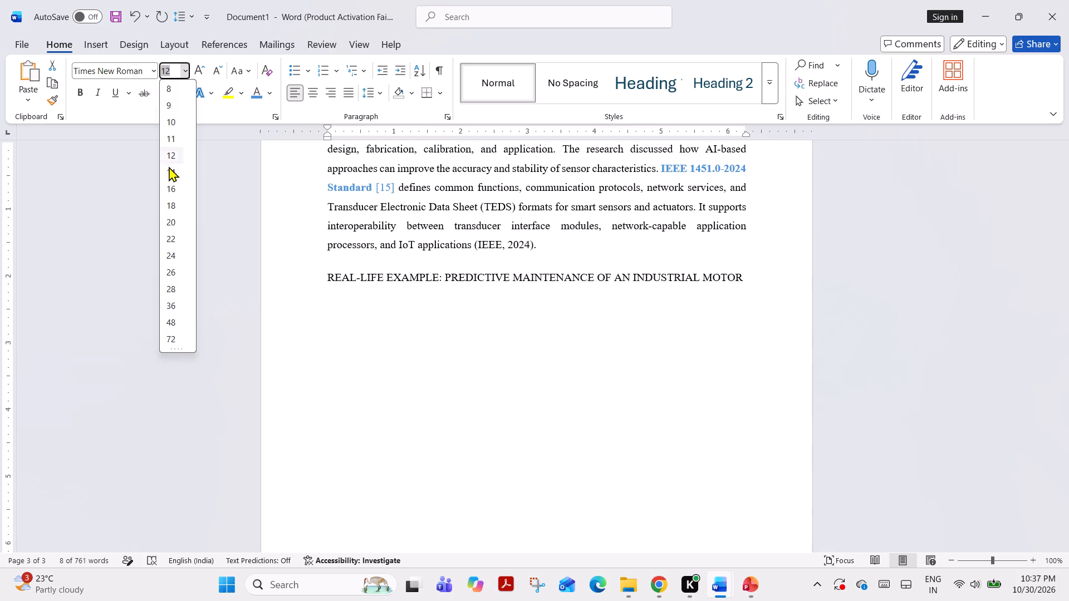
left_click(169, 166)
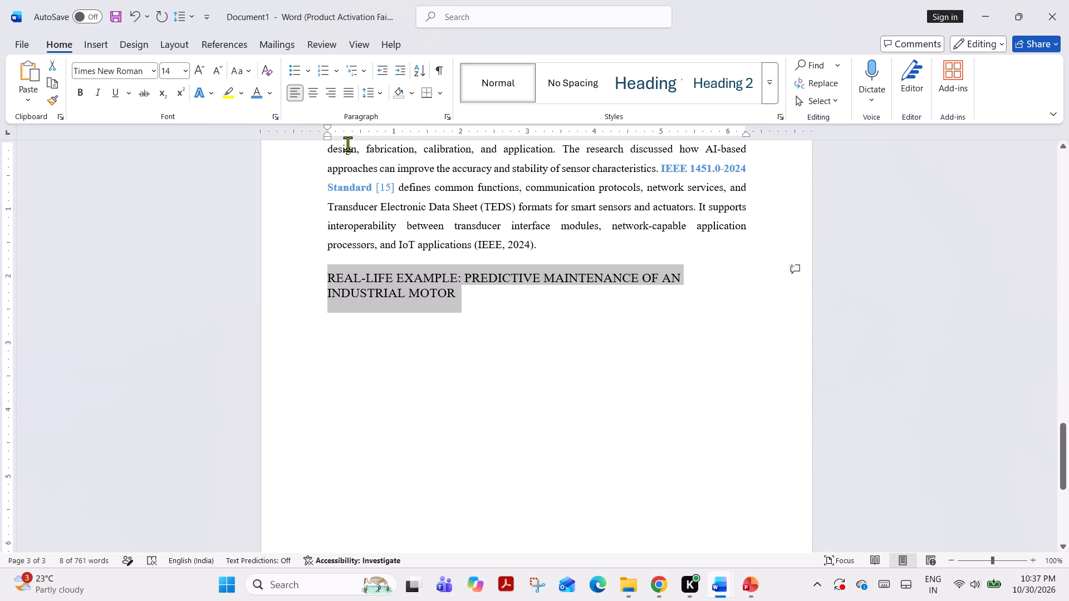
left_click(349, 87)
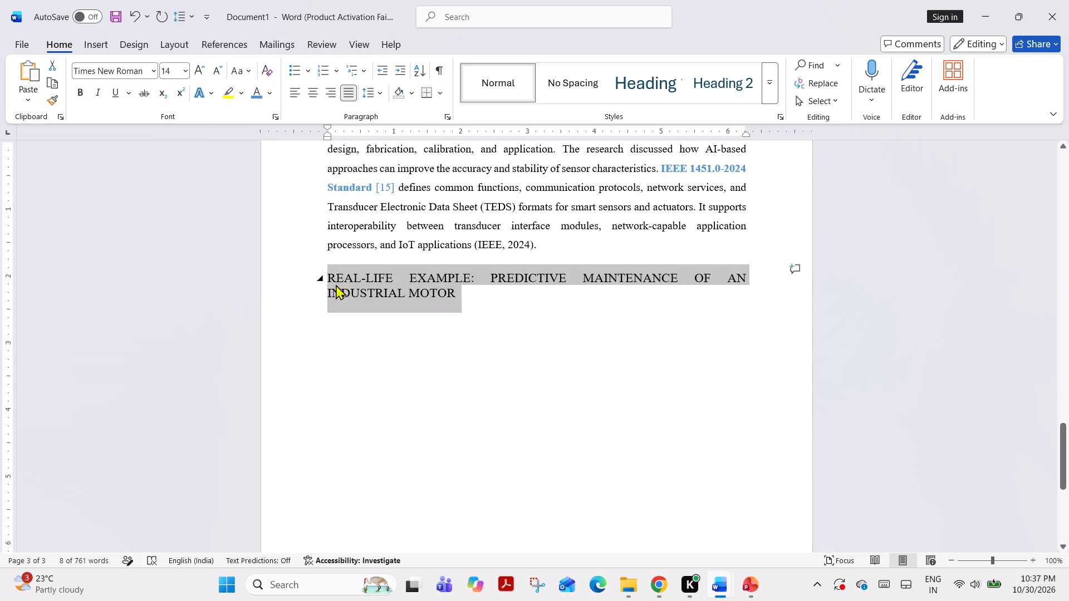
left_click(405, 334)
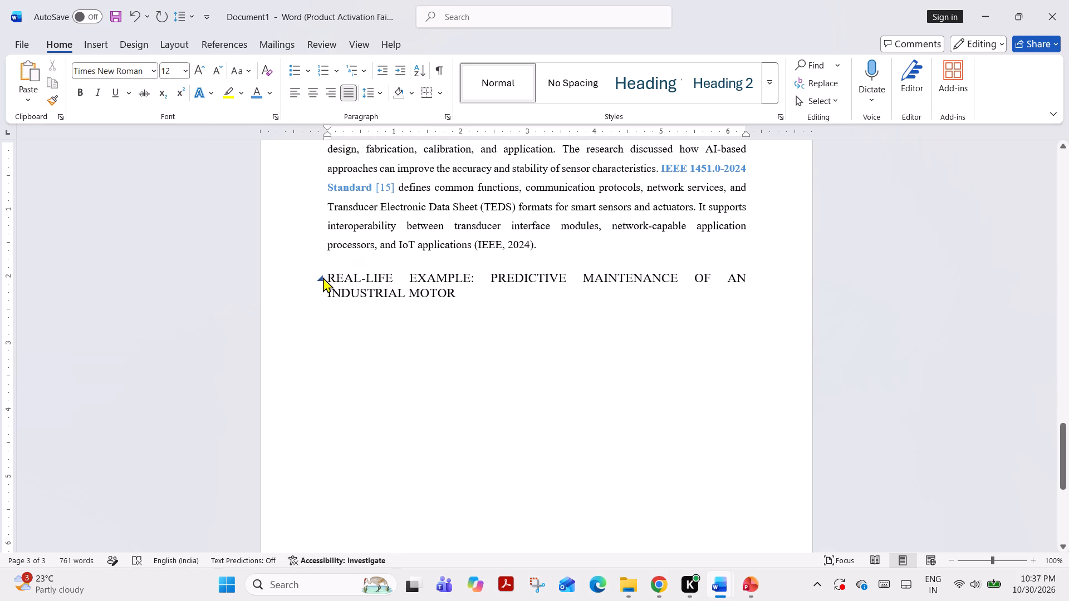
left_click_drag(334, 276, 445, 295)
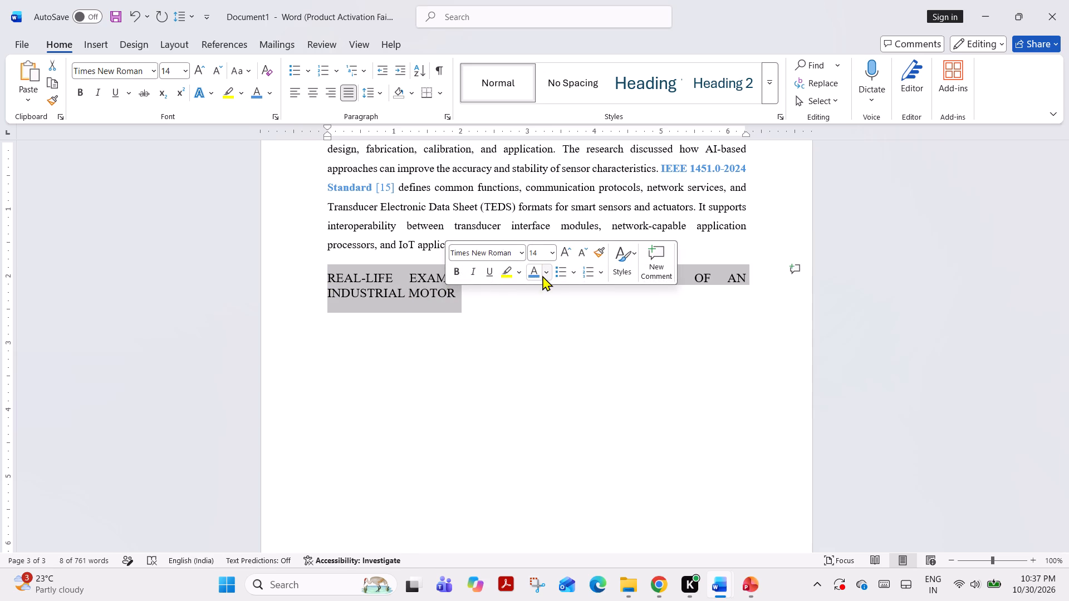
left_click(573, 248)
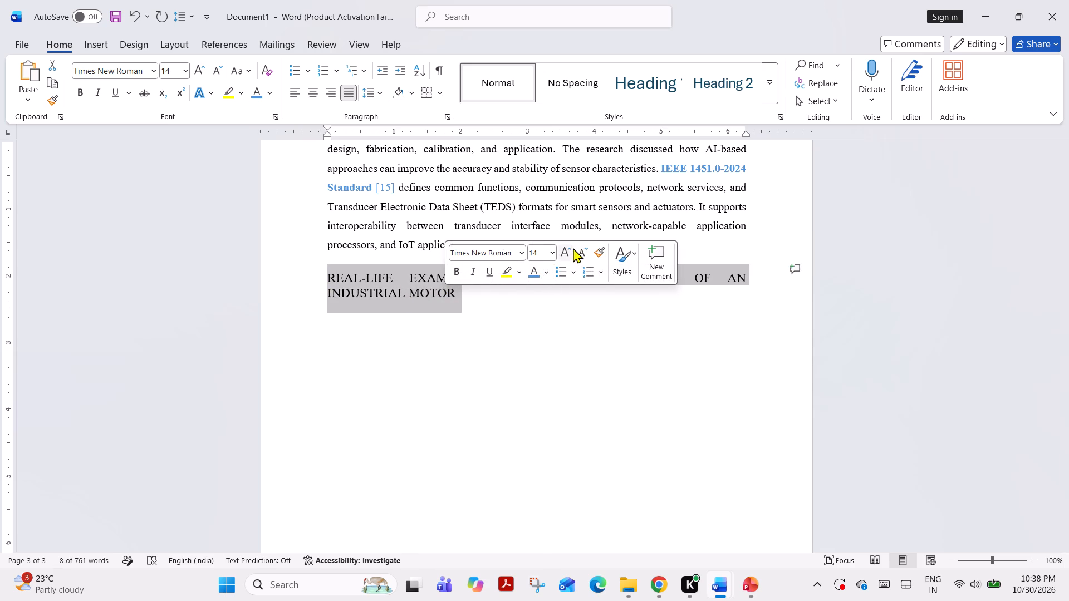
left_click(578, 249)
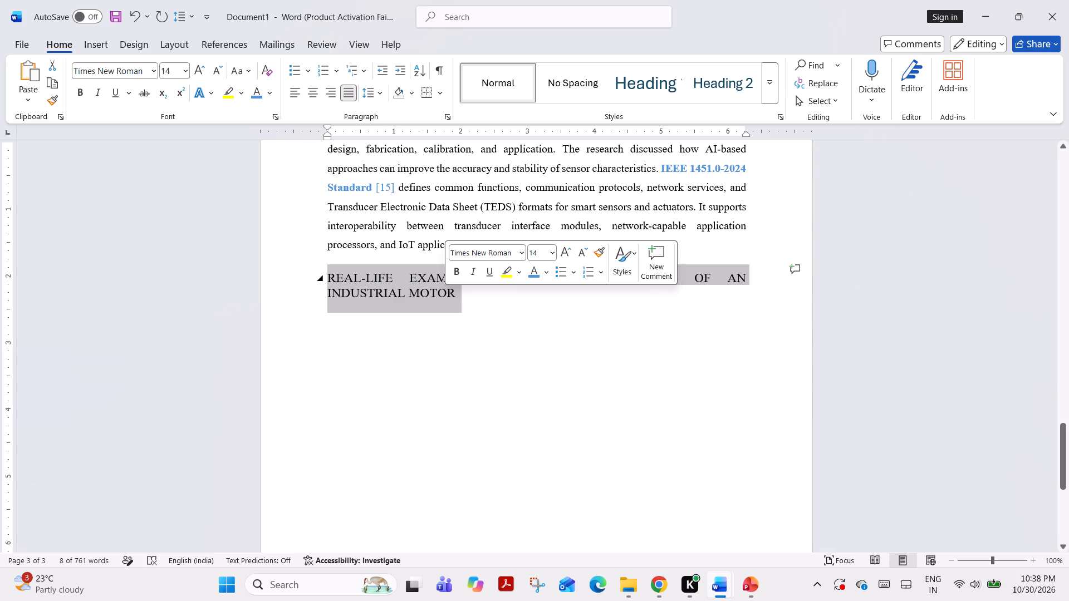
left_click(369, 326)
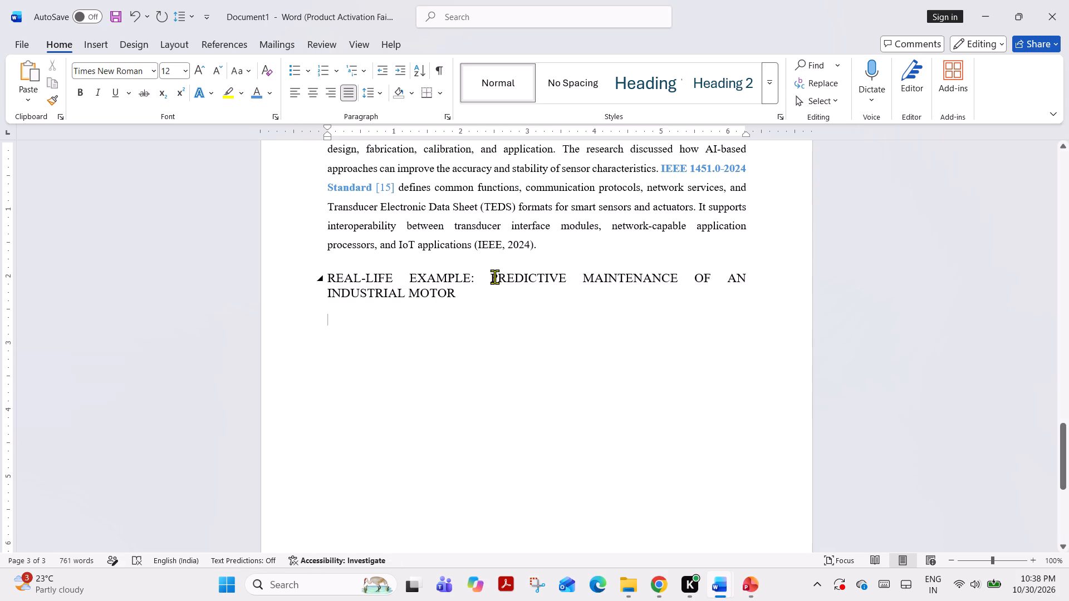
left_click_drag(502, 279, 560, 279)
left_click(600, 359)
Retype the all-capitals heading as "Real life example : Predictive maintainence of an industrial motor".
left_click_drag(336, 282, 447, 280)
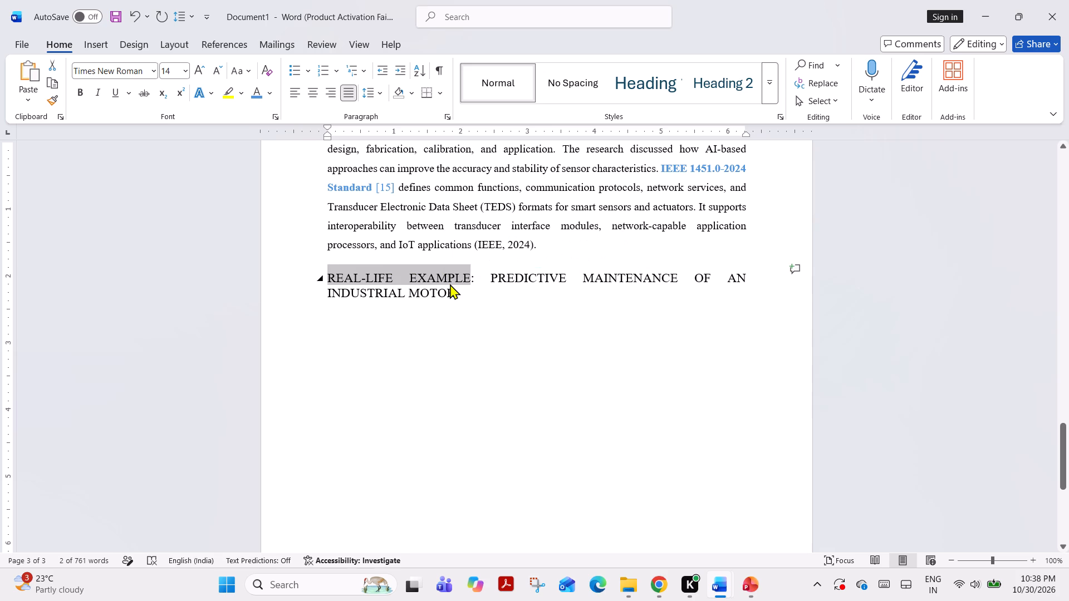
key("shift+r")
type("eal life example")
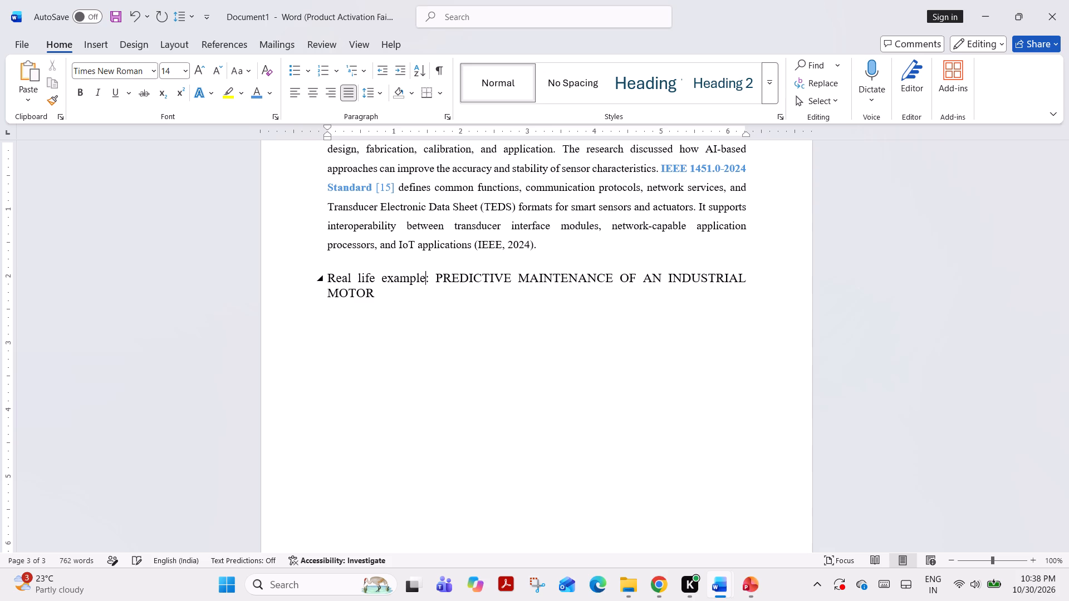
key("space")
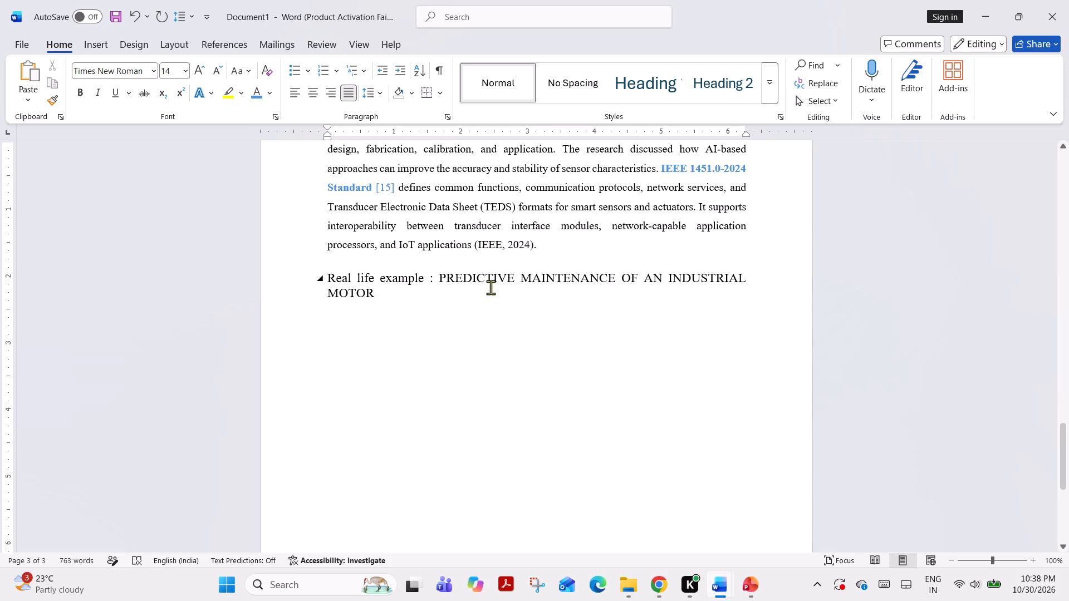
left_click_drag(443, 276, 571, 284)
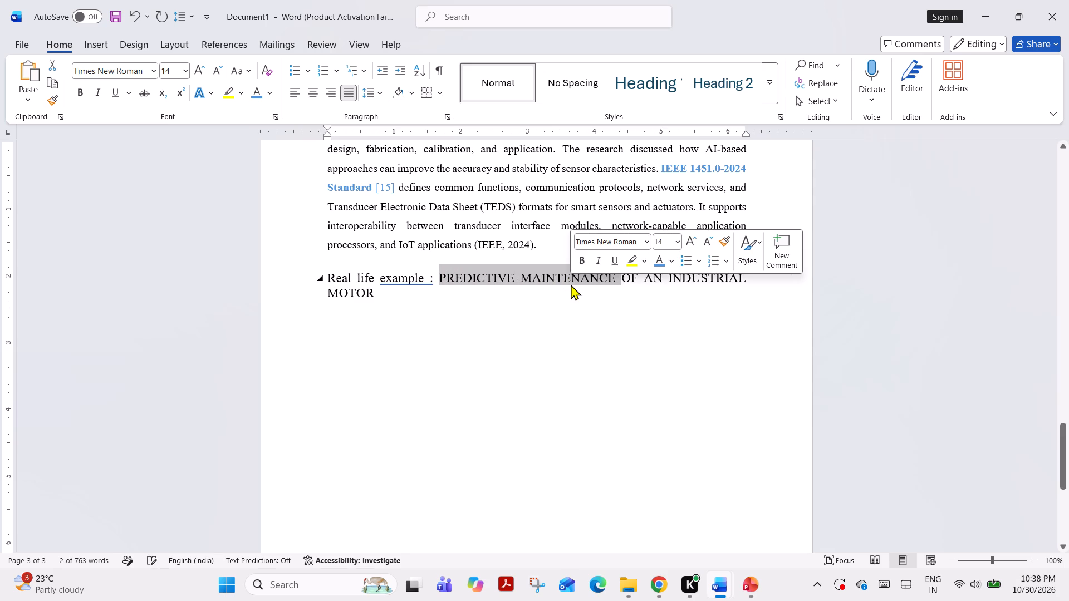
type("Predictive maintainence")
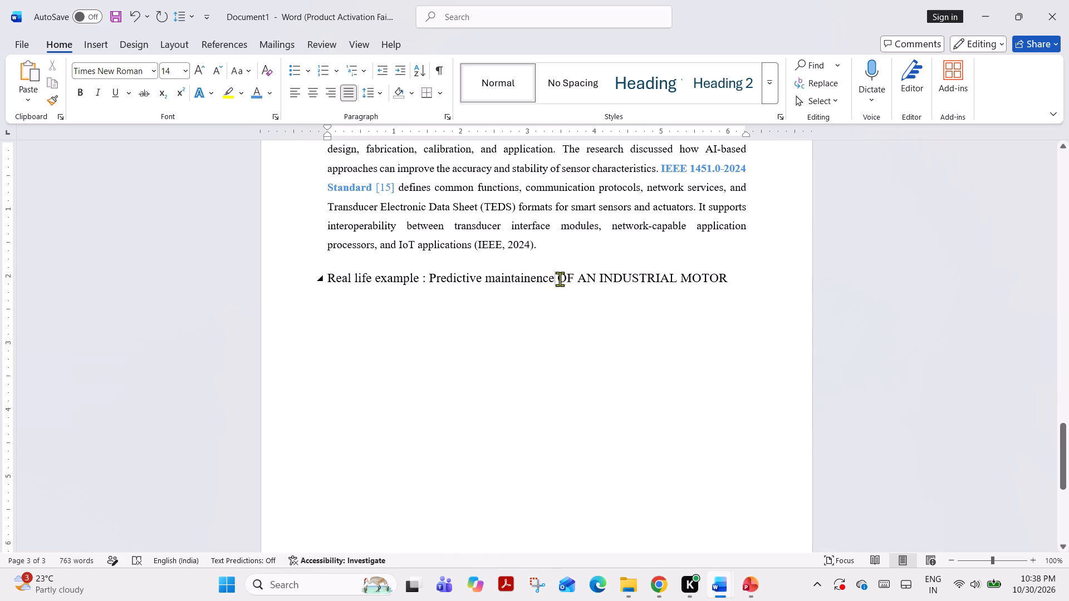
left_click_drag(560, 279, 704, 285)
type("of an industrial motoe")
key("BackSpace")
key("r")
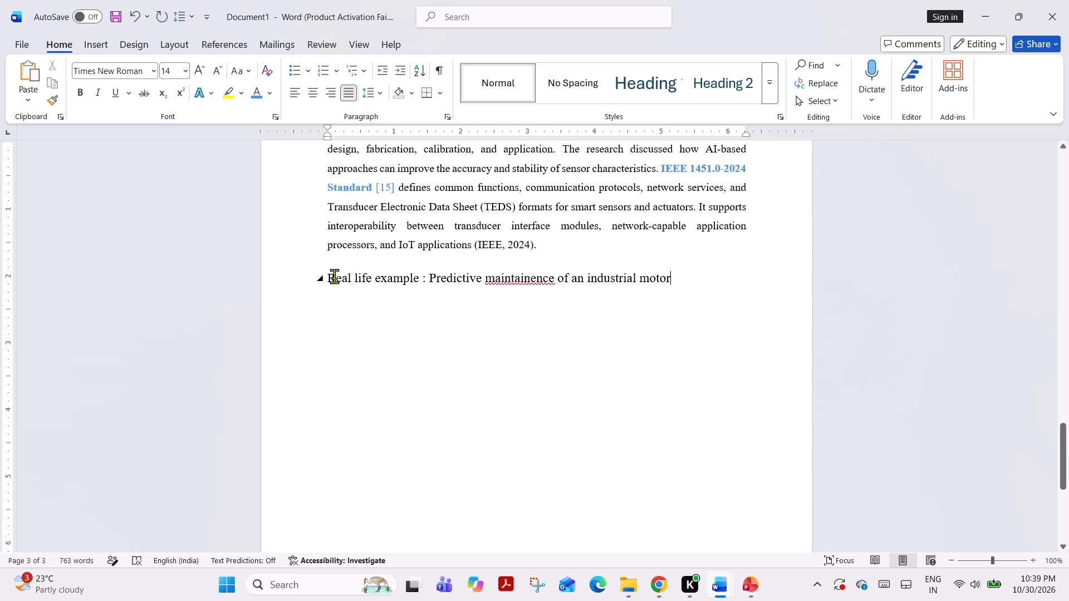
Cut the retyped heading from Document1 and paste it over the selected "Introduction" in heading 3.1 of the reportcrypto document.
left_click_drag(327, 273, 677, 277)
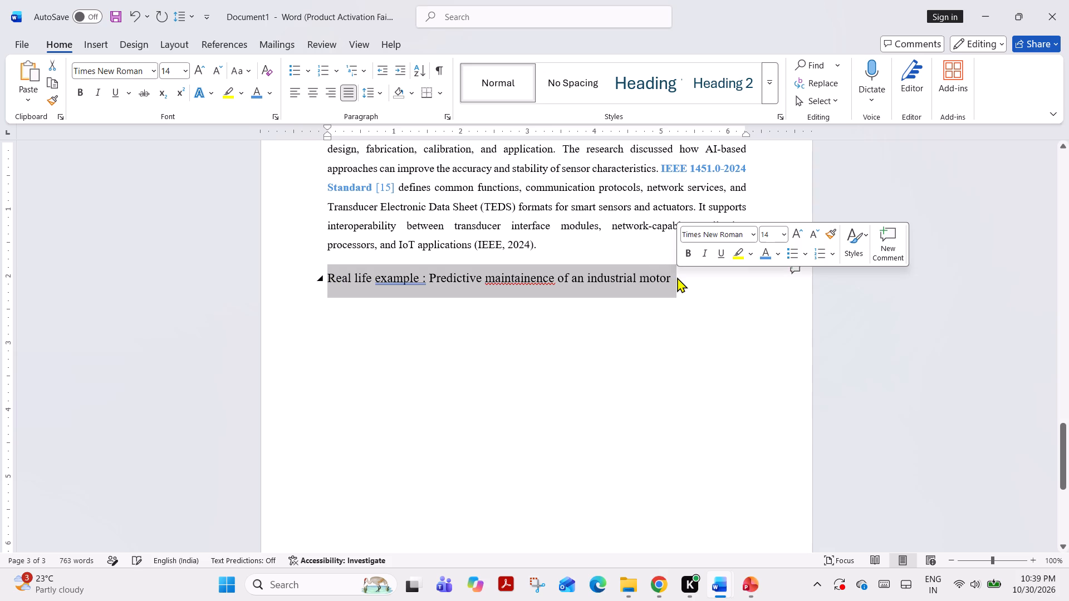
key("ctrl+x")
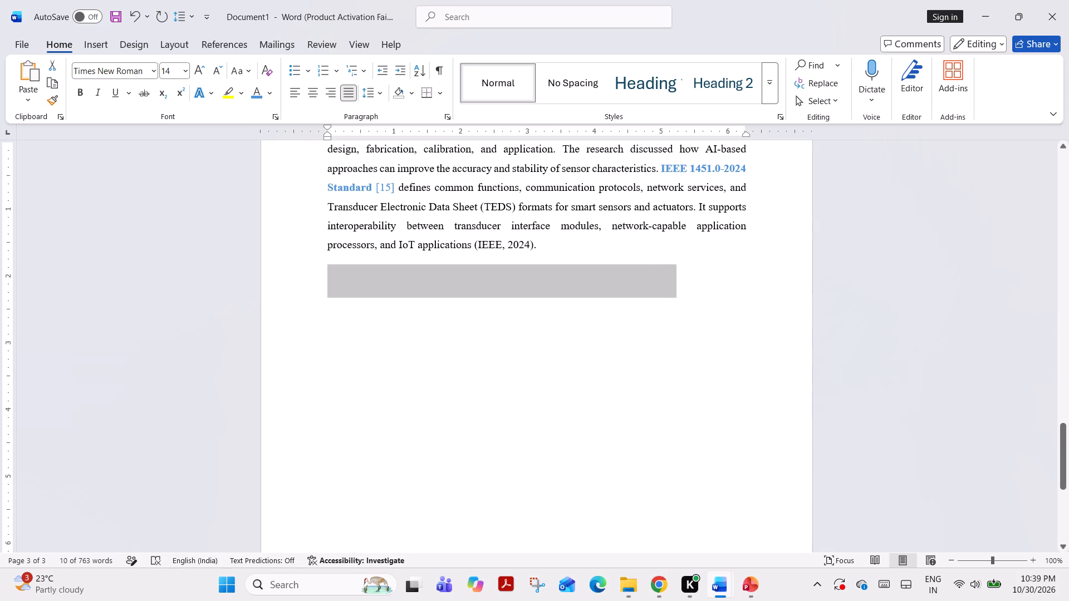
left_click(720, 593)
left_click(656, 533)
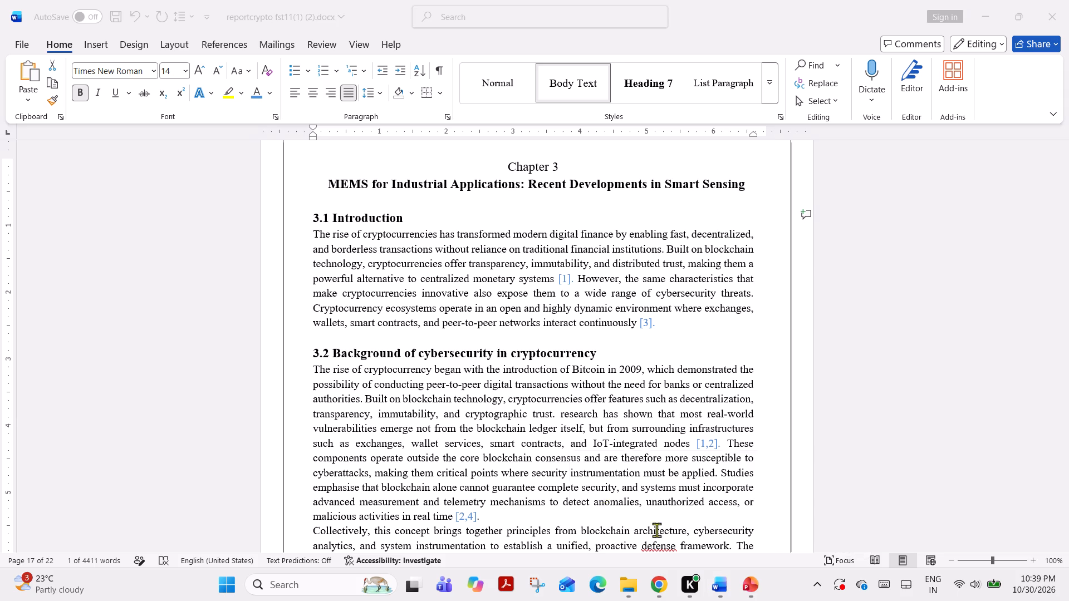
key("ctrl+v")
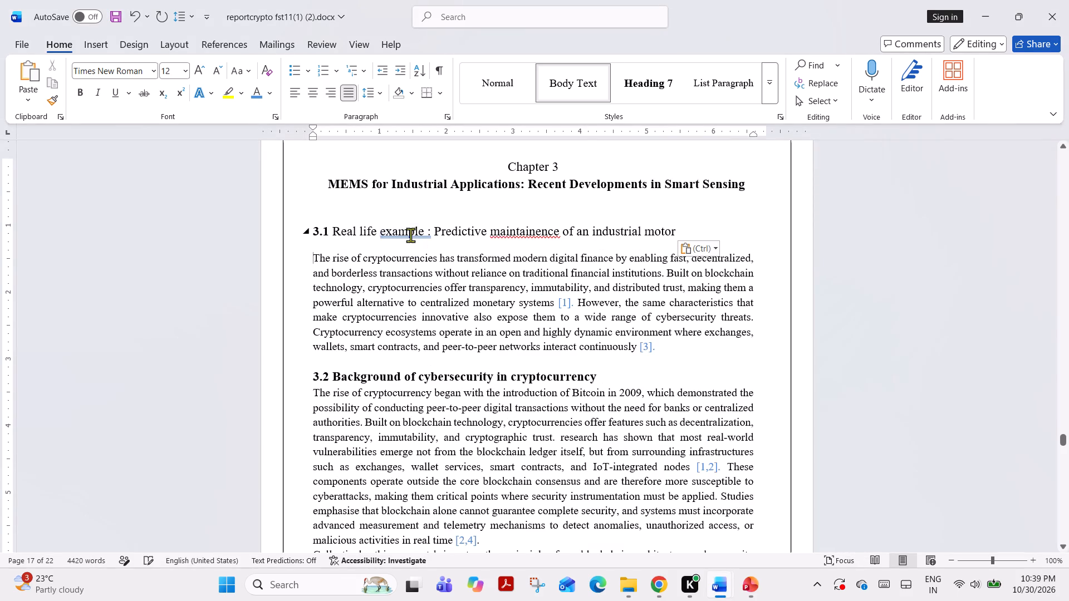
Make the pasted heading 3.1 text bold.
left_click_drag(331, 230, 668, 237)
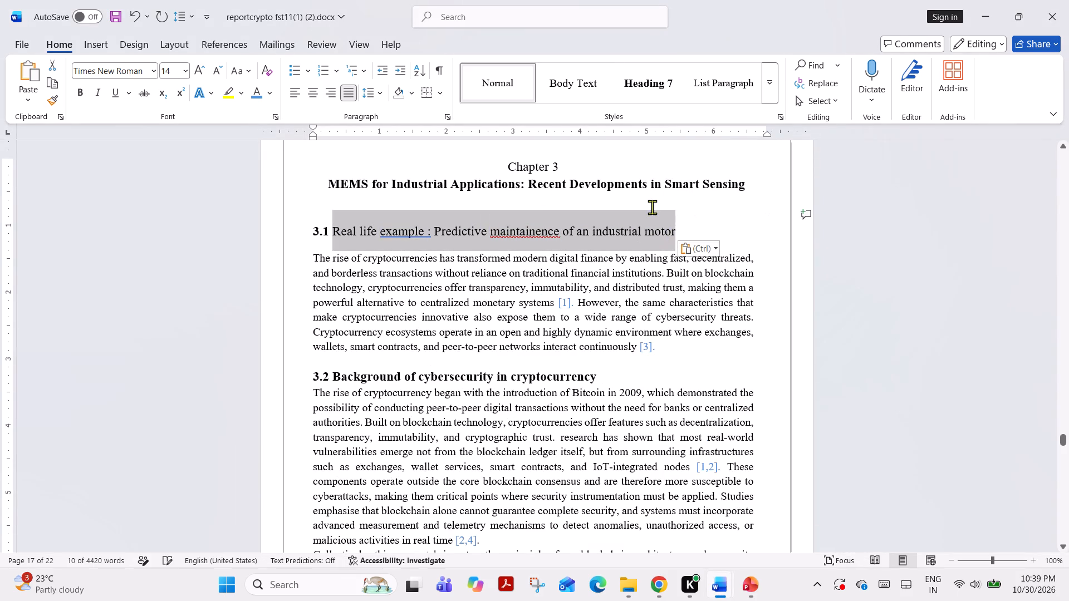
left_click(85, 96)
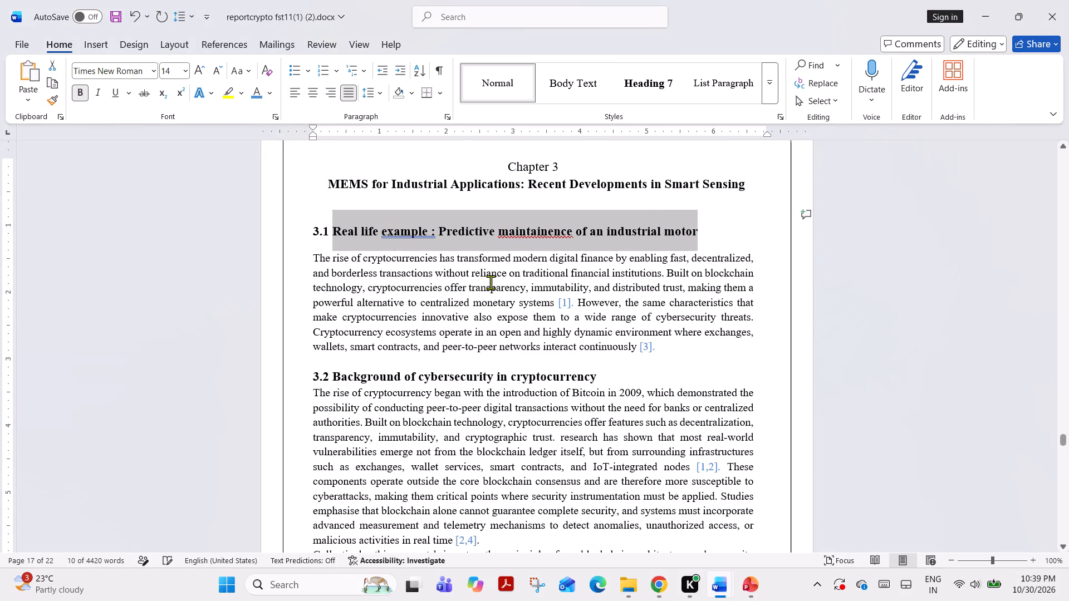
Correct the spacing before the colon in heading 3.1 so it reads "example:".
left_click(543, 269)
left_click(423, 238)
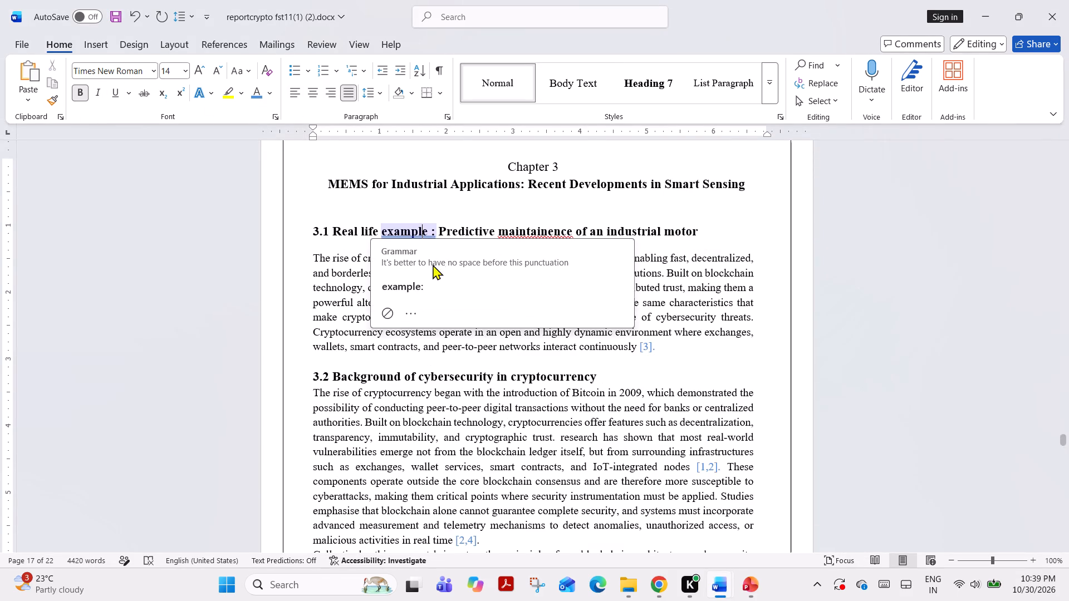
left_click(419, 287)
left_click(720, 245)
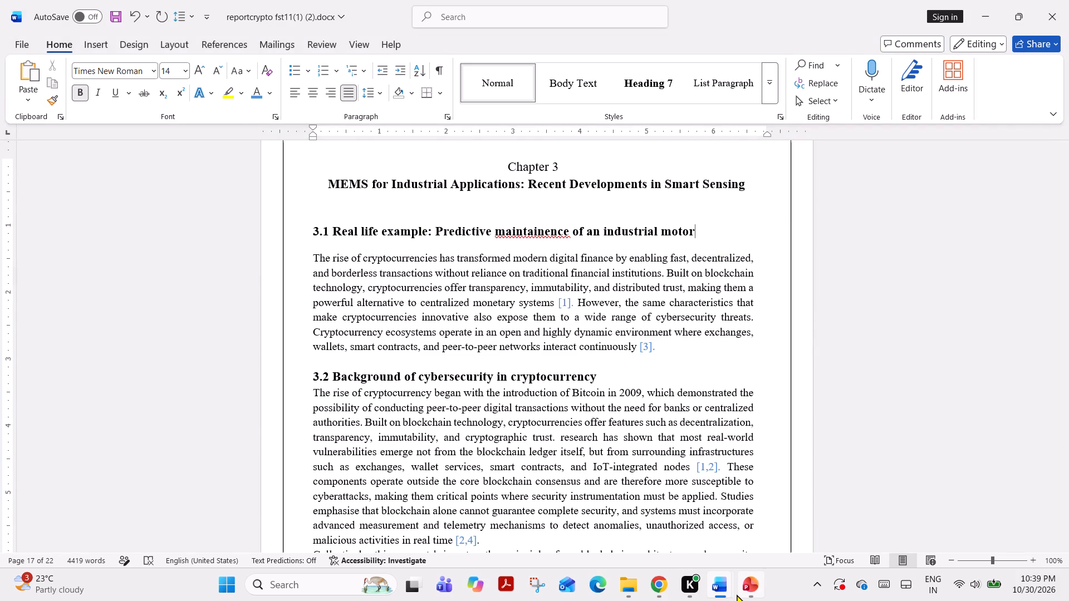
left_click(721, 588)
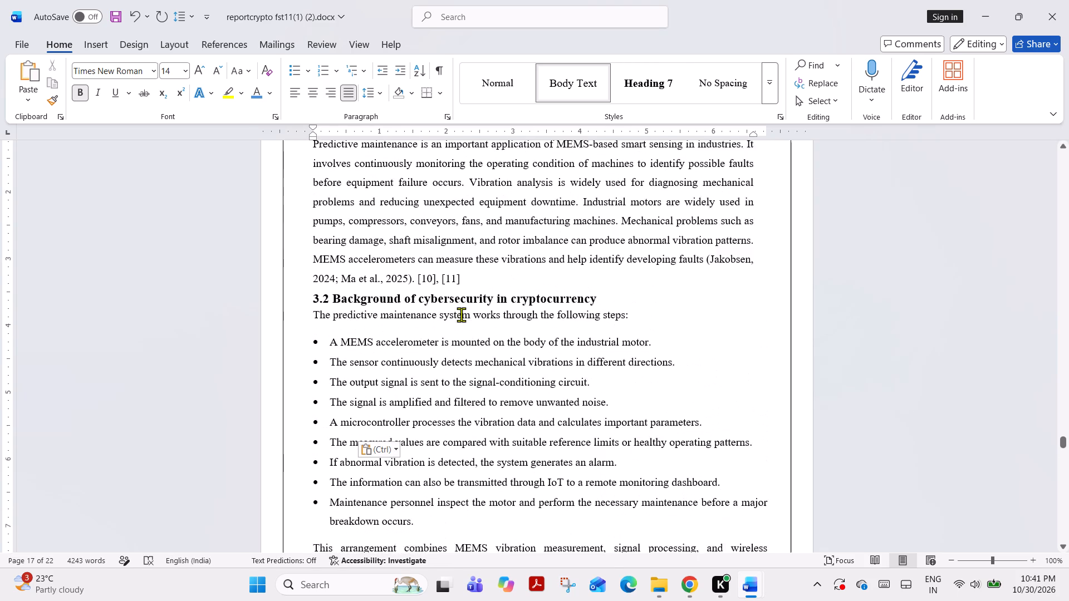
left_click(632, 318)
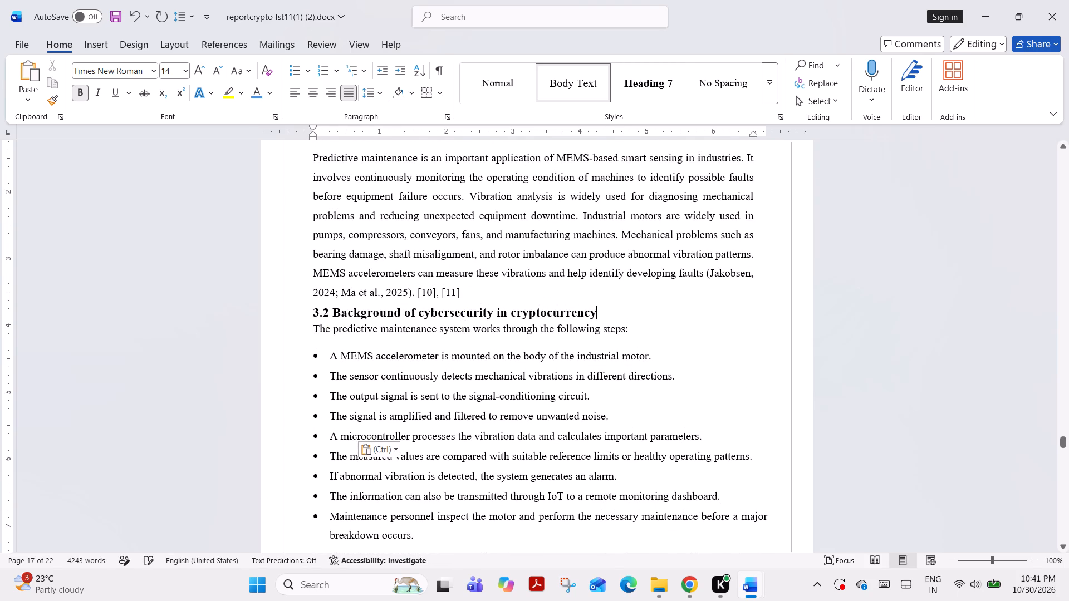
key("Return")
left_click_drag(333, 311, 601, 321)
type("Working principle")
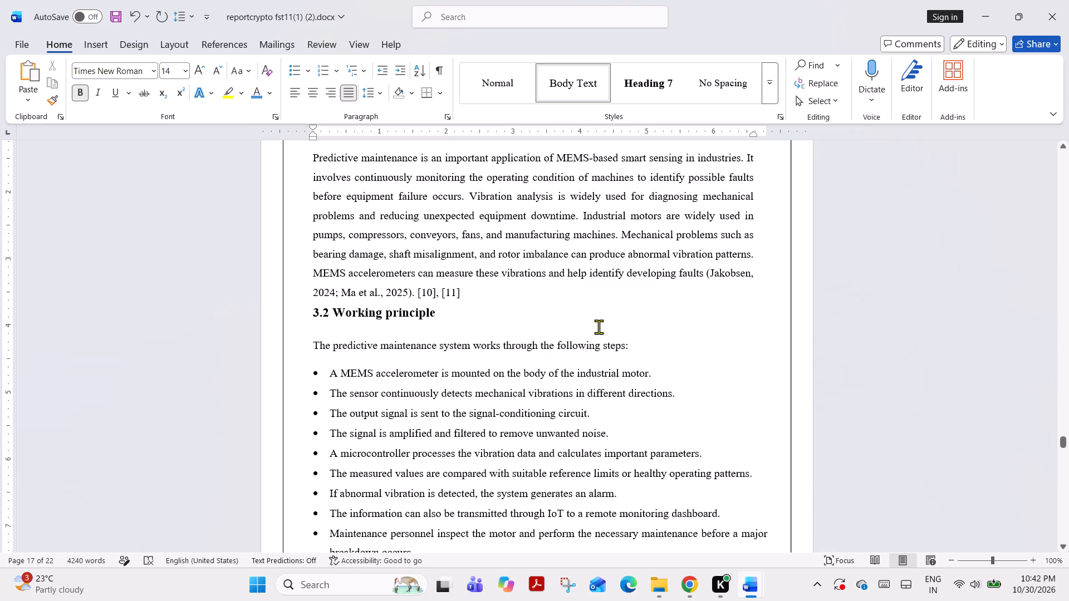
Remove the blank line below the "3.2 Working principle" heading and insert one above it, after the 3.1 paragraph.
left_click(319, 329)
key("BackSpace")
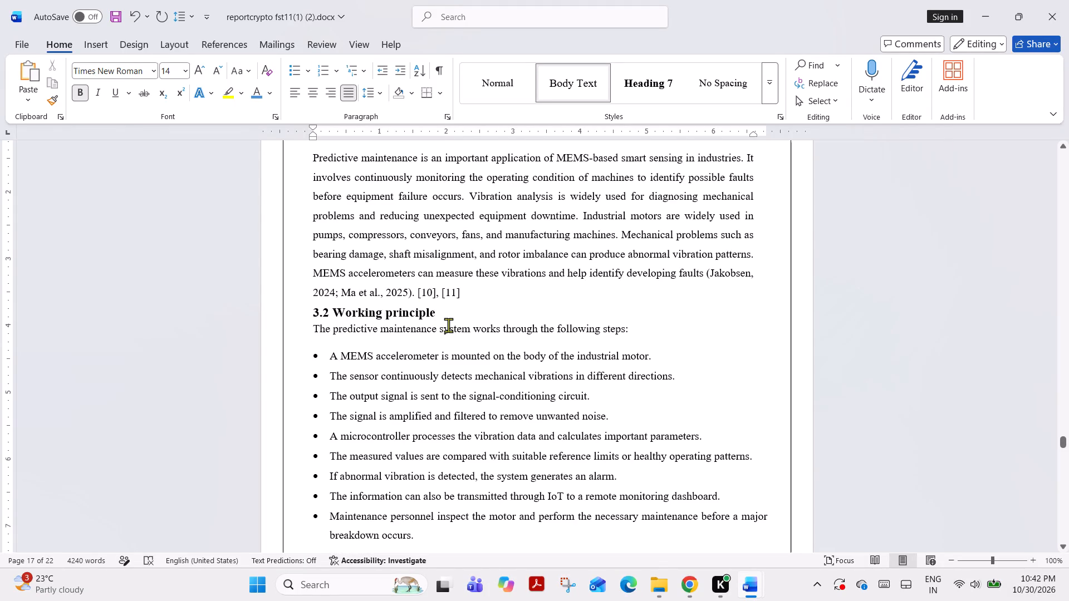
left_click(475, 300)
key("Return")
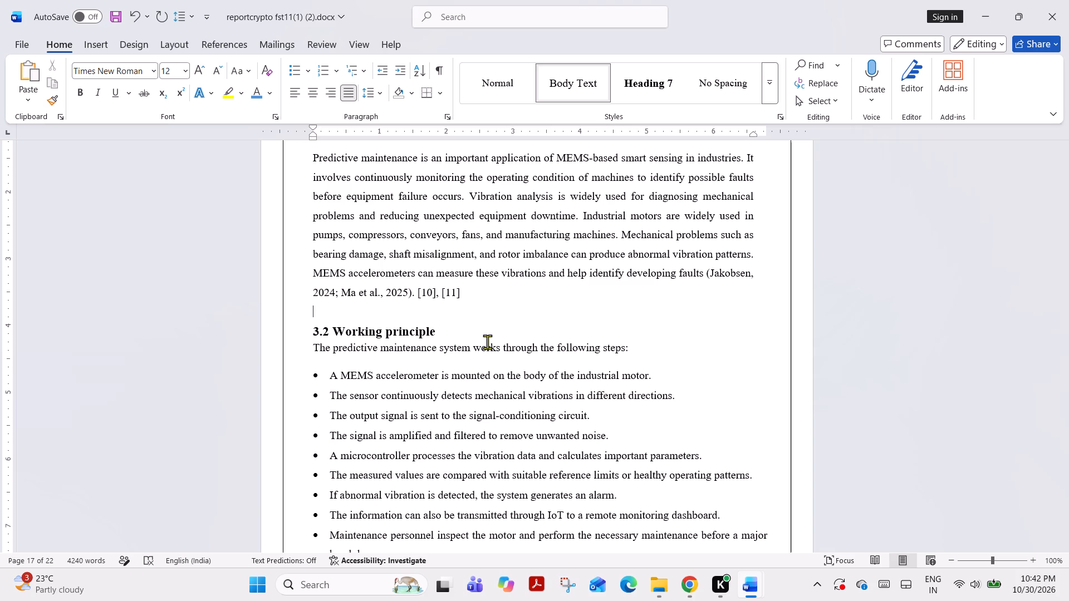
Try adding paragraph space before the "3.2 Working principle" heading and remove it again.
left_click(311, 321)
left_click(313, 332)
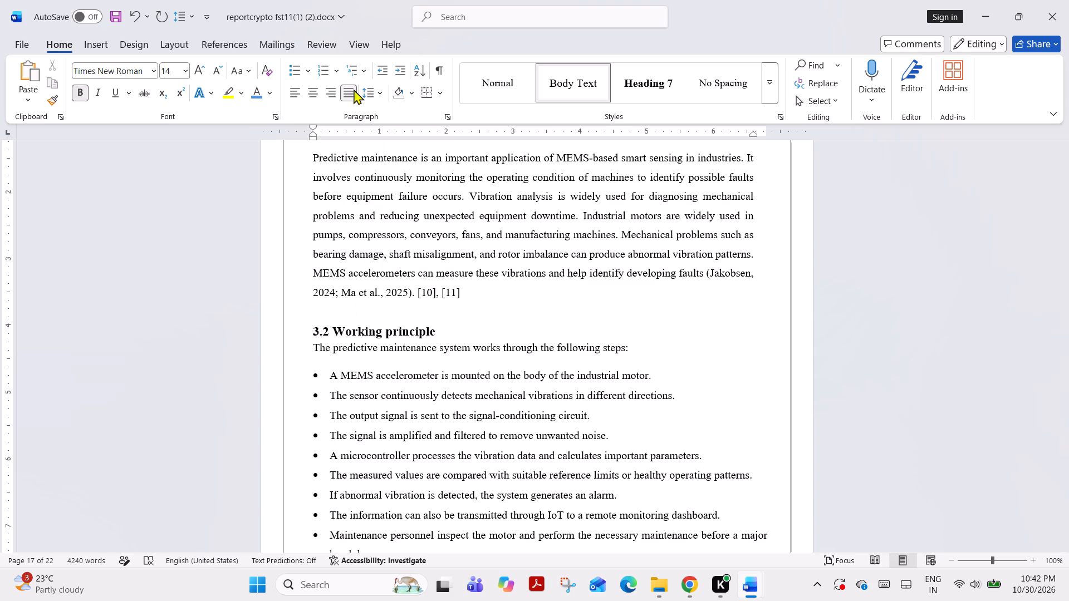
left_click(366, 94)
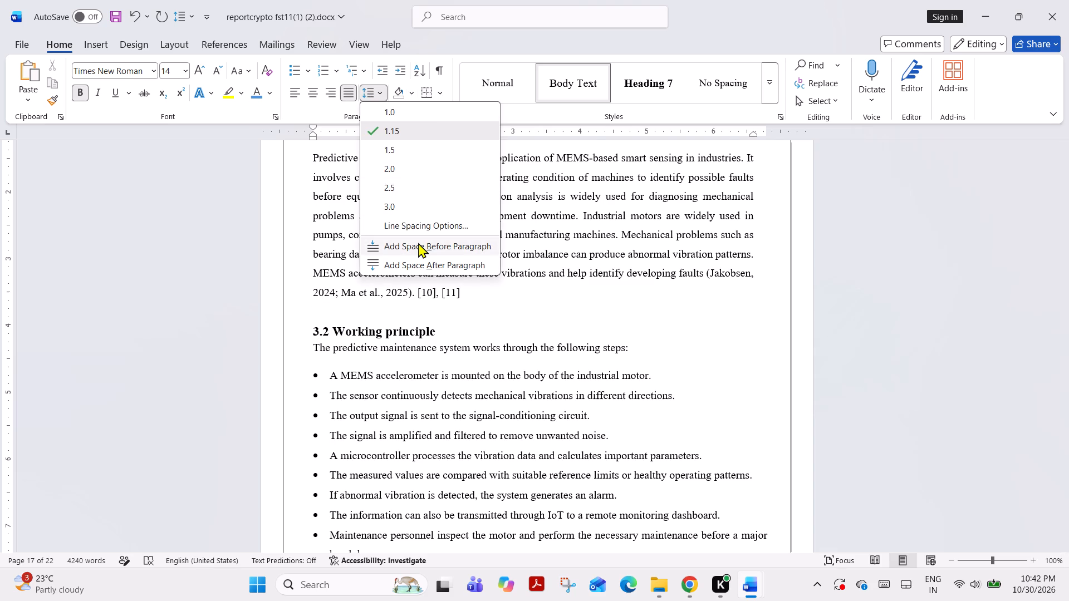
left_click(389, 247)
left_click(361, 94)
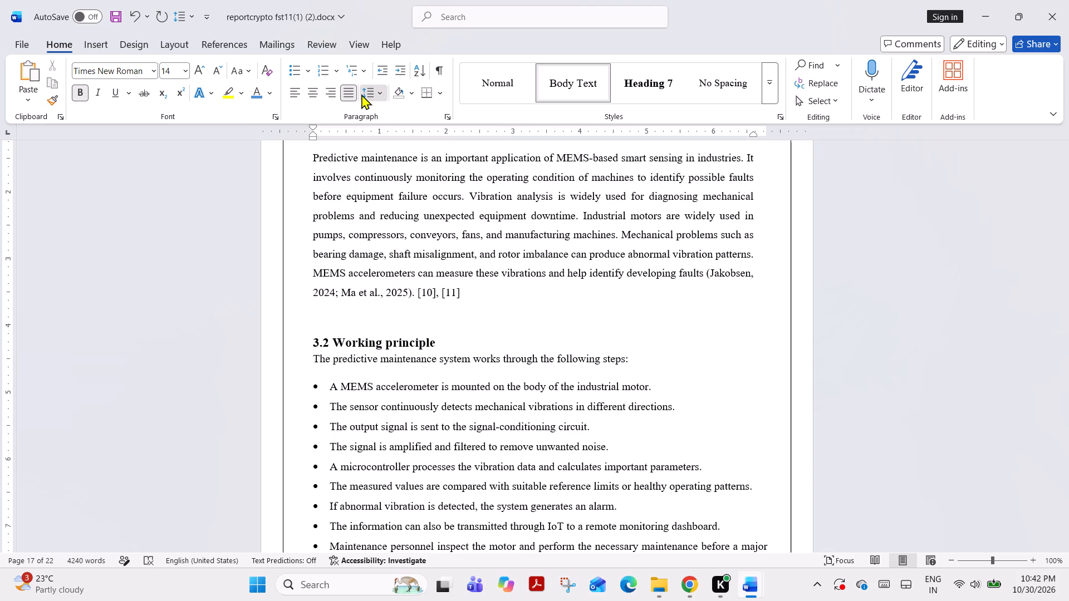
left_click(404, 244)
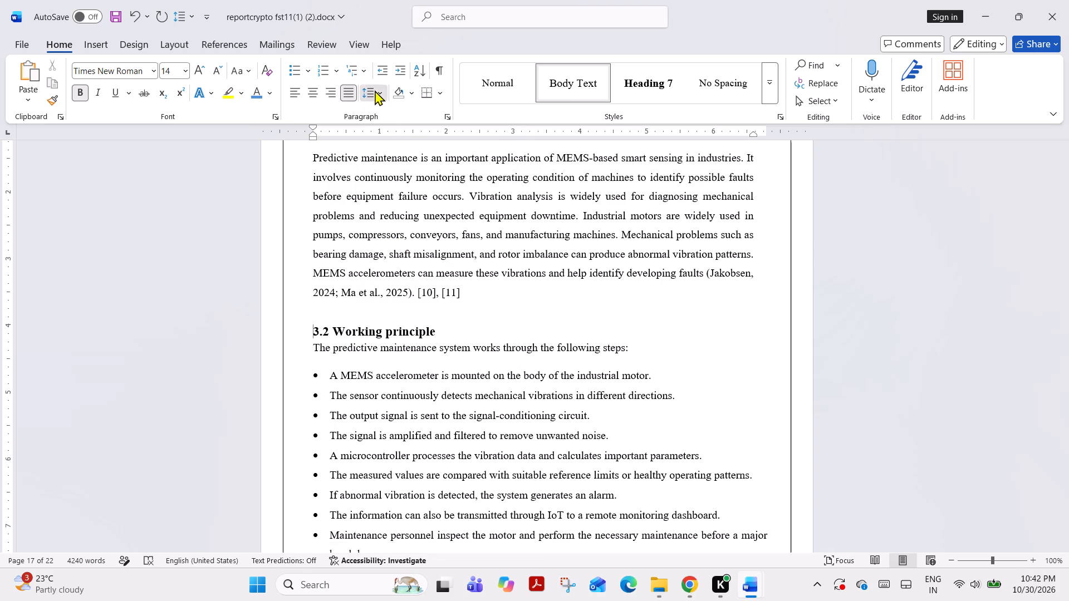
Add paragraph space after the "3.2 Working principle" heading.
left_click(375, 90)
left_click(407, 267)
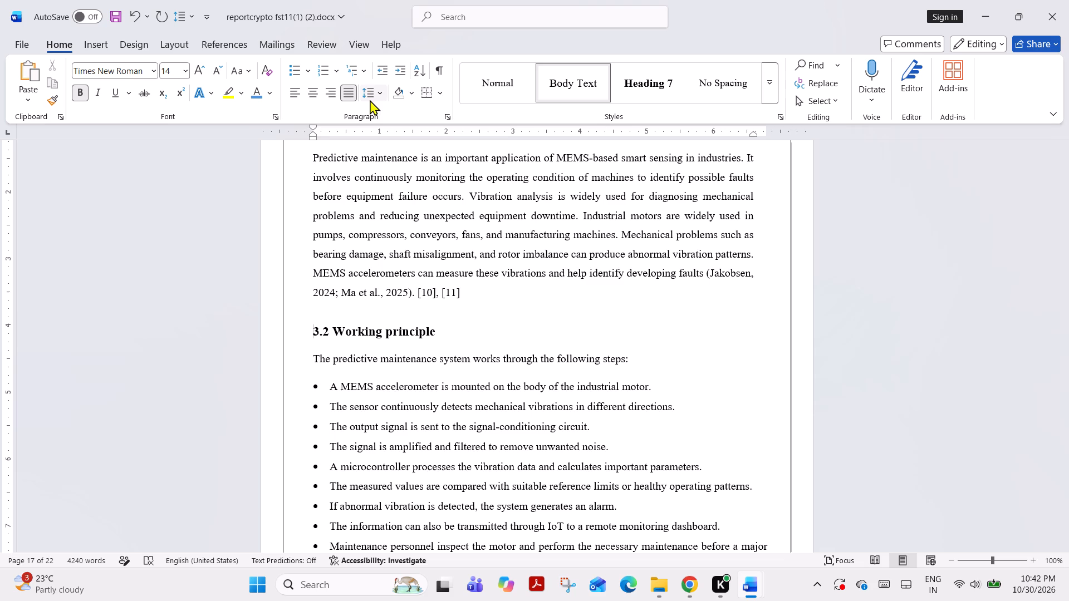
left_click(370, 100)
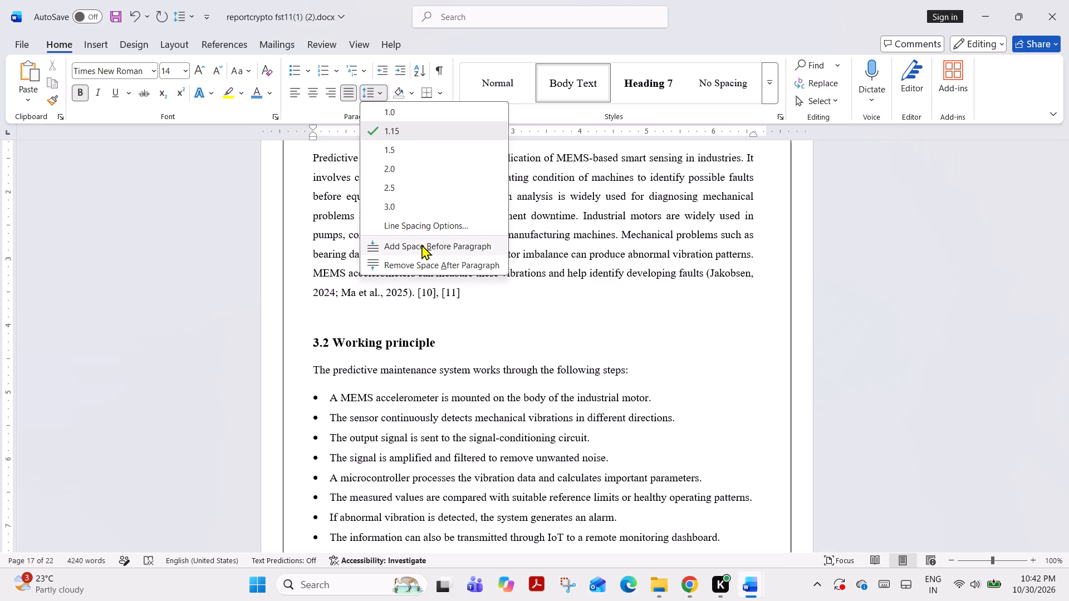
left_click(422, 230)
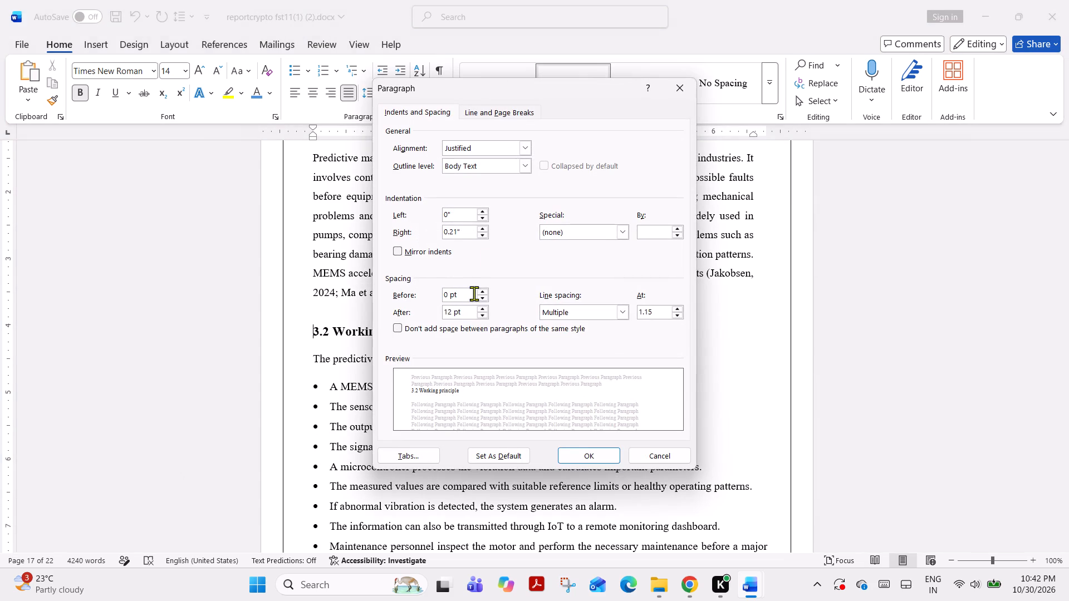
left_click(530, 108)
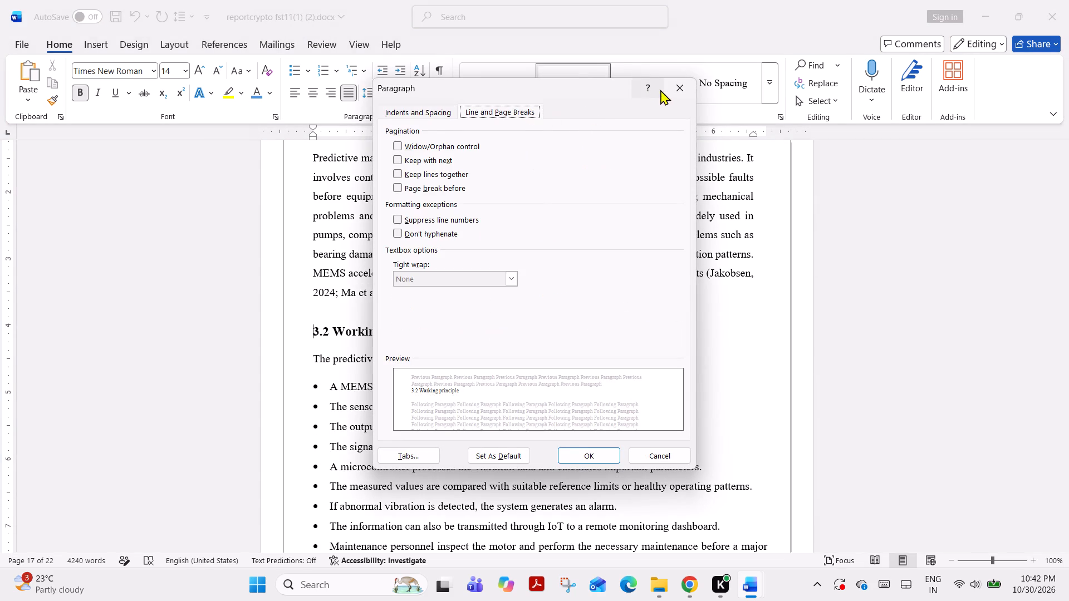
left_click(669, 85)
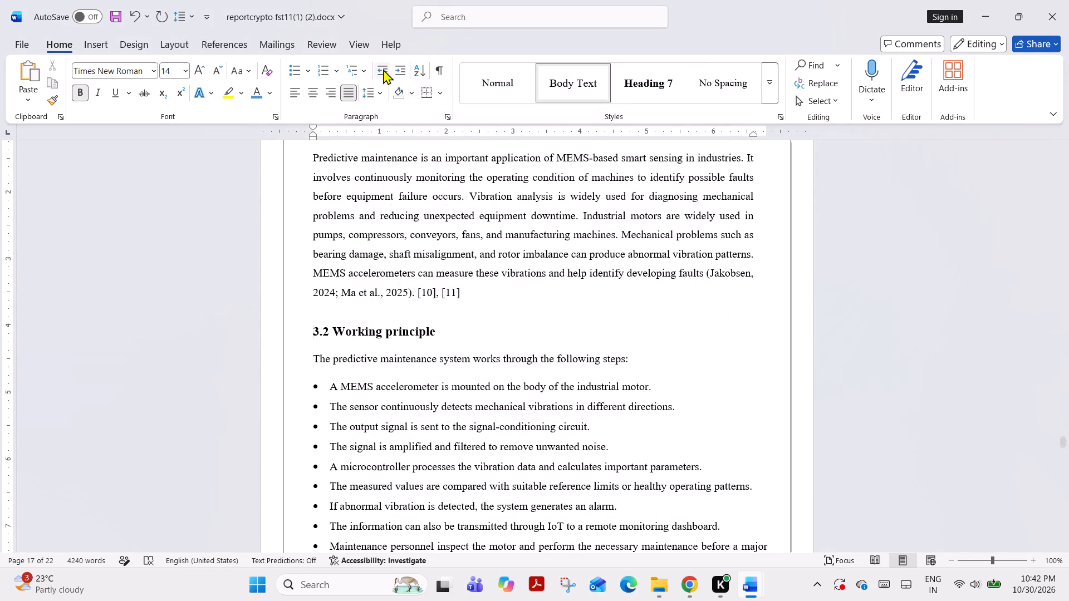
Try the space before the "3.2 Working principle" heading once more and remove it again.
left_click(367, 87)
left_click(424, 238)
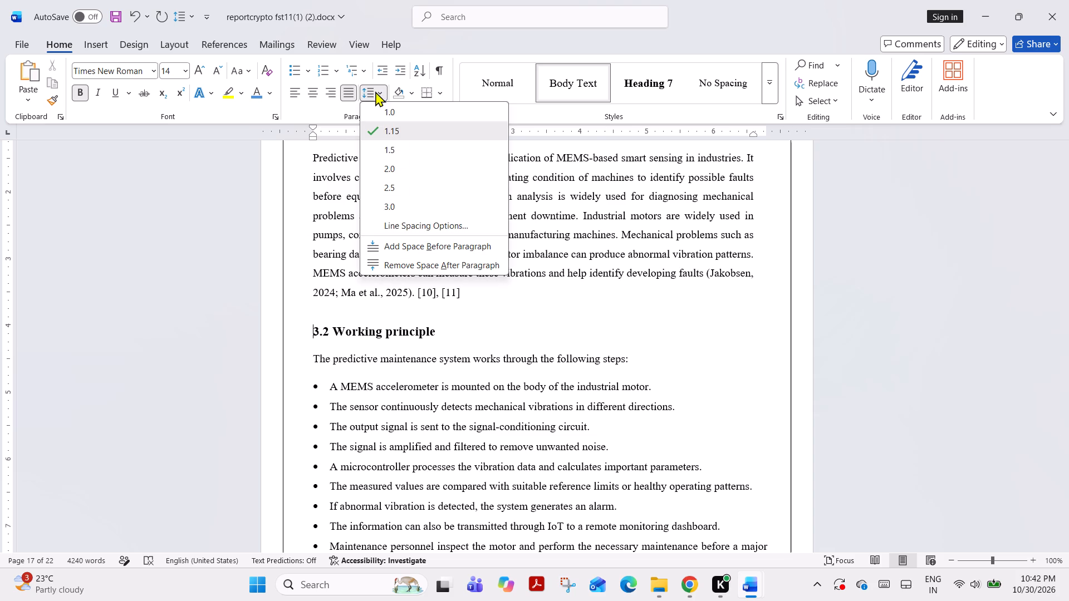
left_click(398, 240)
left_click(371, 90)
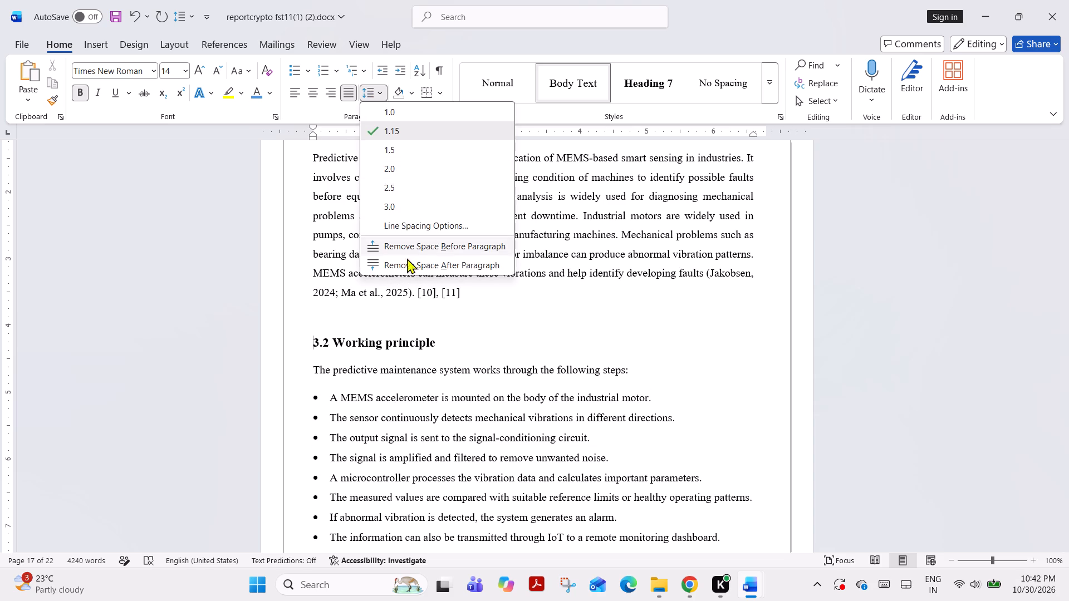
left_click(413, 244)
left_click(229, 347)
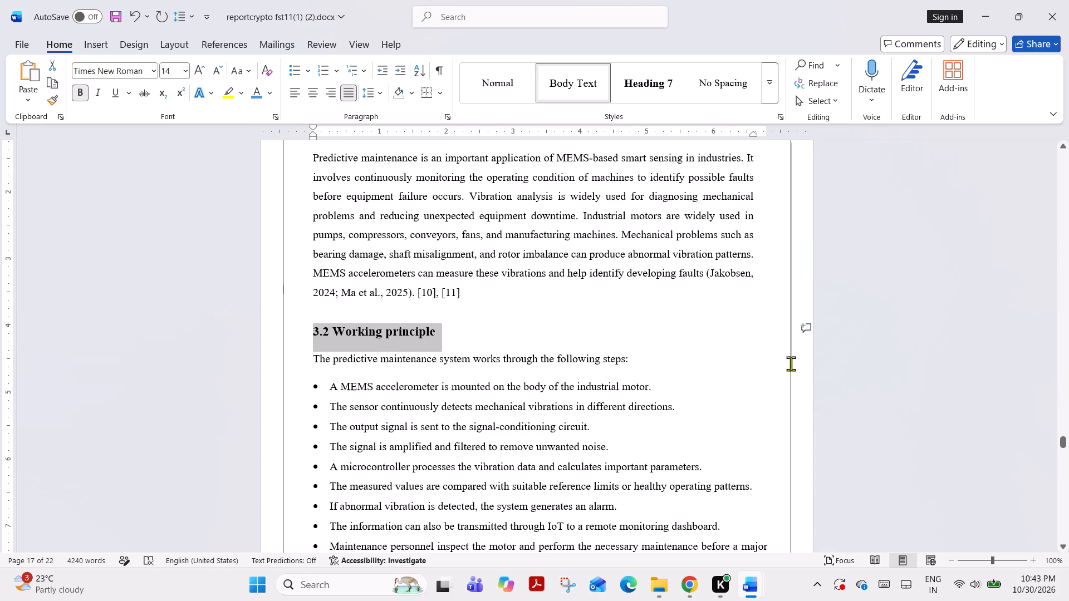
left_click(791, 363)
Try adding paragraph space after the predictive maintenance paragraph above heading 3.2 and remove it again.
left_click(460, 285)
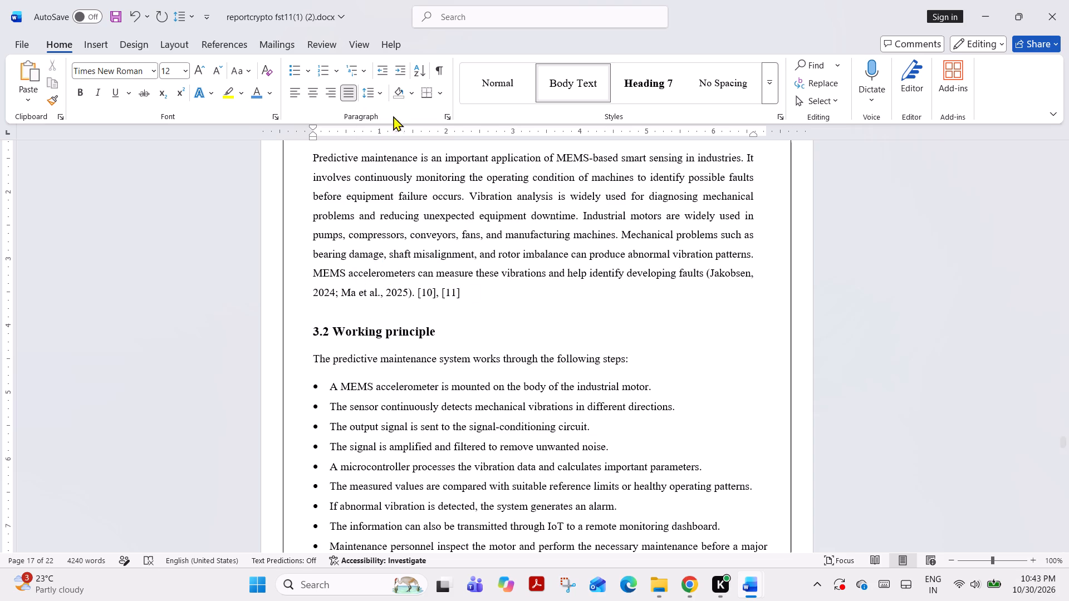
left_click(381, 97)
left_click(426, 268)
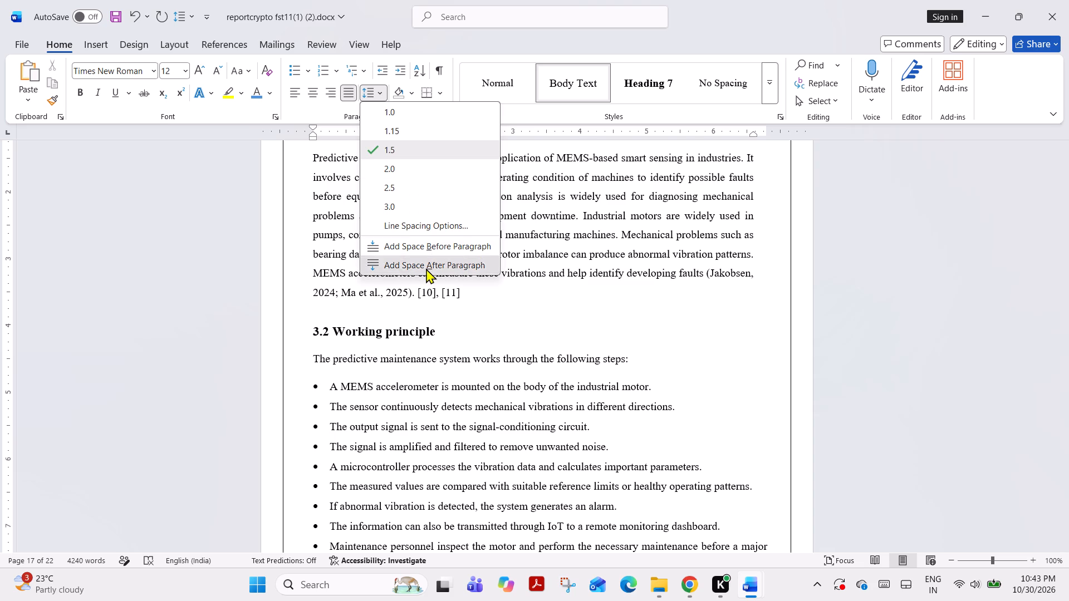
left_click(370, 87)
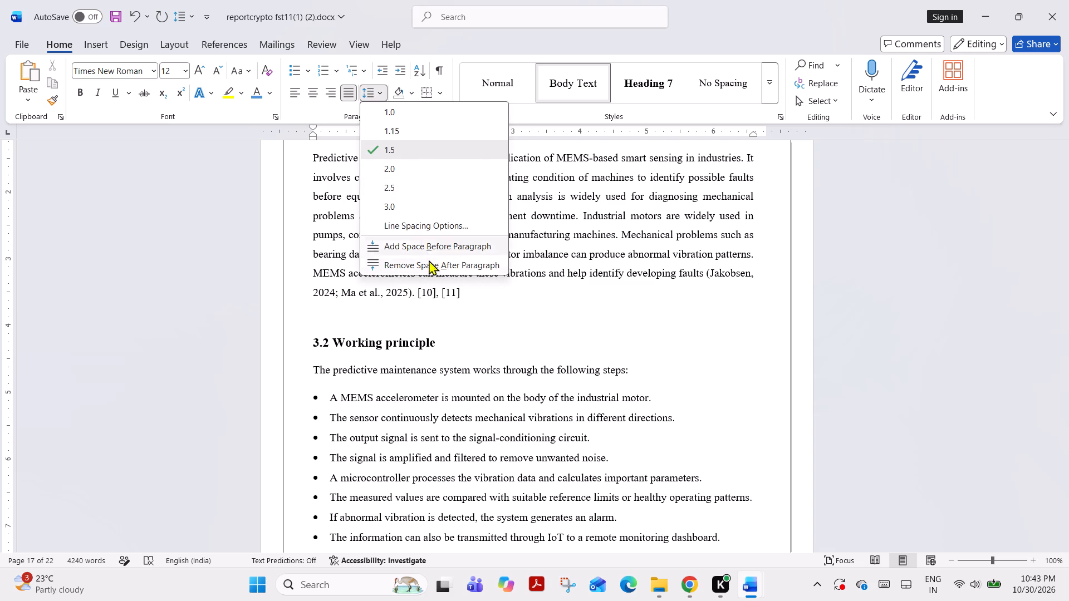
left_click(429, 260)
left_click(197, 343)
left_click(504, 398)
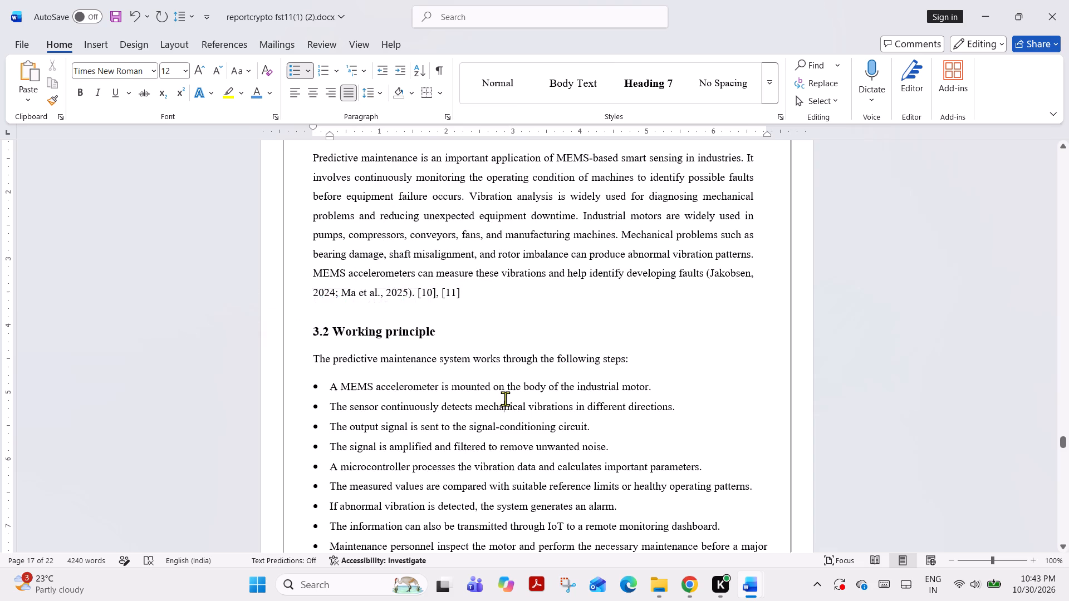
scroll(506, 398, "down", 7)
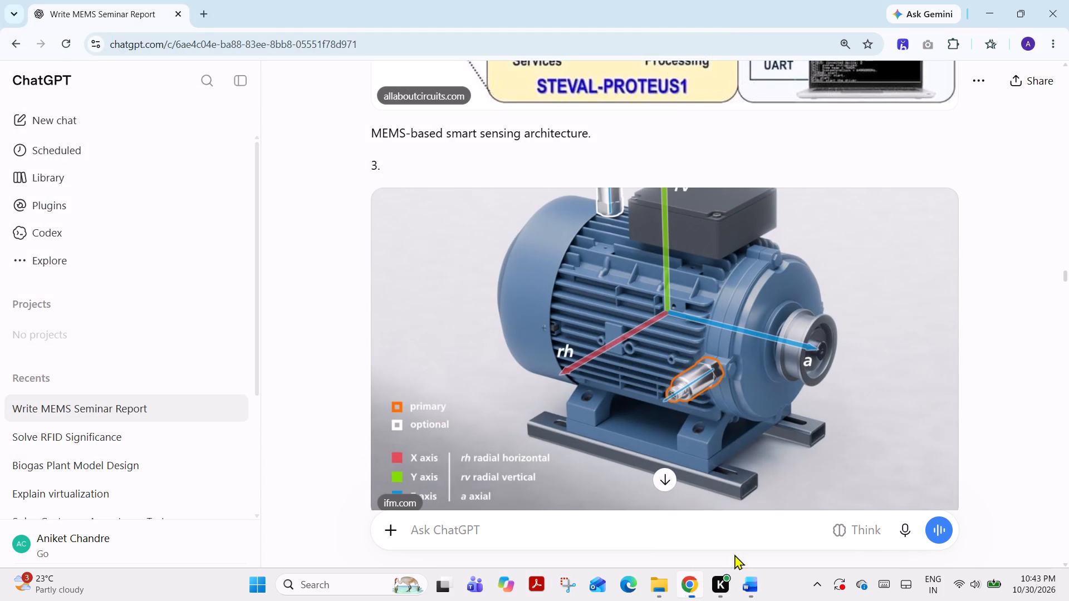
Delete the cryptocurrency paragraphs under heading 3.3 Block Diagram in the Word report.
left_click(747, 585)
left_click(676, 545)
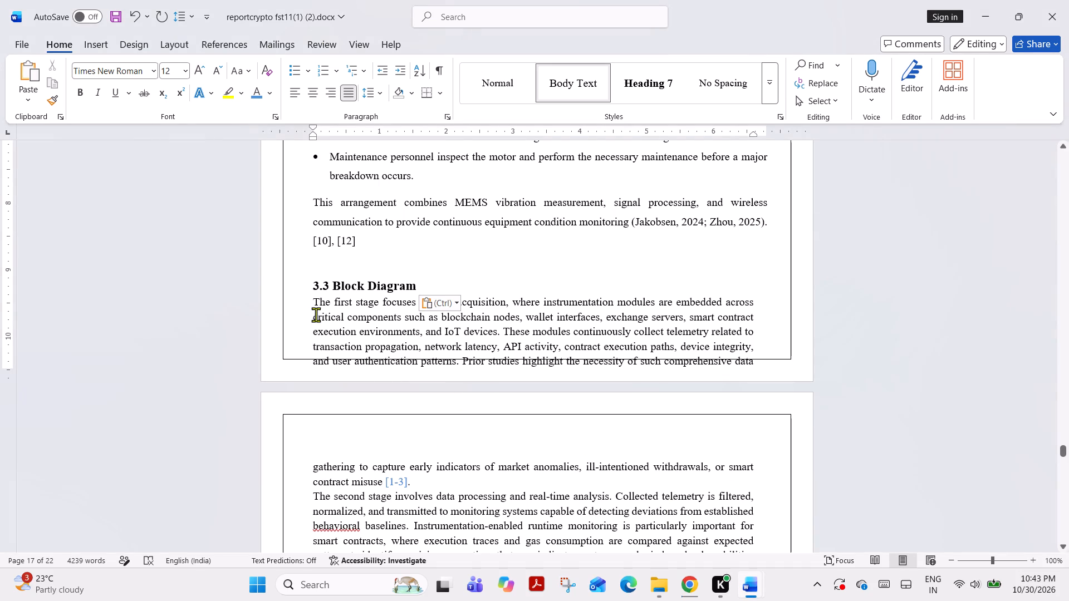
left_click_drag(318, 308, 566, 581)
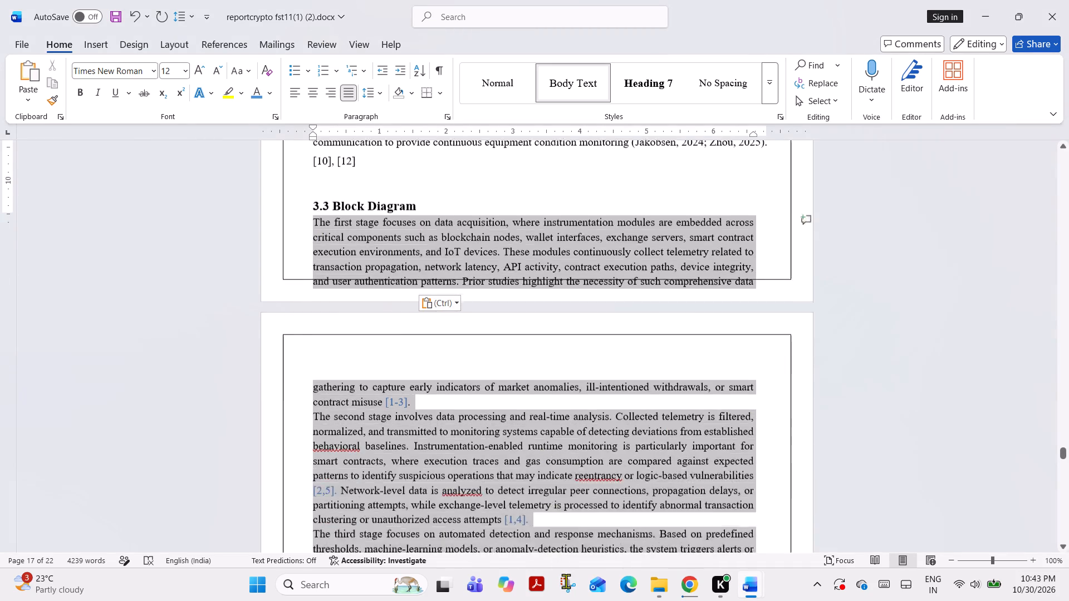
left_click_drag(566, 581, 641, 598)
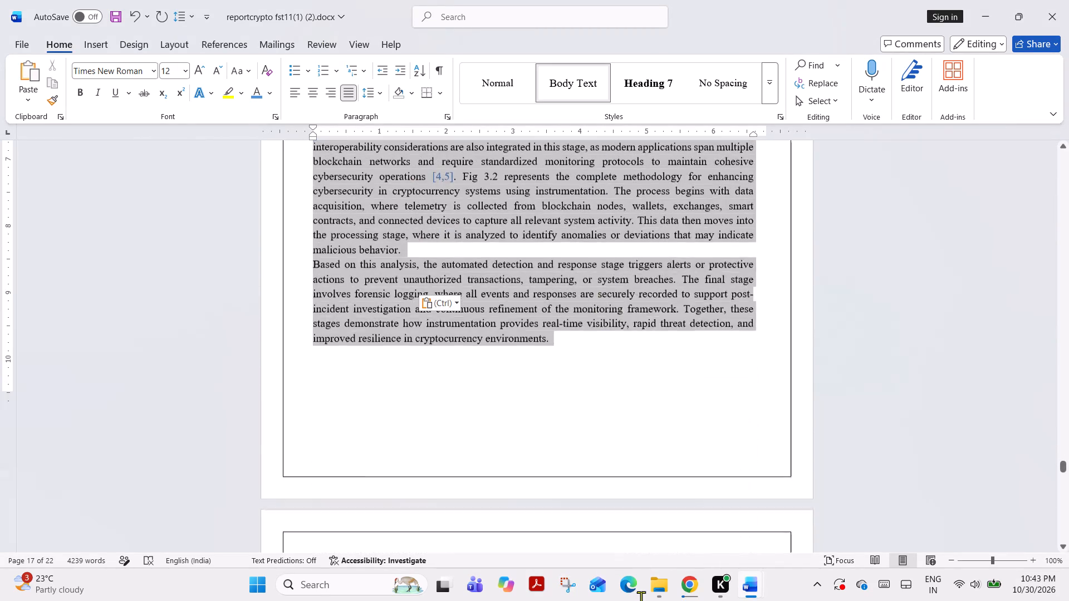
left_click_drag(641, 598, 649, 330)
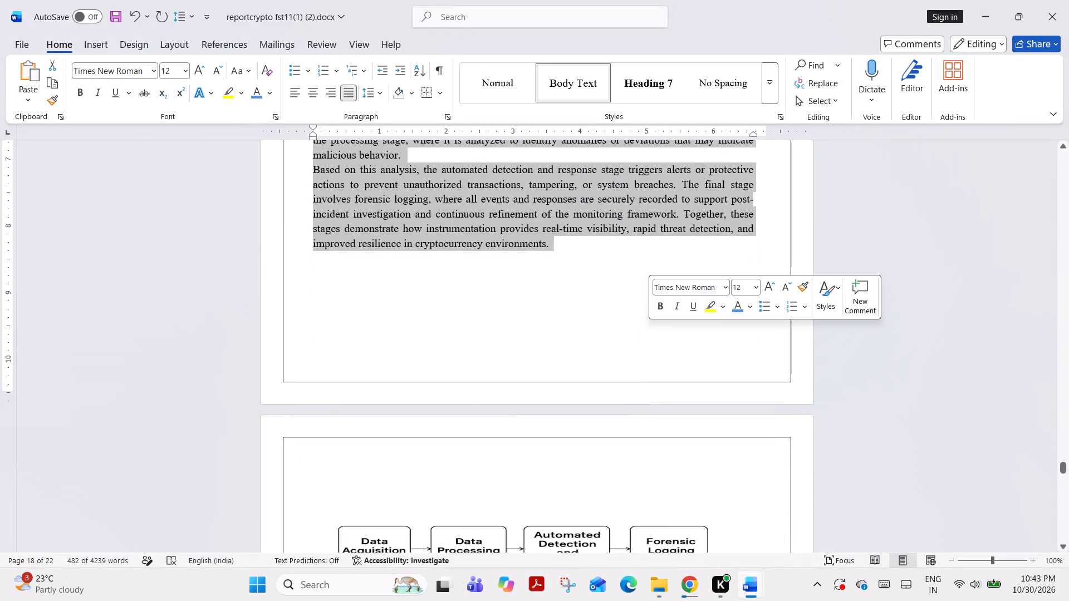
key("BackSpace")
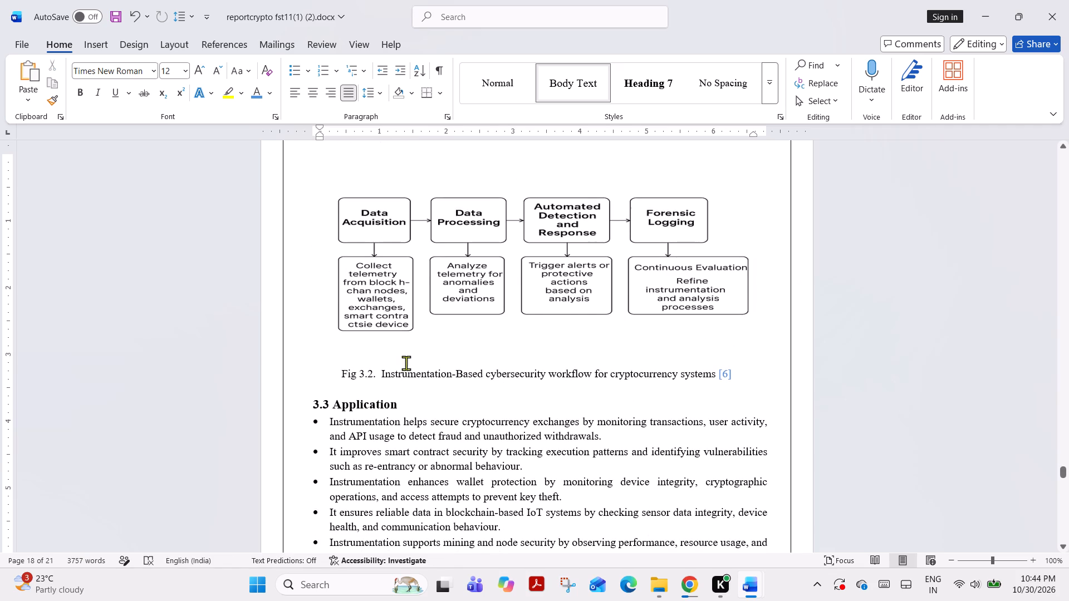
Delete the cybersecurity workflow figure above the Fig 3.2 caption.
scroll(435, 339, "up", 5)
left_click(442, 501)
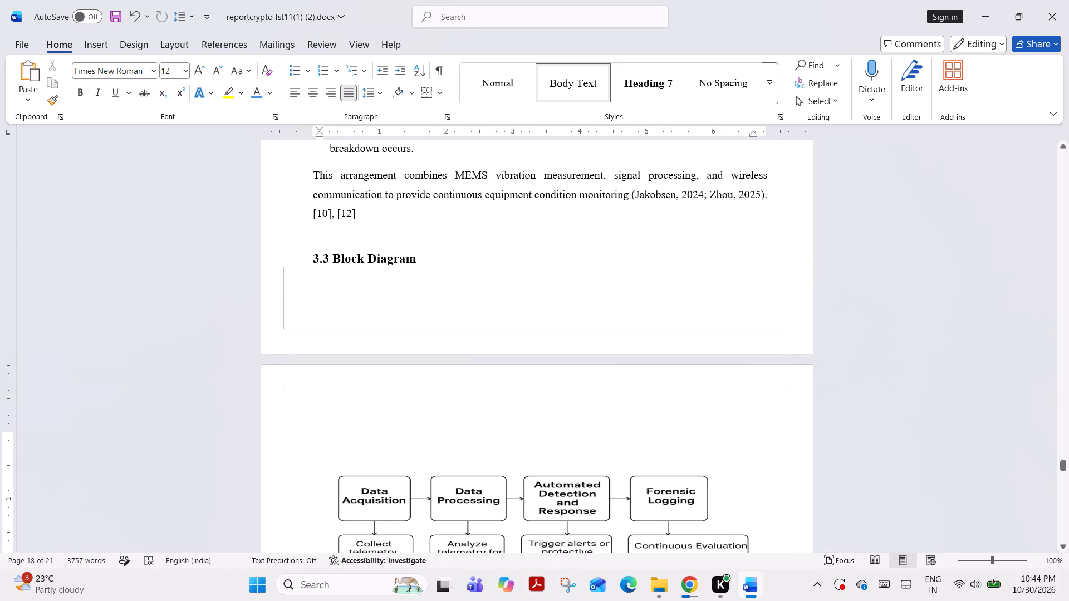
right_click(605, 481)
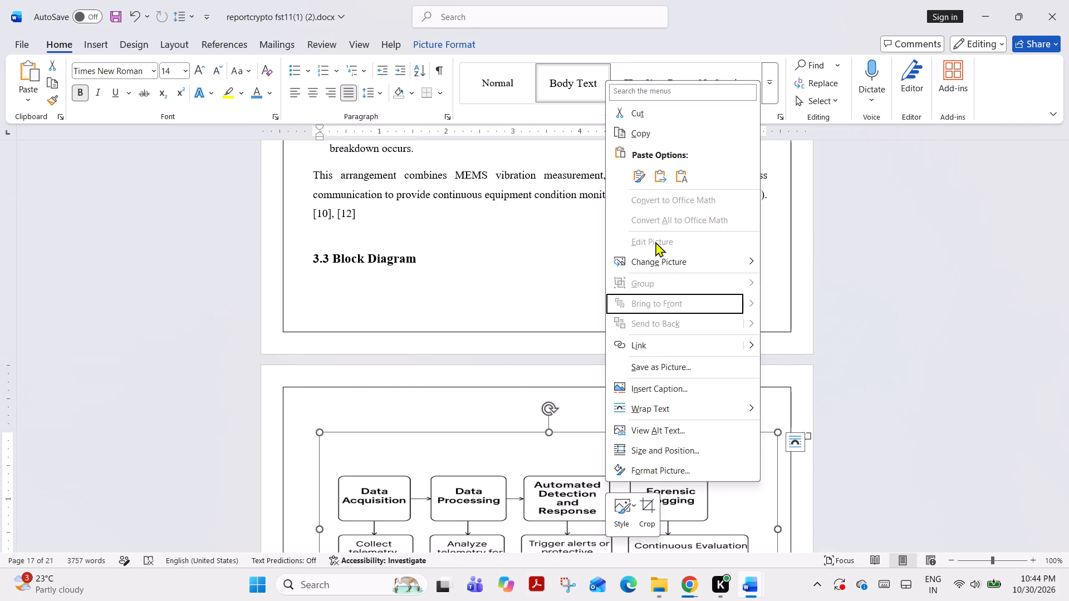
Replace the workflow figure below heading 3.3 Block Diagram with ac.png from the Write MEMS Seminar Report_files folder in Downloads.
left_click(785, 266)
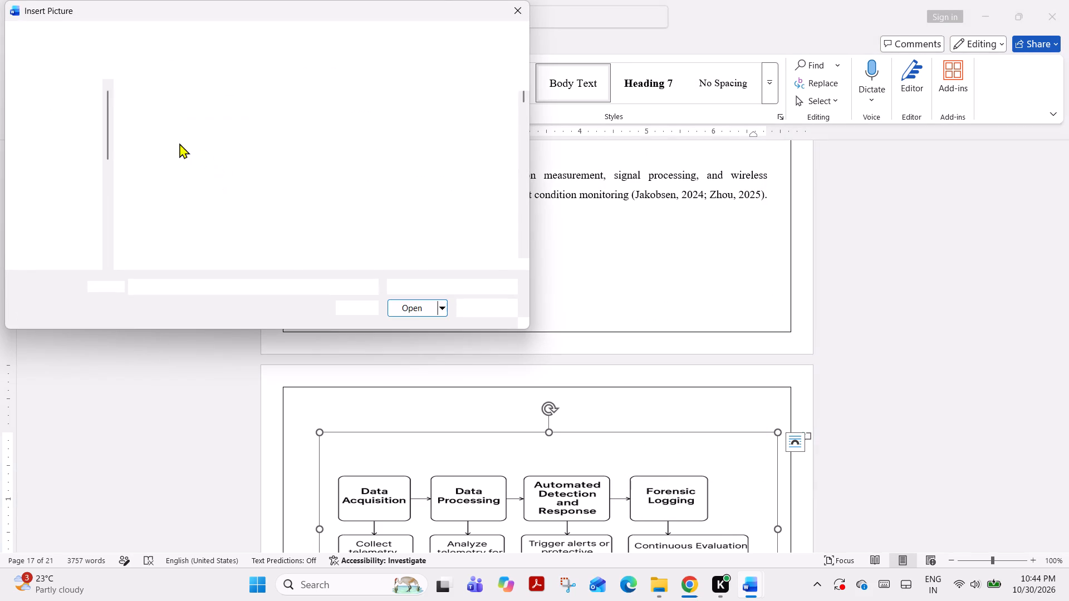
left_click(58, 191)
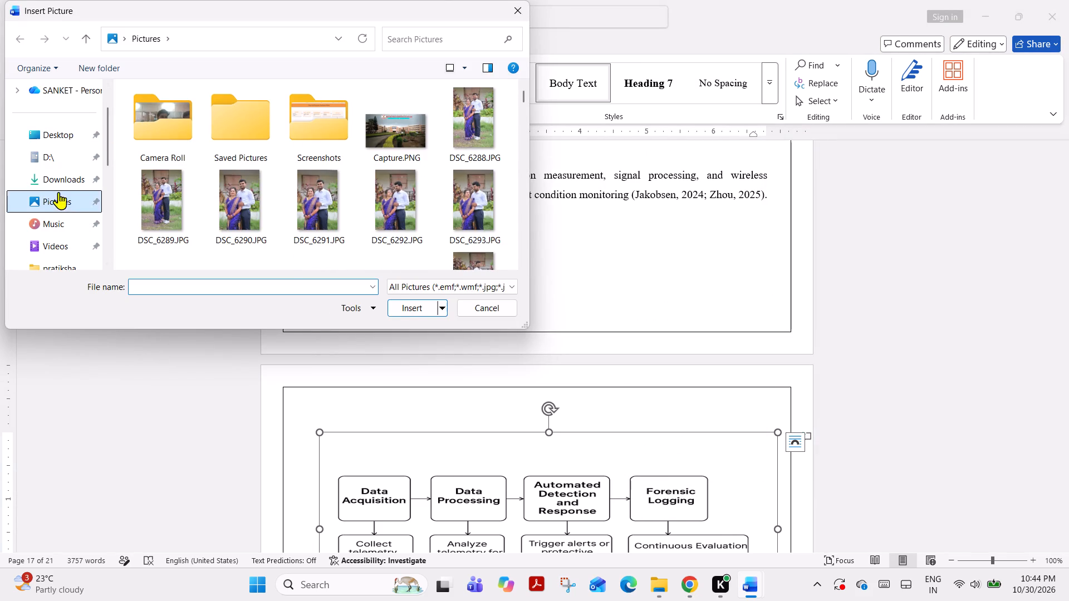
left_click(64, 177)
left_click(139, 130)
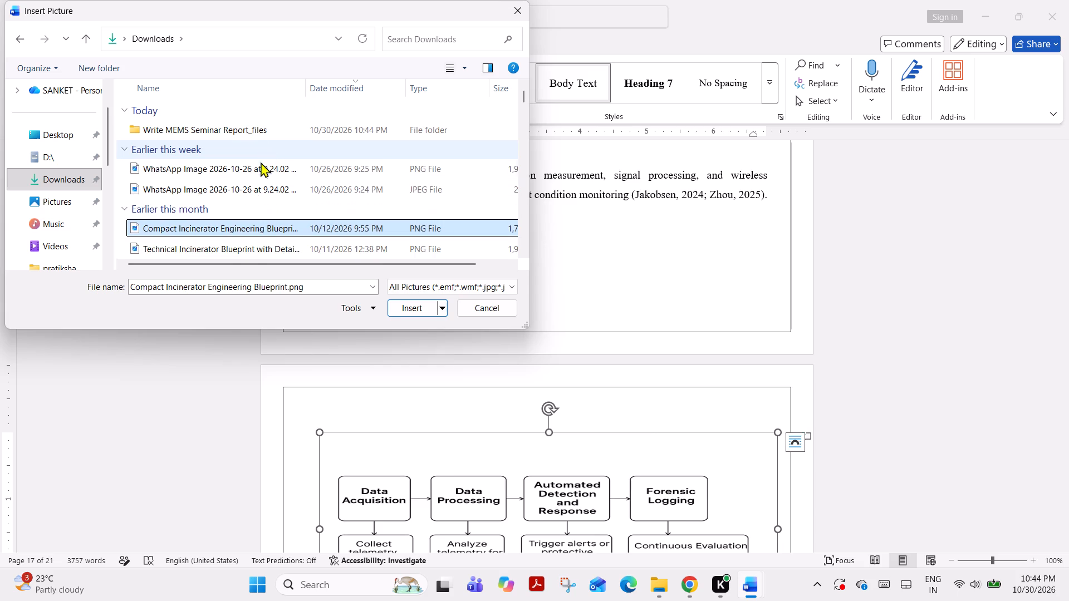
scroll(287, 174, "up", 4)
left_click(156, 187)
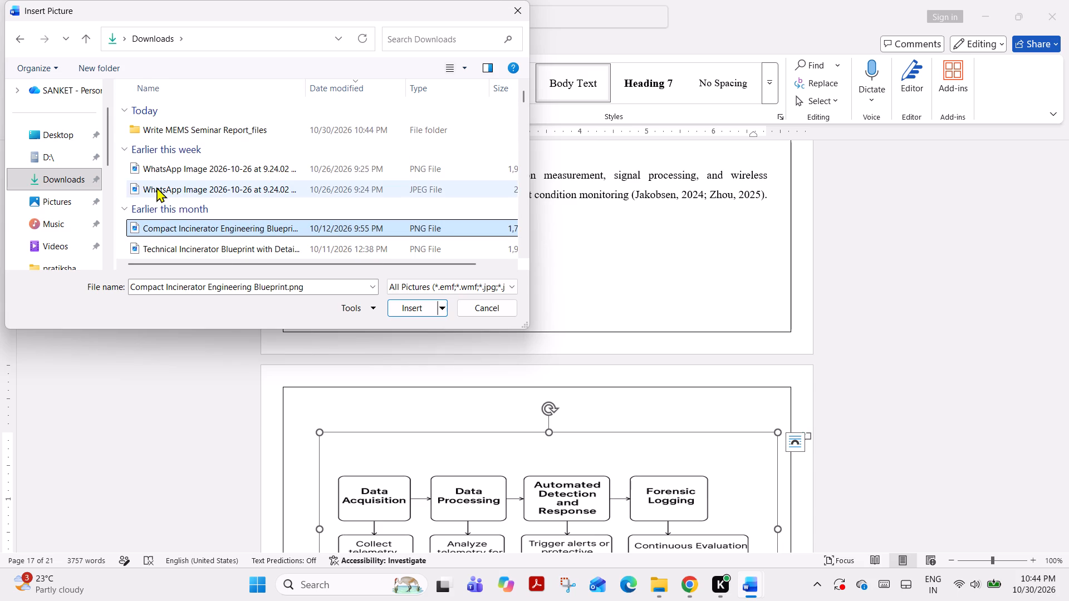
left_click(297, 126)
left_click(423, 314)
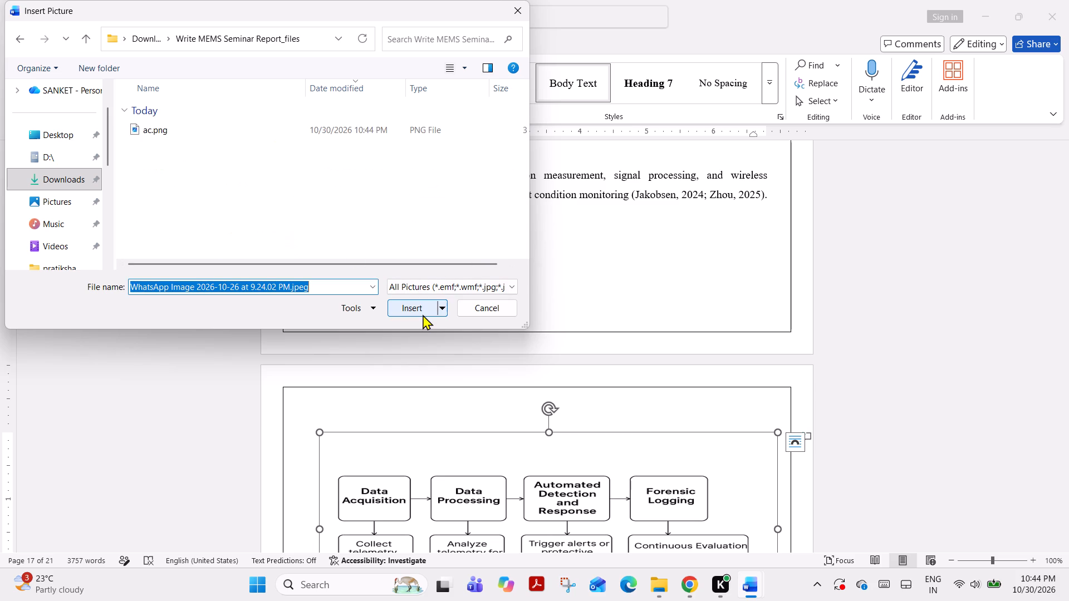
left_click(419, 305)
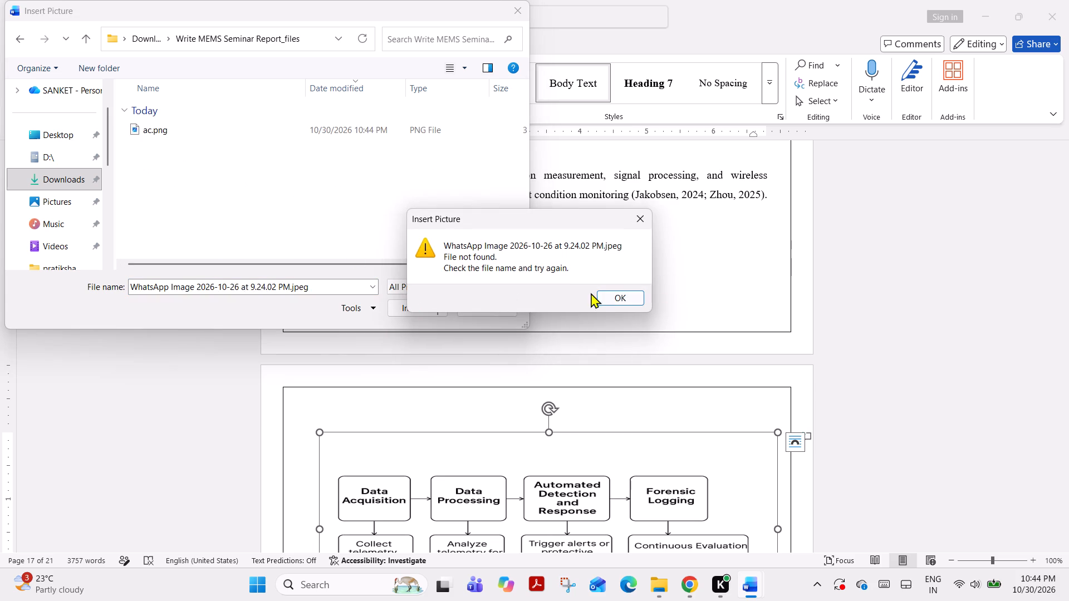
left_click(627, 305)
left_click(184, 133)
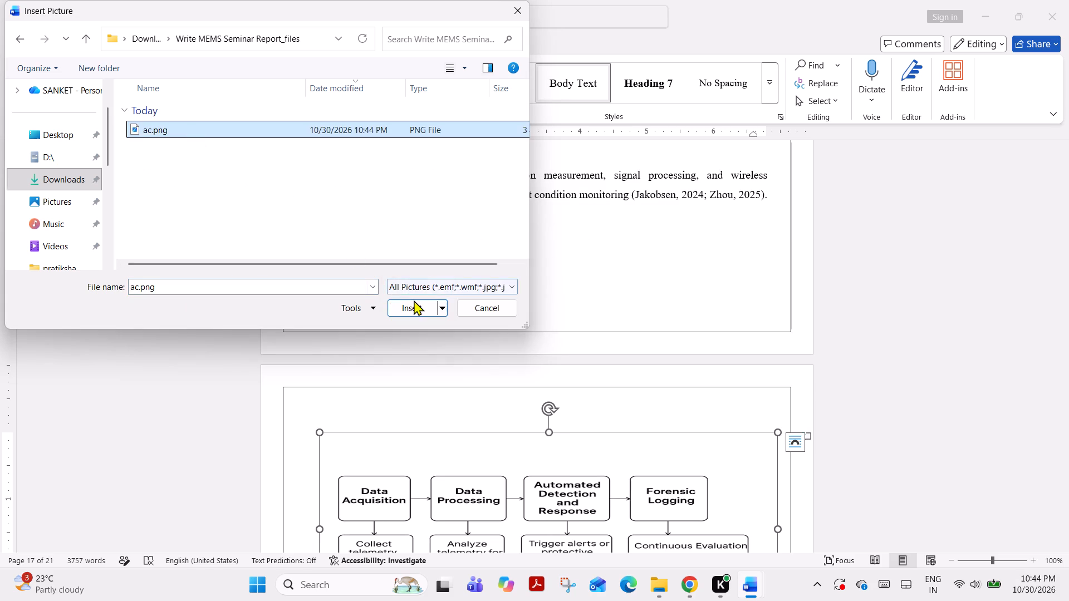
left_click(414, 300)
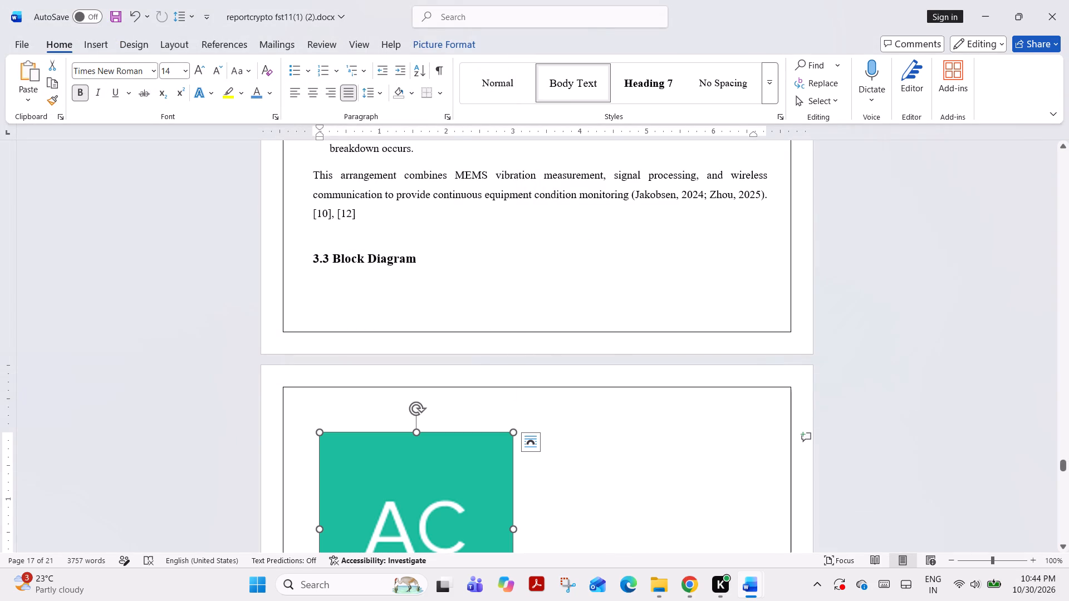
Delete the AC picture below heading 3.3 Block Diagram.
key("BackSpace")
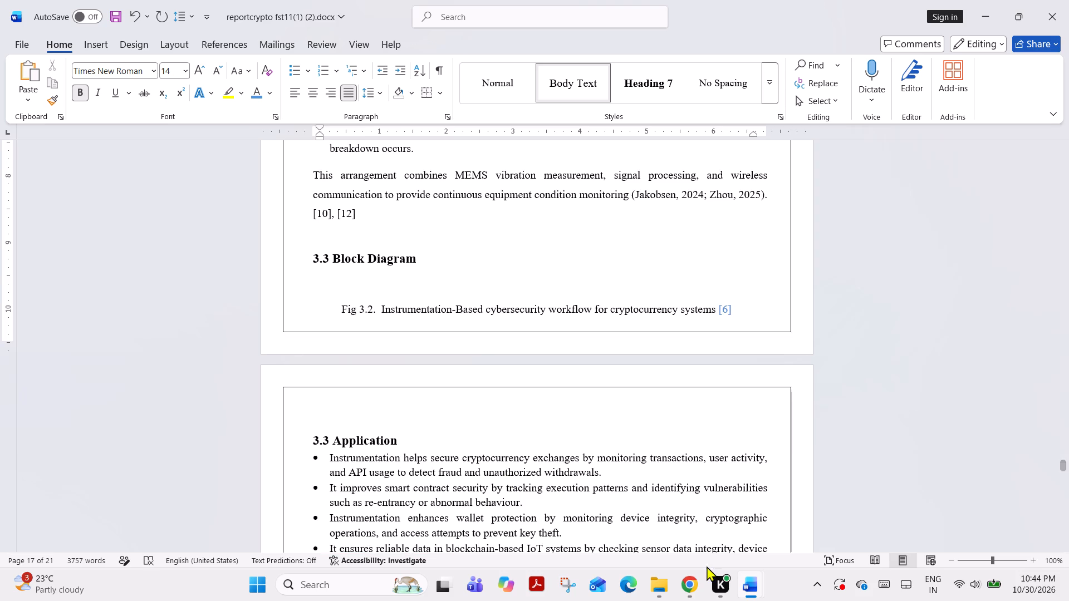
Switch to the ChatGPT conversation in Chrome and open the options for the motor picture with the rh, rv and a axes.
left_click(681, 588)
right_click(401, 323)
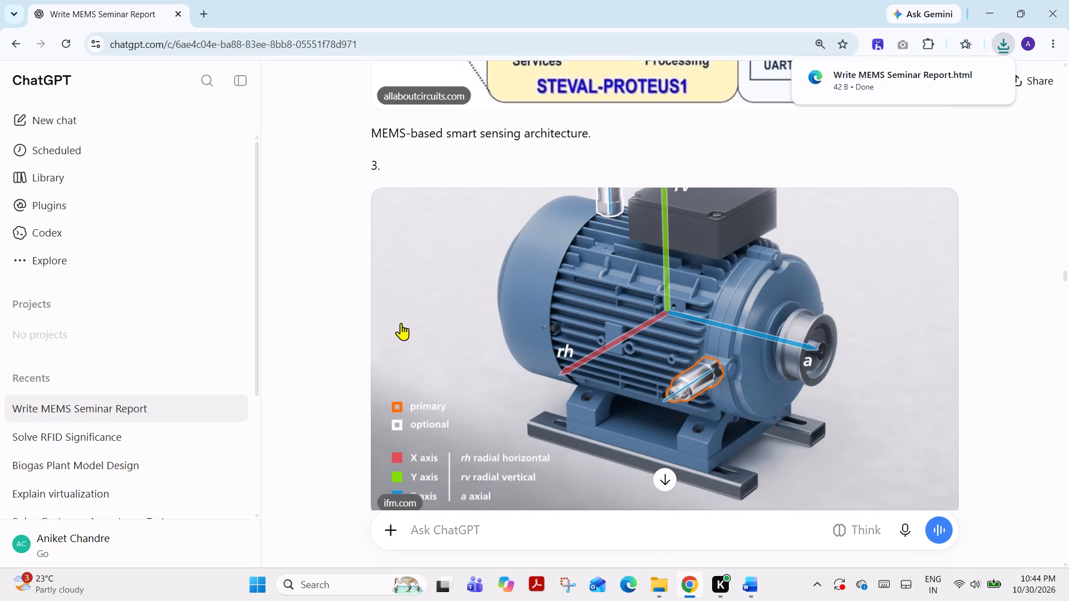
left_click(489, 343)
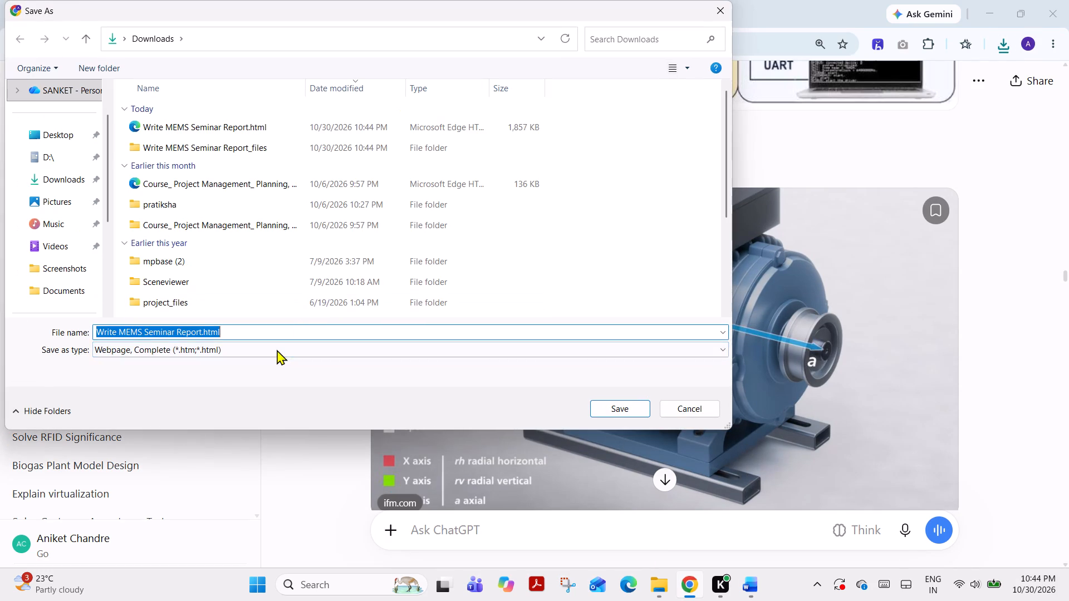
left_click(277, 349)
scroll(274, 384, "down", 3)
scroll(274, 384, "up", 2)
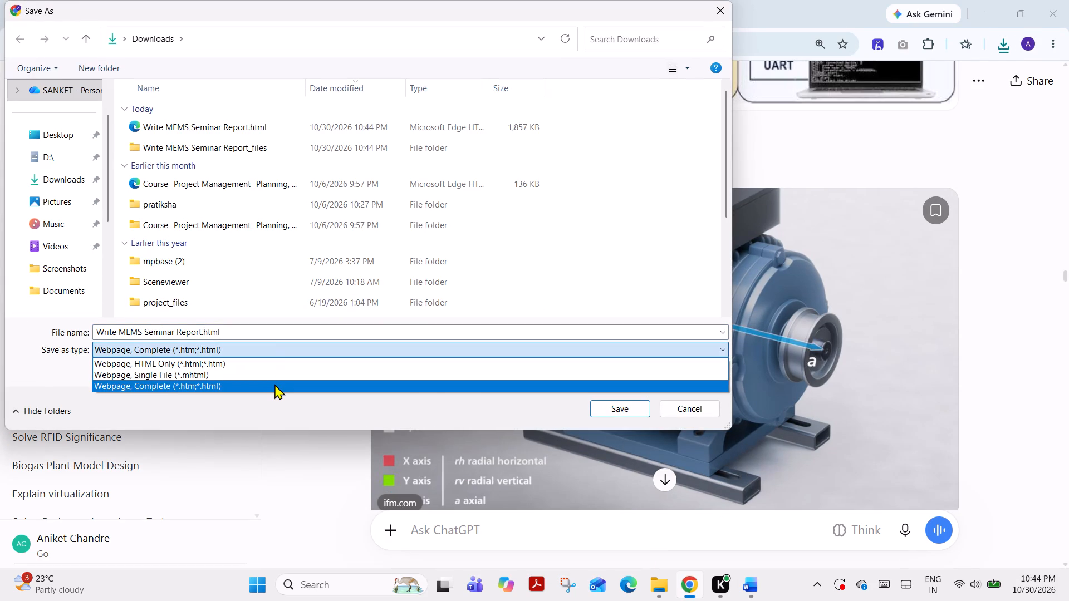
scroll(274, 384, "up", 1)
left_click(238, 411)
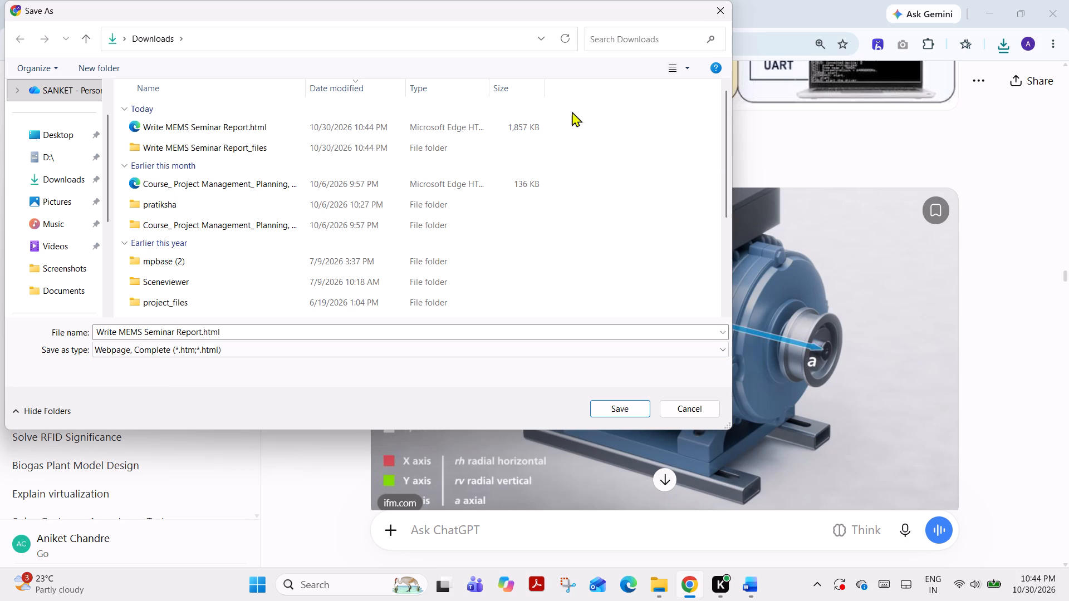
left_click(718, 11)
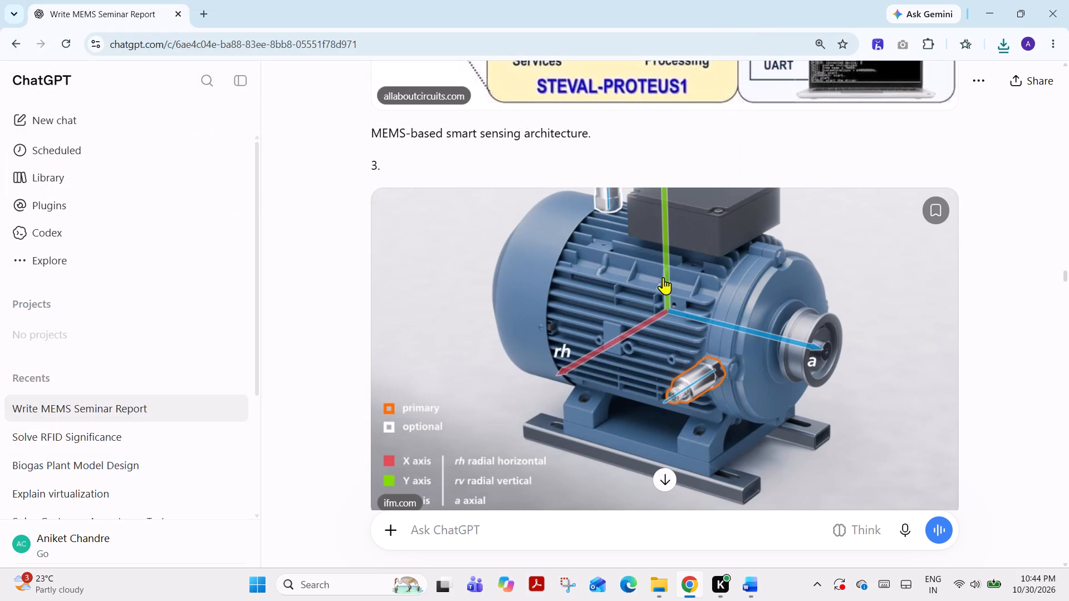
In the ChatGPT conversation, open the motor picture in full view and try to download it.
left_click(772, 259)
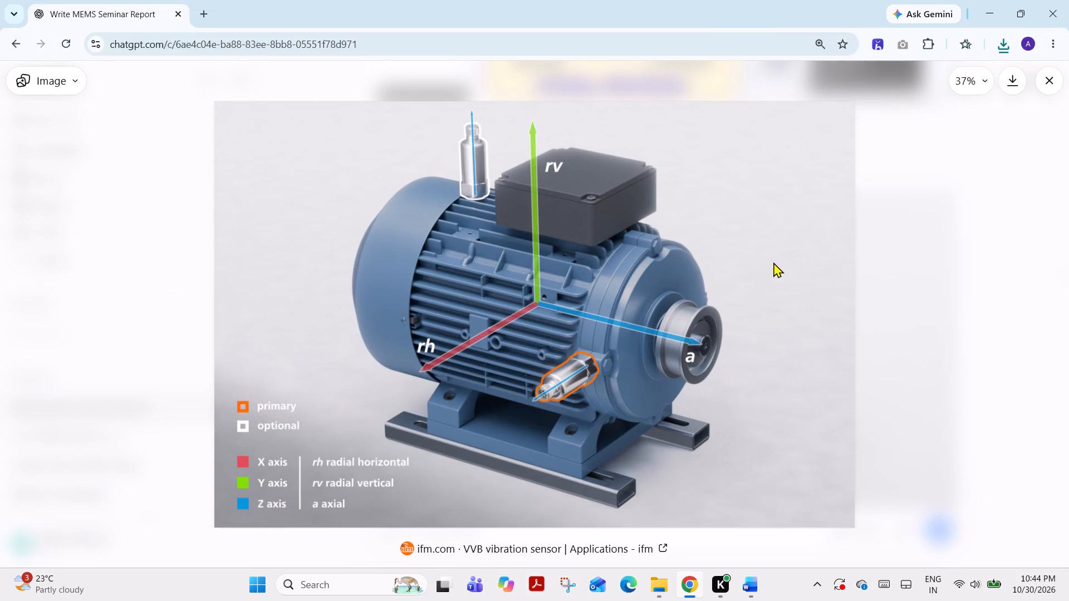
left_click(1012, 80)
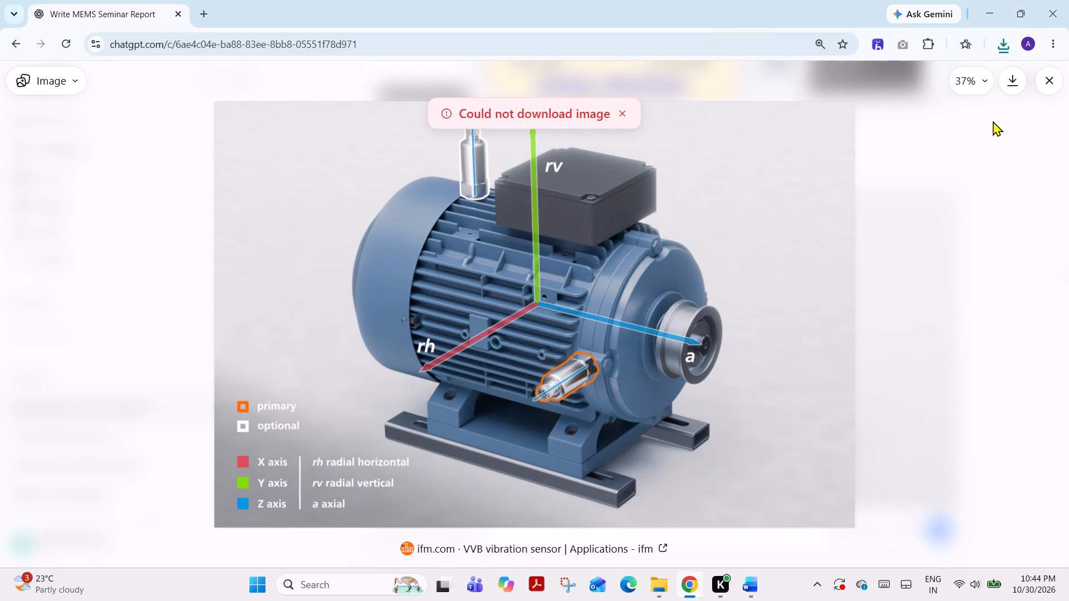
left_click(1011, 91)
triple_click(1011, 91)
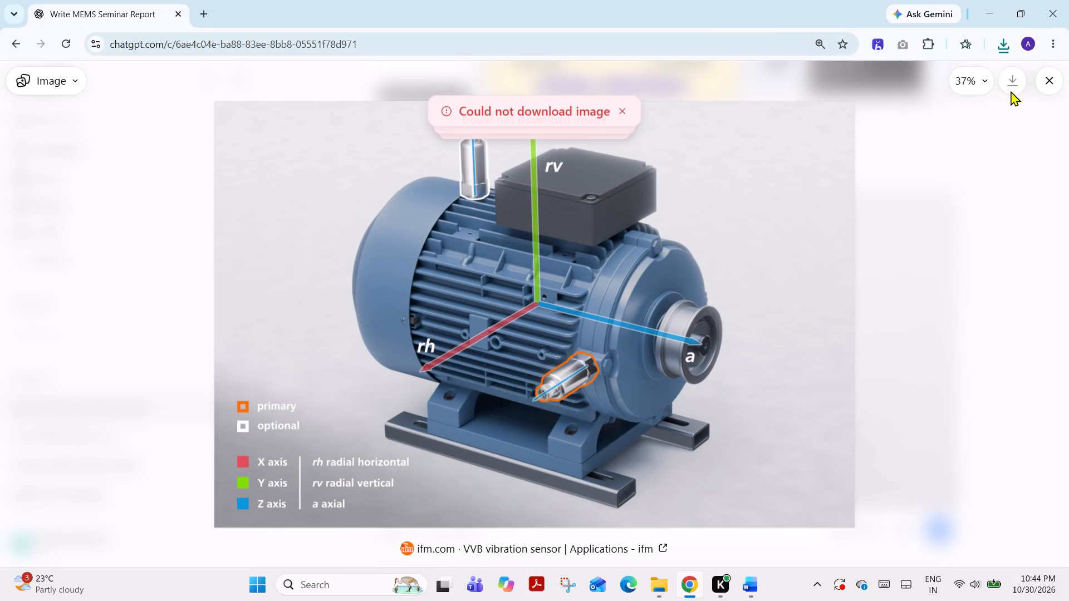
left_click(1011, 91)
Save the enlarged motor image as a file in Downloads, using the All Files type.
right_click(612, 216)
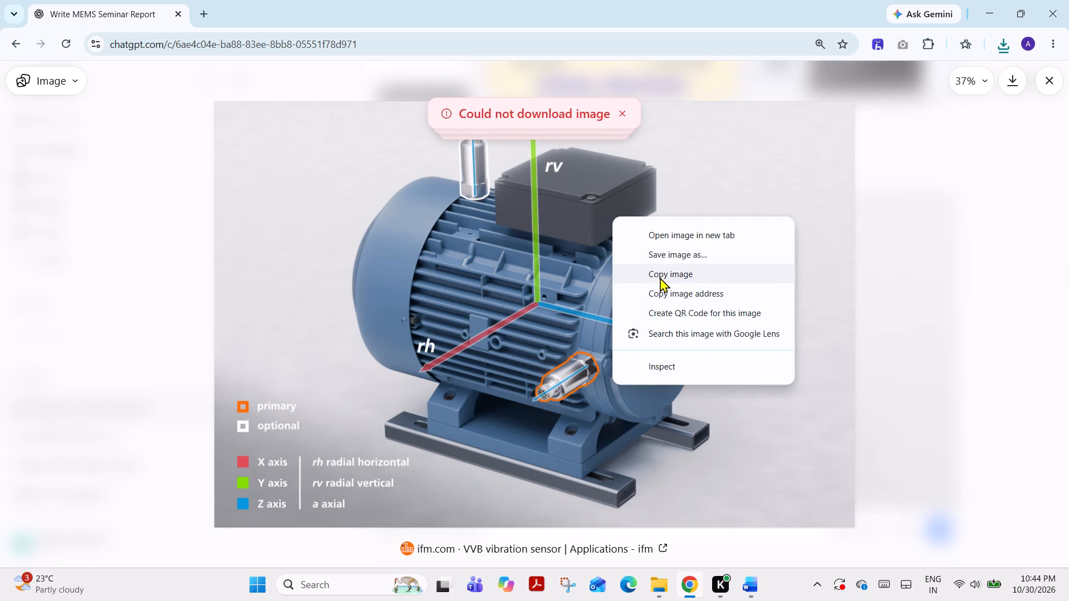
left_click(665, 259)
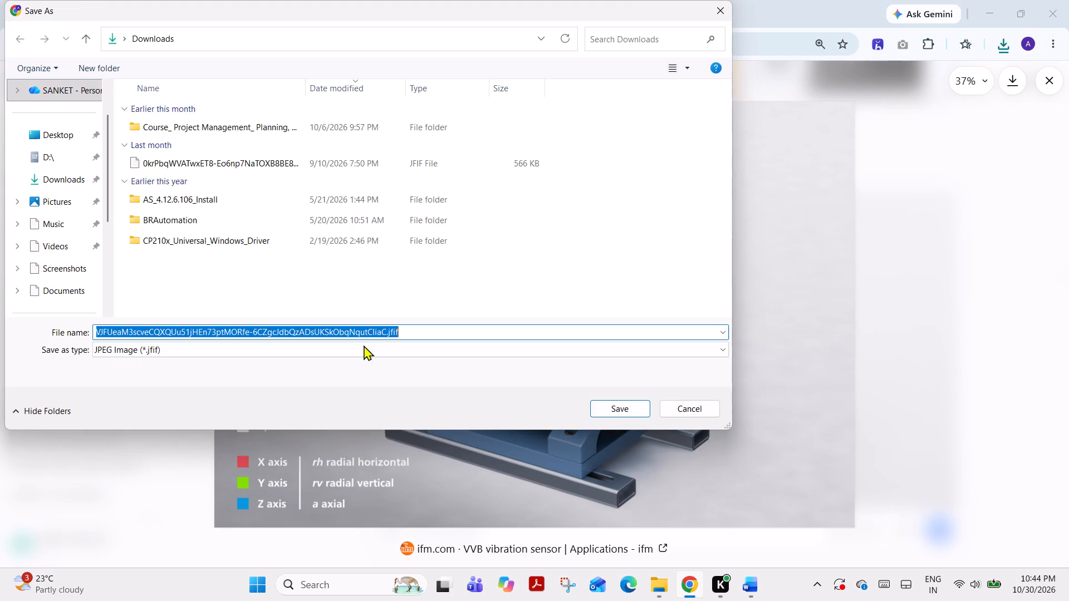
left_click(339, 347)
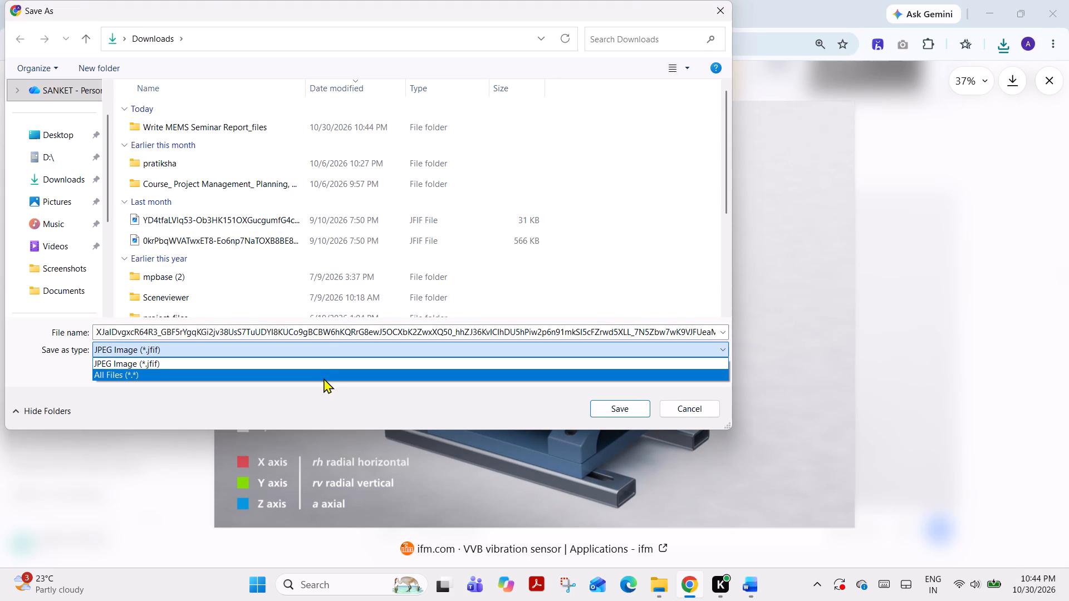
left_click(323, 378)
left_click(635, 405)
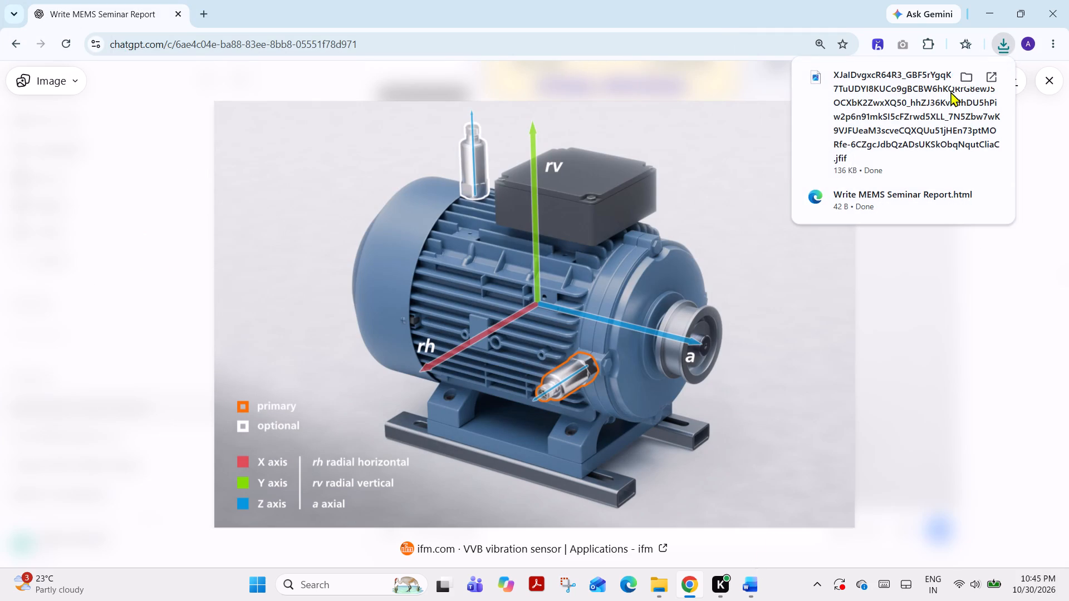
Switch to the Word report and insert the saved JFIF motor image from Downloads above the Fig 3.2 caption.
left_click(742, 583)
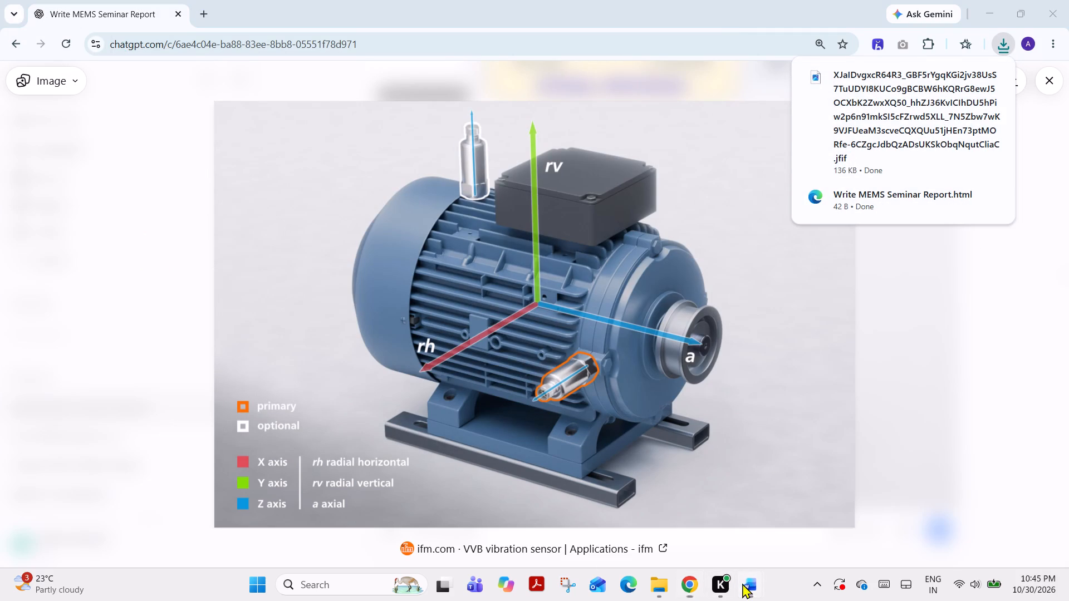
left_click(627, 505)
right_click(337, 290)
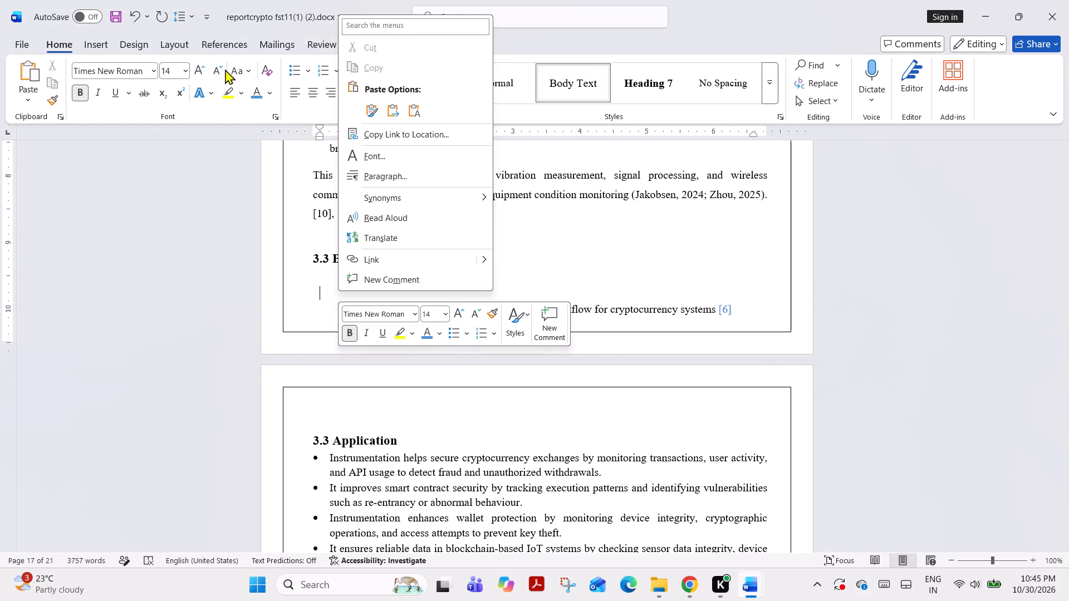
left_click(105, 48)
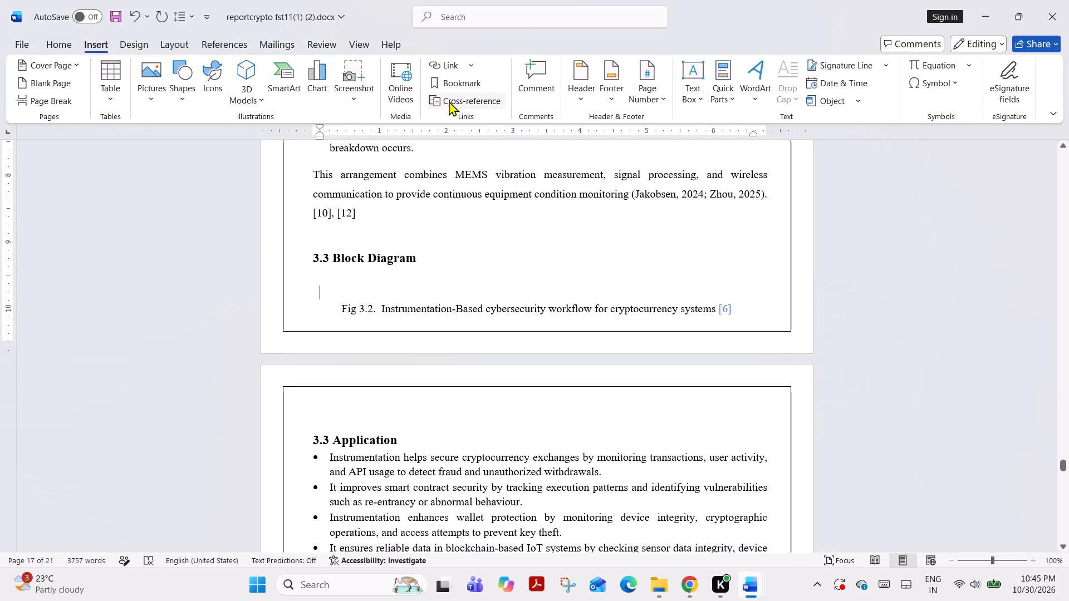
left_click(577, 78)
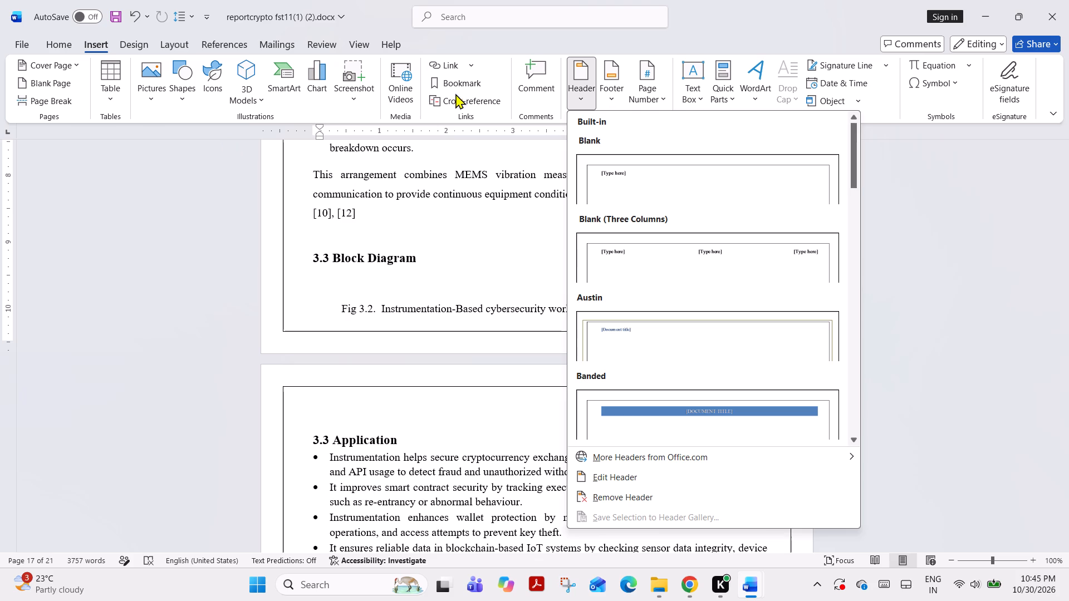
left_click(161, 72)
left_click(184, 135)
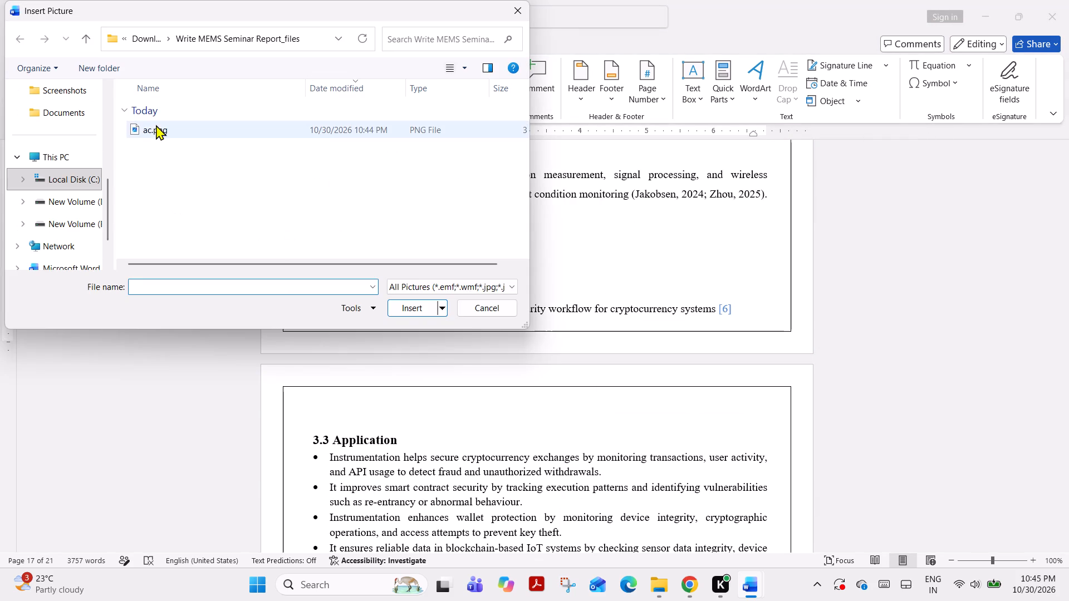
left_click(159, 45)
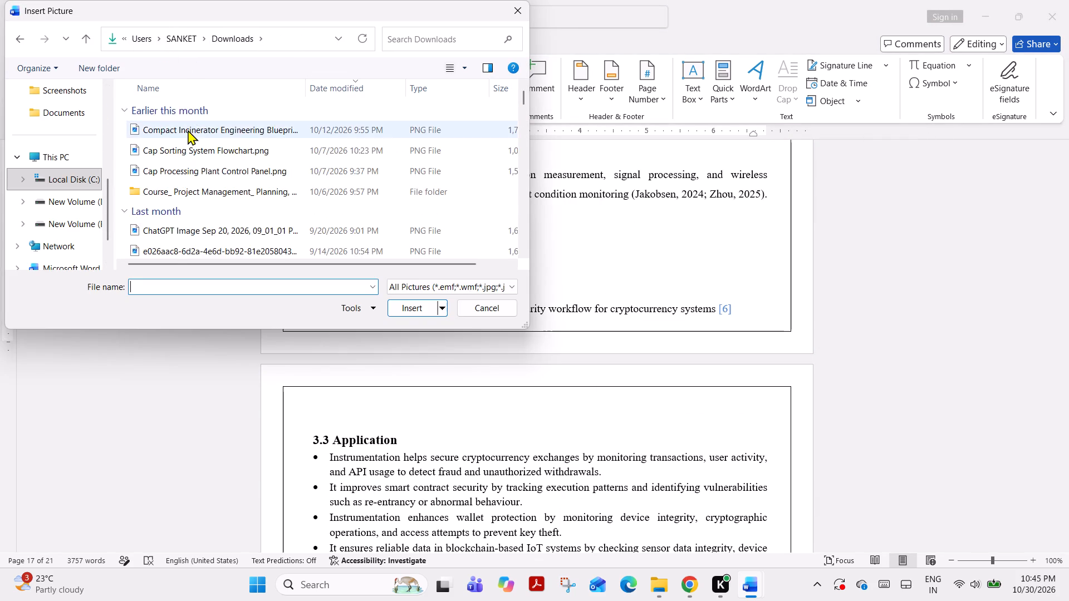
left_click(188, 131)
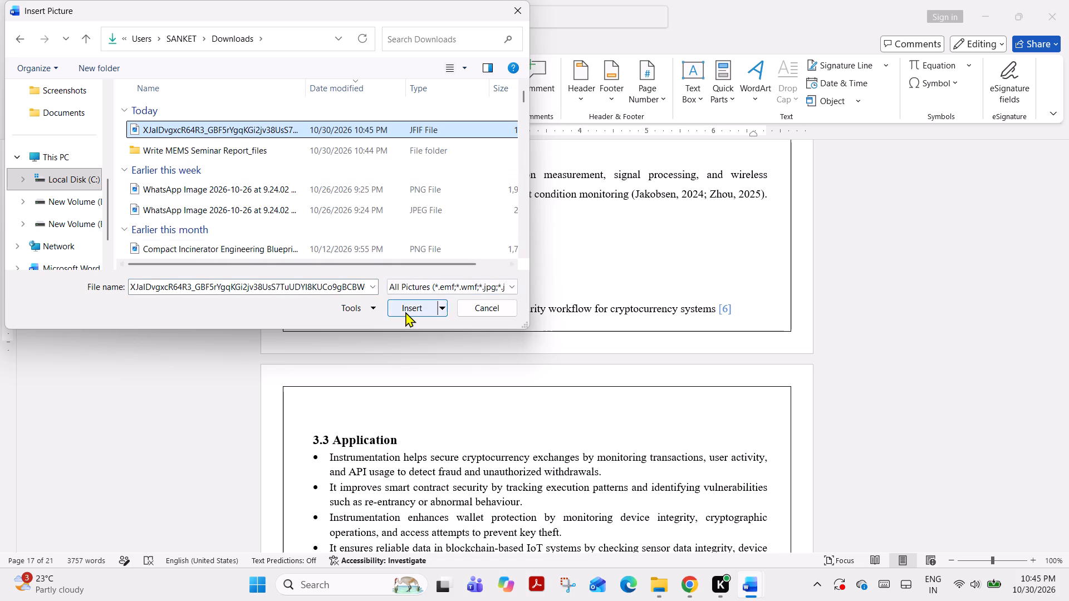
left_click(405, 312)
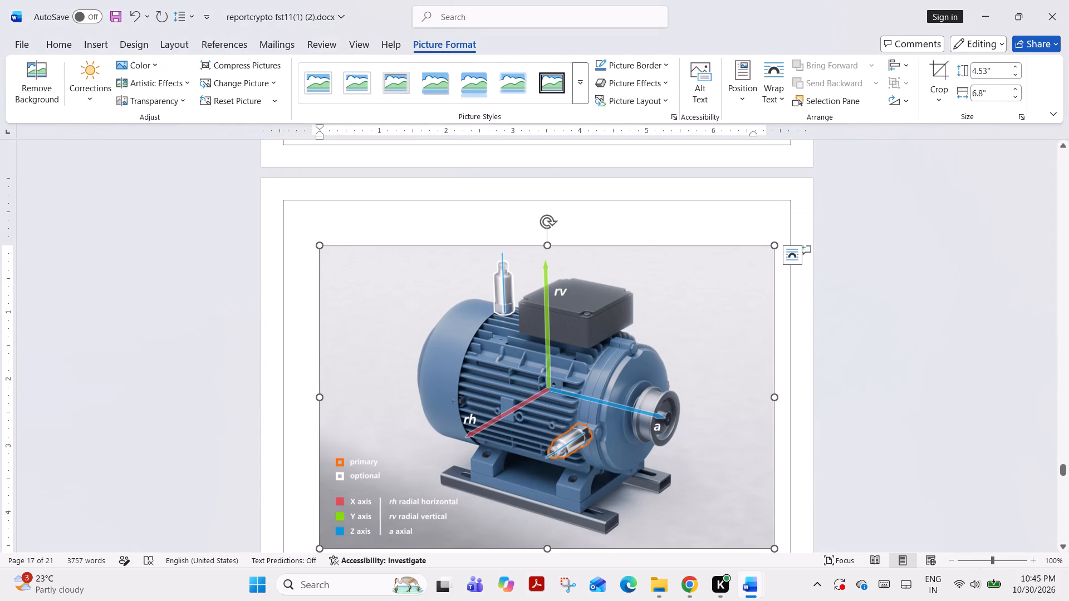
Insert blank lines before the 3.3 Block Diagram heading to move it onto the same page as the motor picture.
scroll(509, 332, "up", 2)
left_click(313, 185)
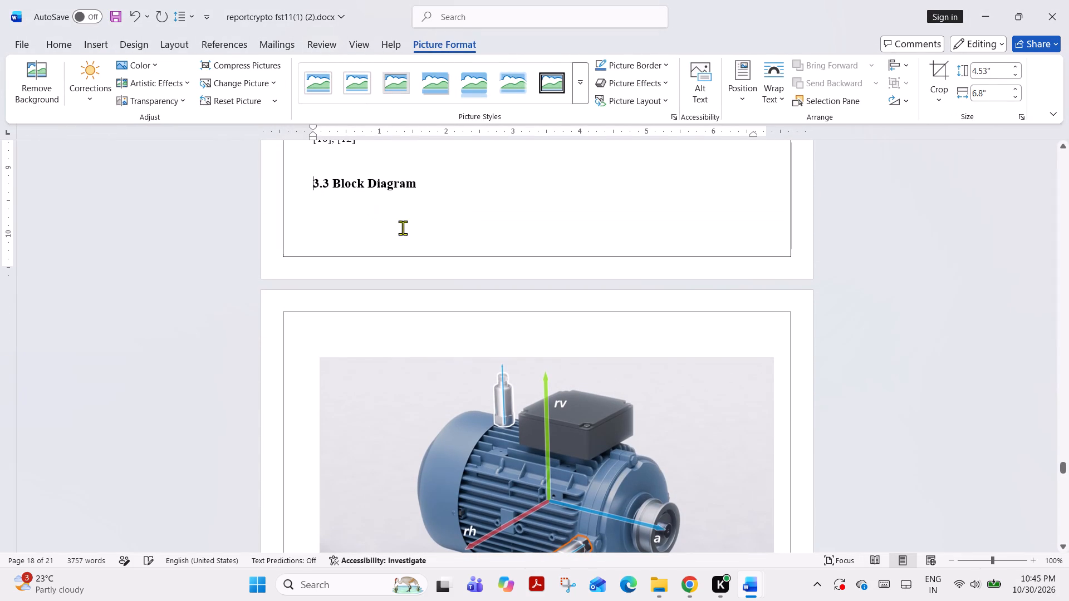
key("Return")
key("Return")
key("Return")
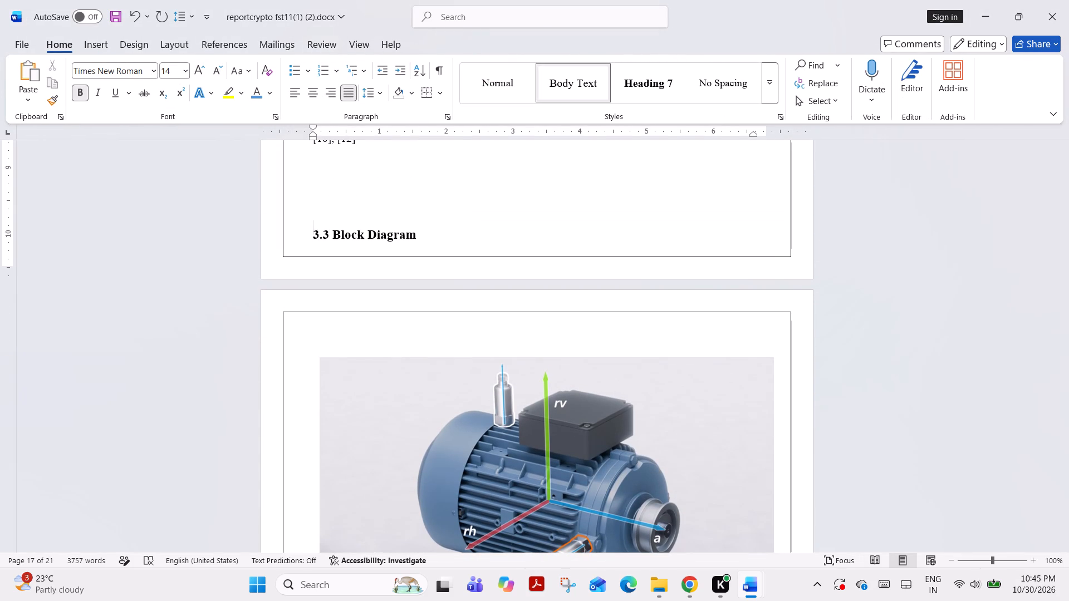
key("Return")
key("Return")
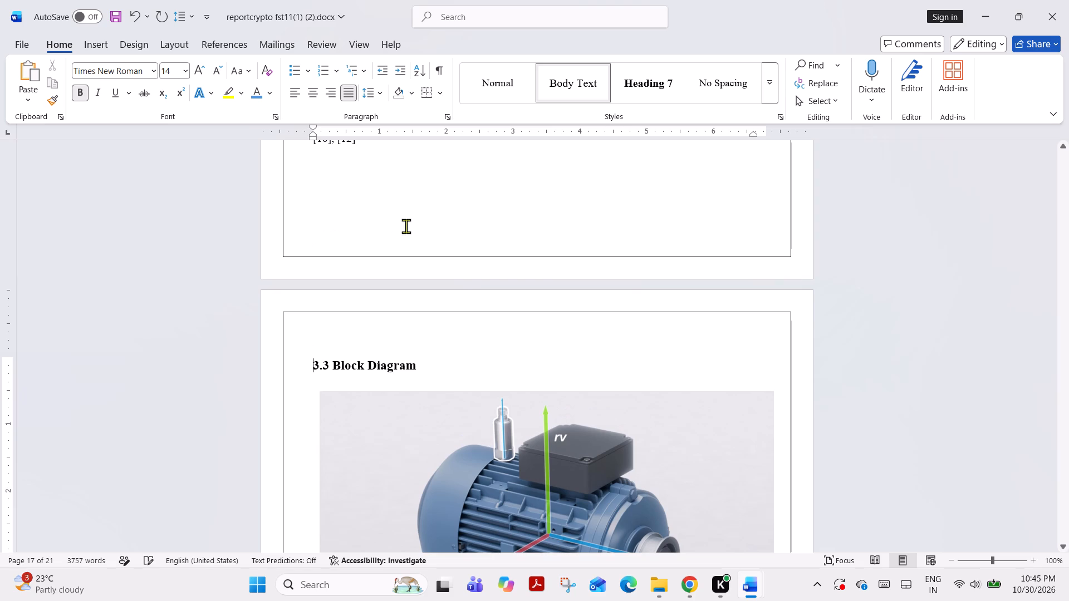
scroll(406, 226, "down", 7)
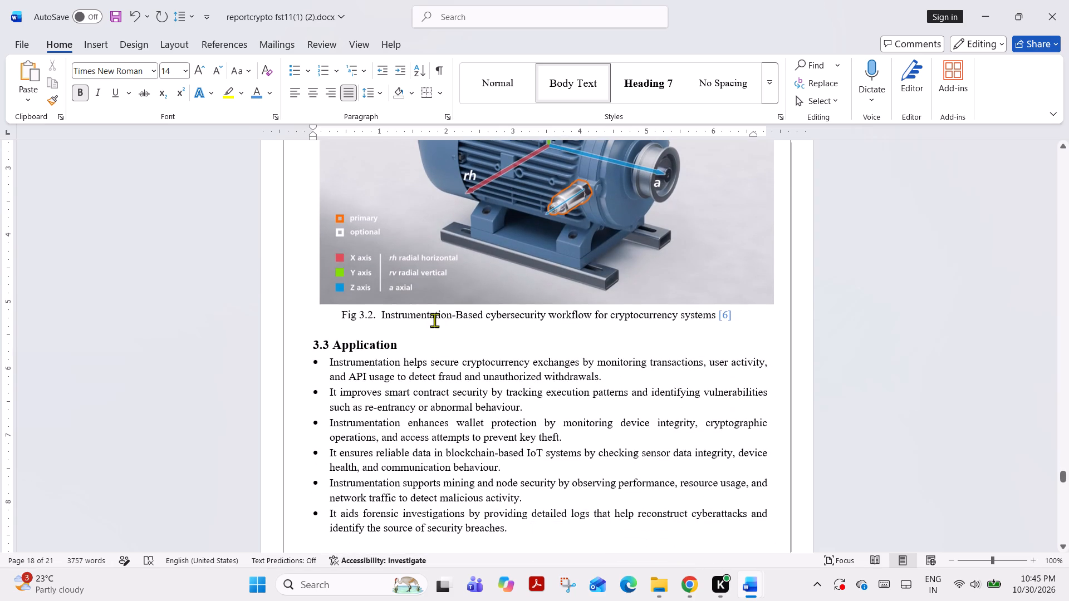
scroll(435, 319, "up", 3)
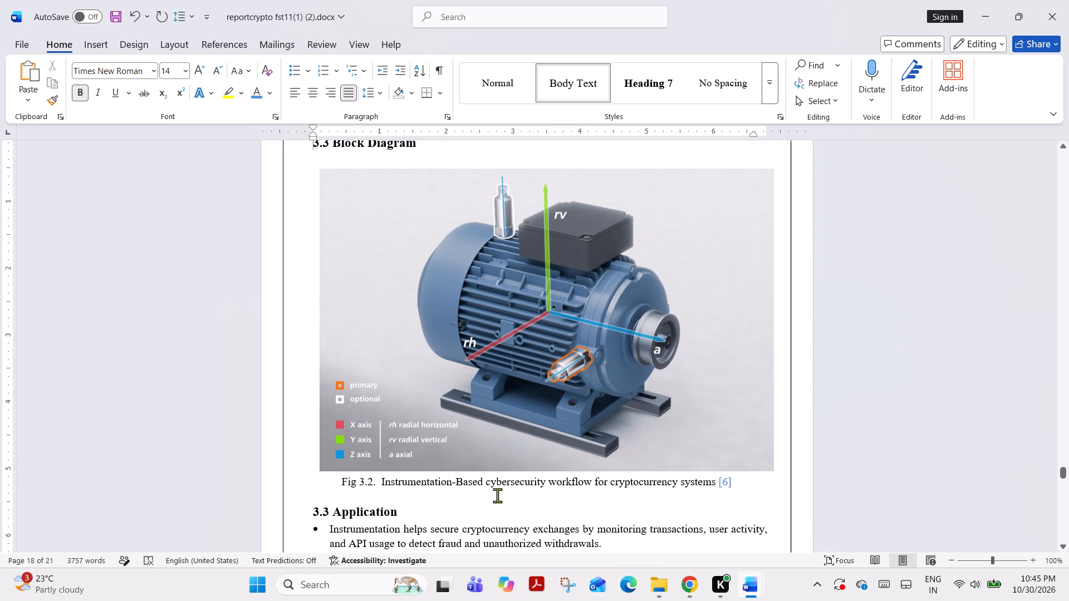
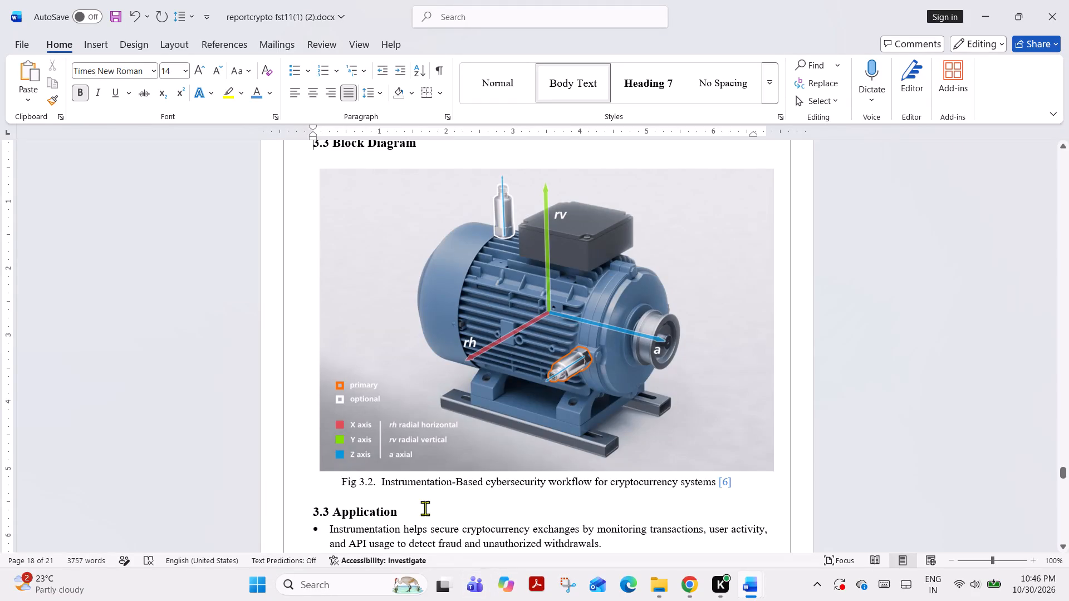
scroll(424, 439, "up", 11)
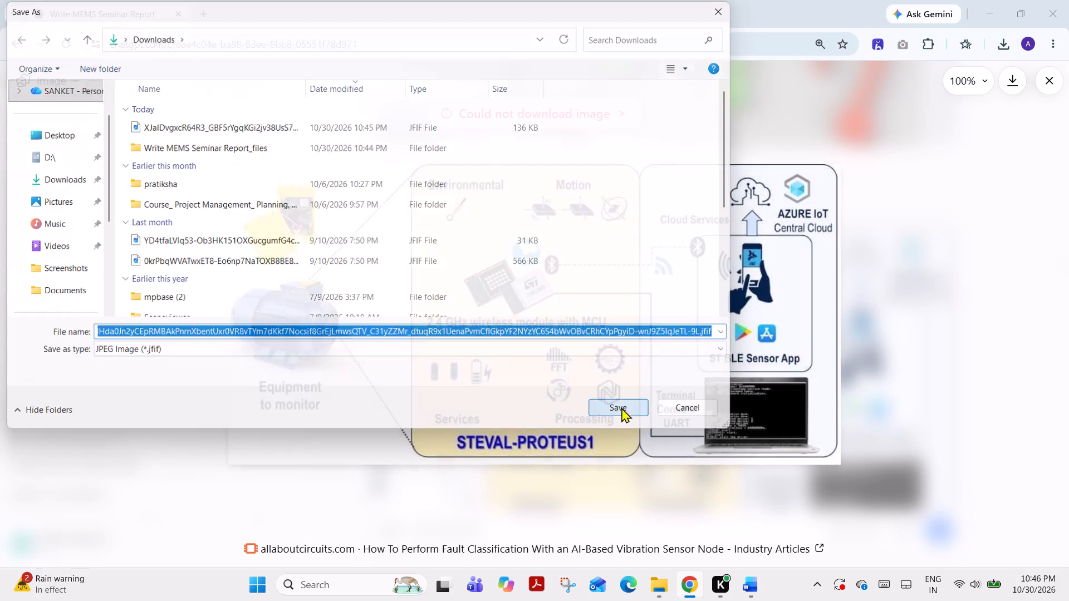
In the Word report, replace the motor picture under 3.3 Block Diagram with the newest saved JFIF image from Downloads.
left_click(748, 583)
left_click(670, 516)
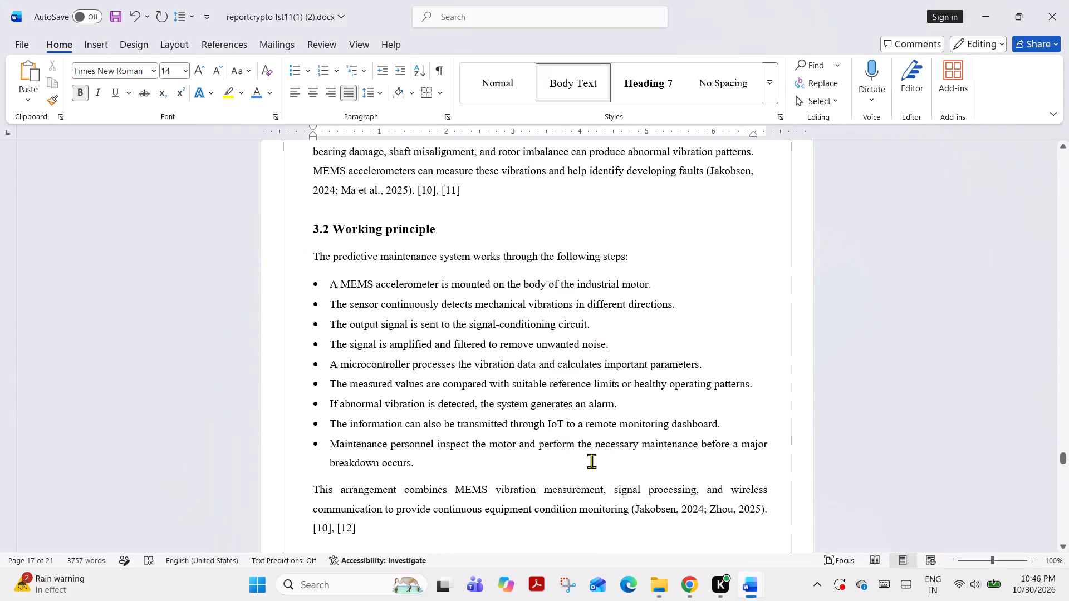
scroll(546, 435, "up", 4)
scroll(546, 435, "down", 5)
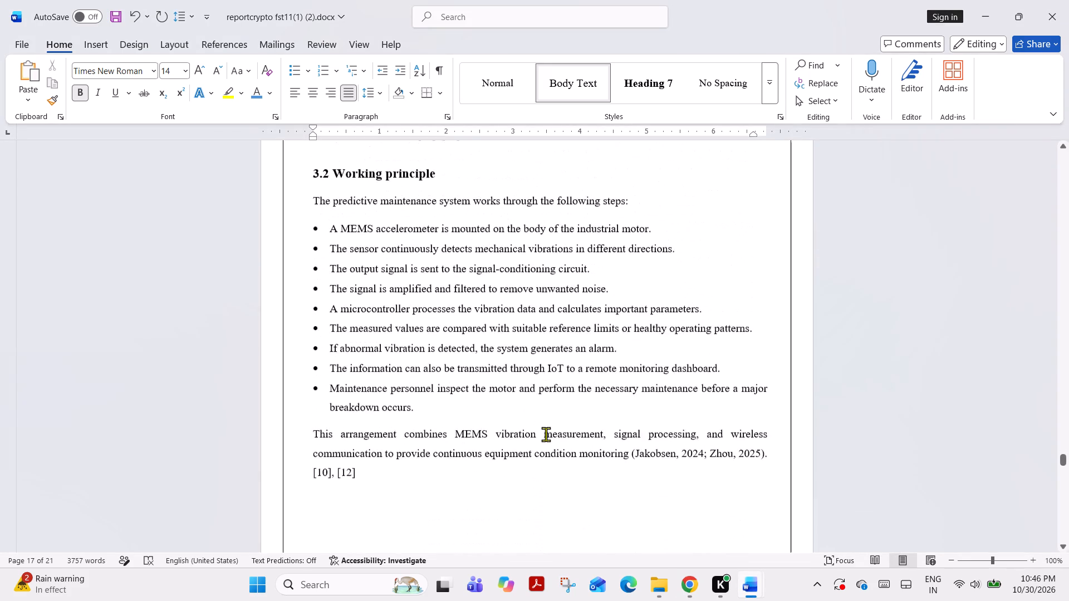
scroll(546, 434, "down", 8)
right_click(545, 434)
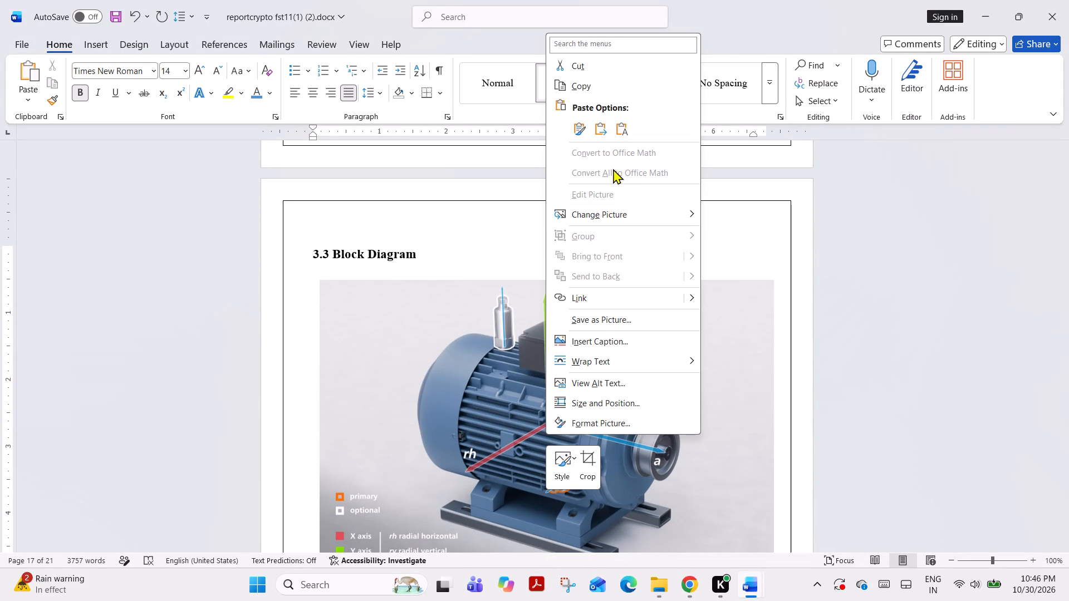
left_click(719, 218)
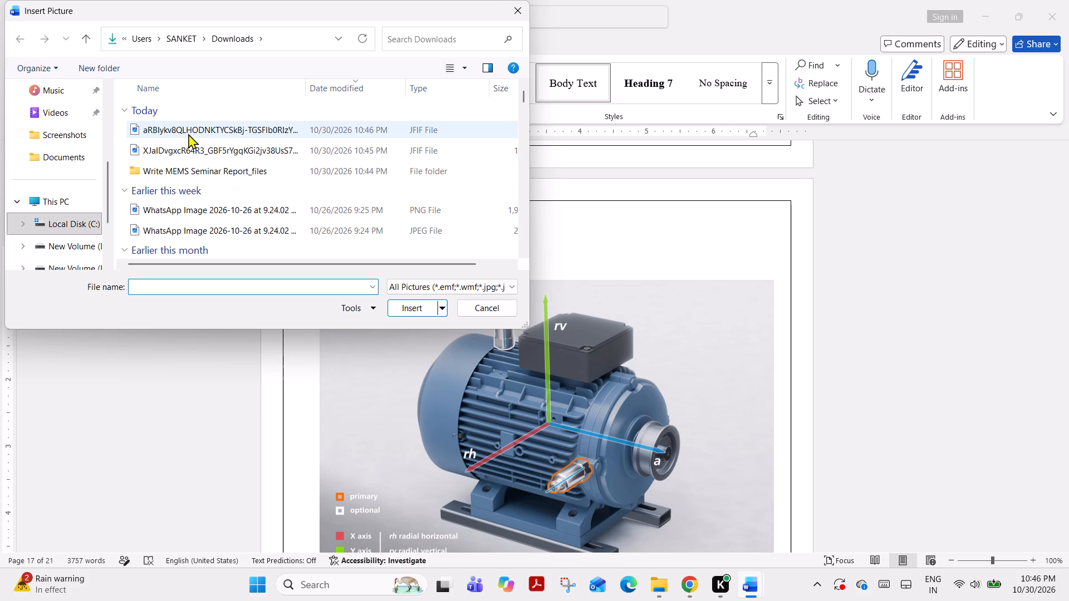
left_click(189, 132)
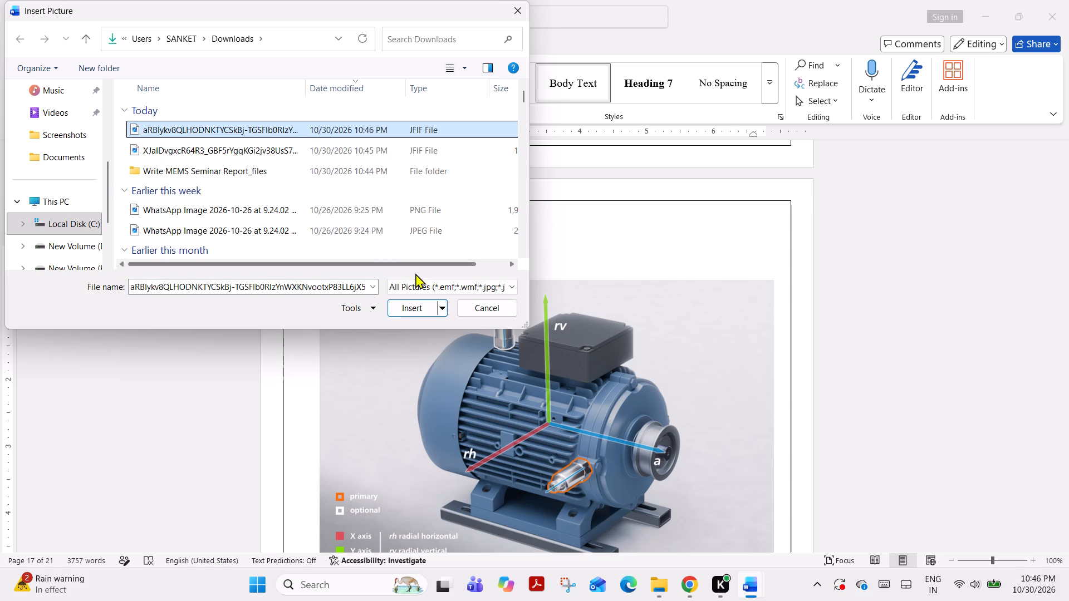
left_click(404, 302)
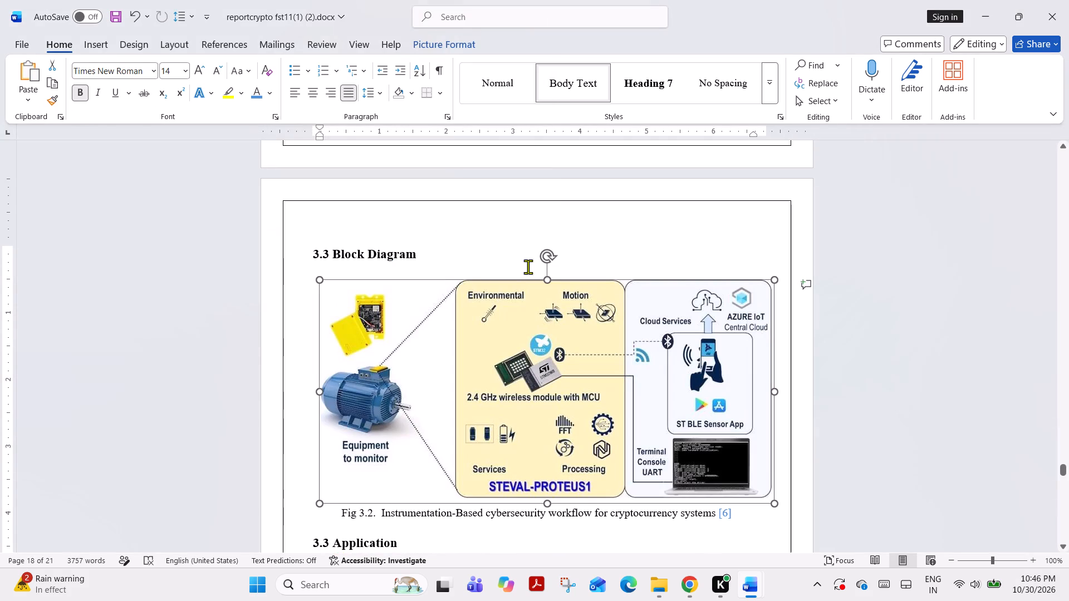
left_click(139, 245)
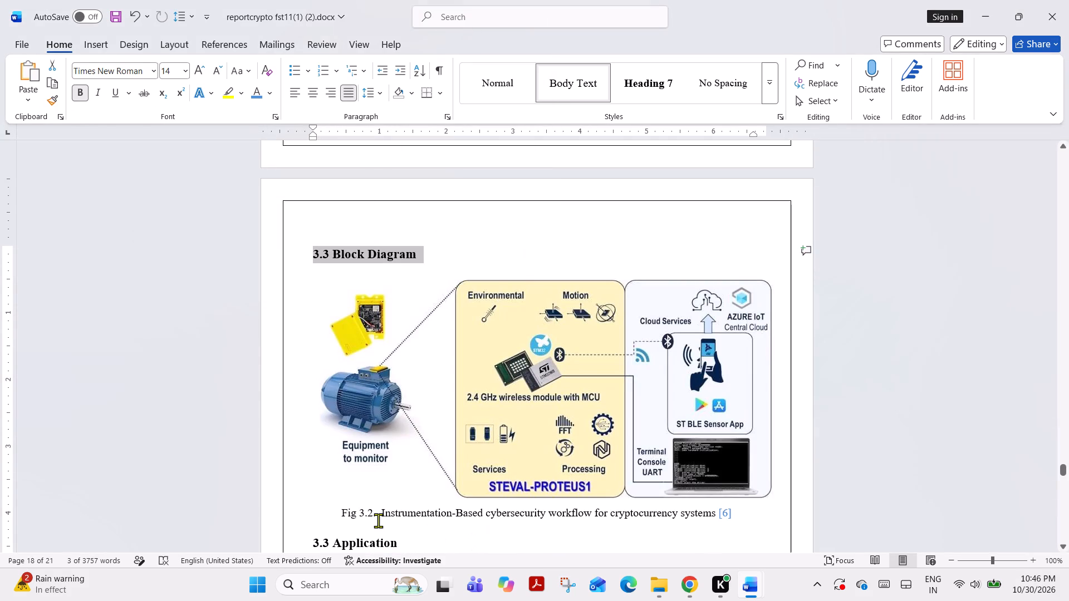
Copy "Predictive maintainence of an industrial motor" from the report's 3.1 heading and paste it at the end of Document1, keeping source formatting.
scroll(548, 521, "up", 8)
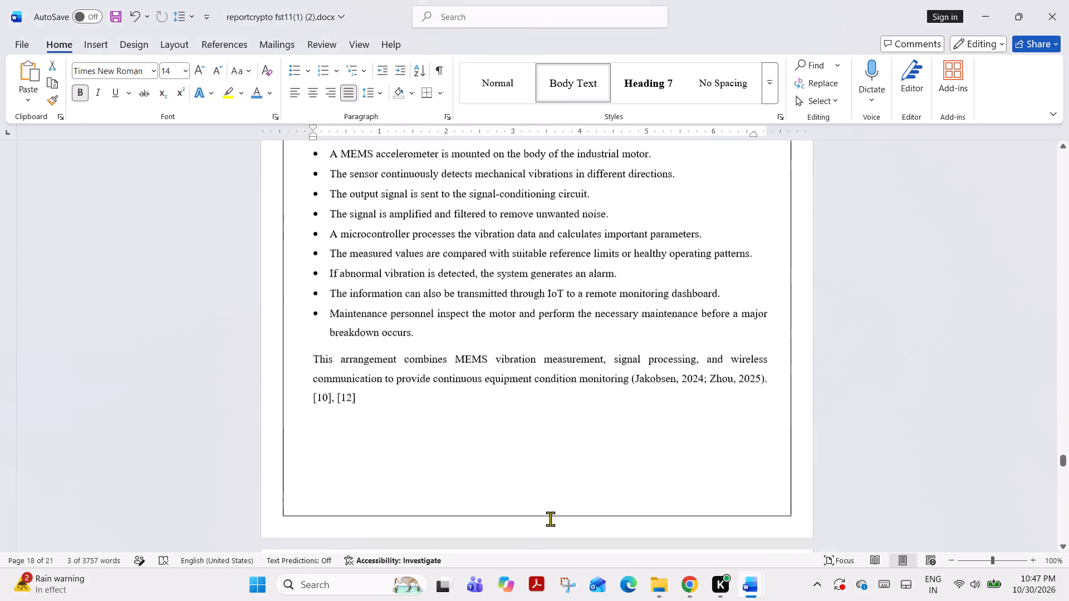
scroll(550, 519, "up", 7)
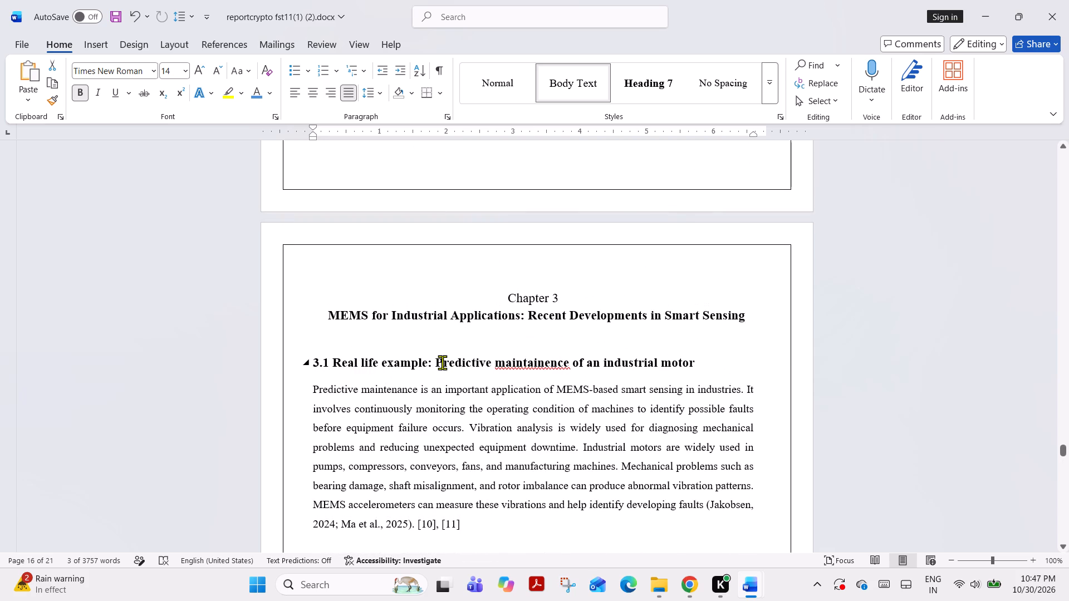
left_click_drag(441, 361, 689, 373)
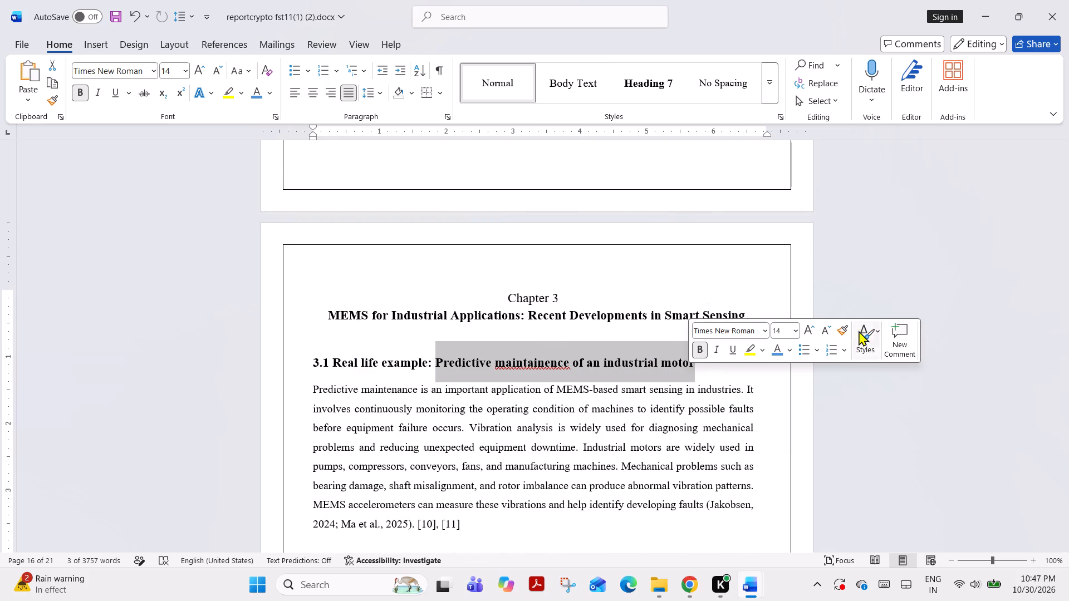
right_click(556, 352)
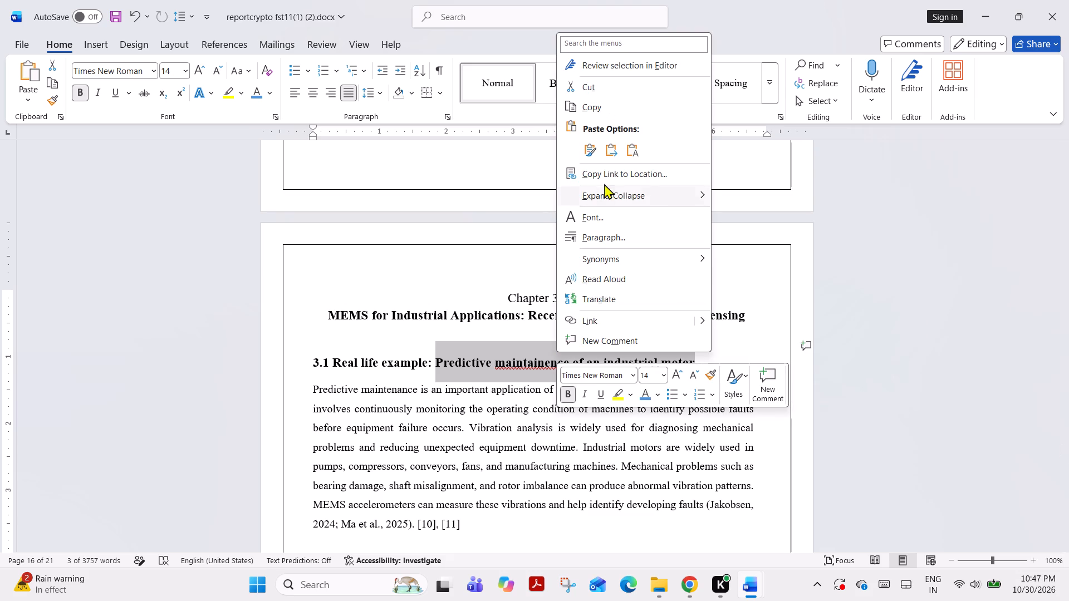
left_click(592, 113)
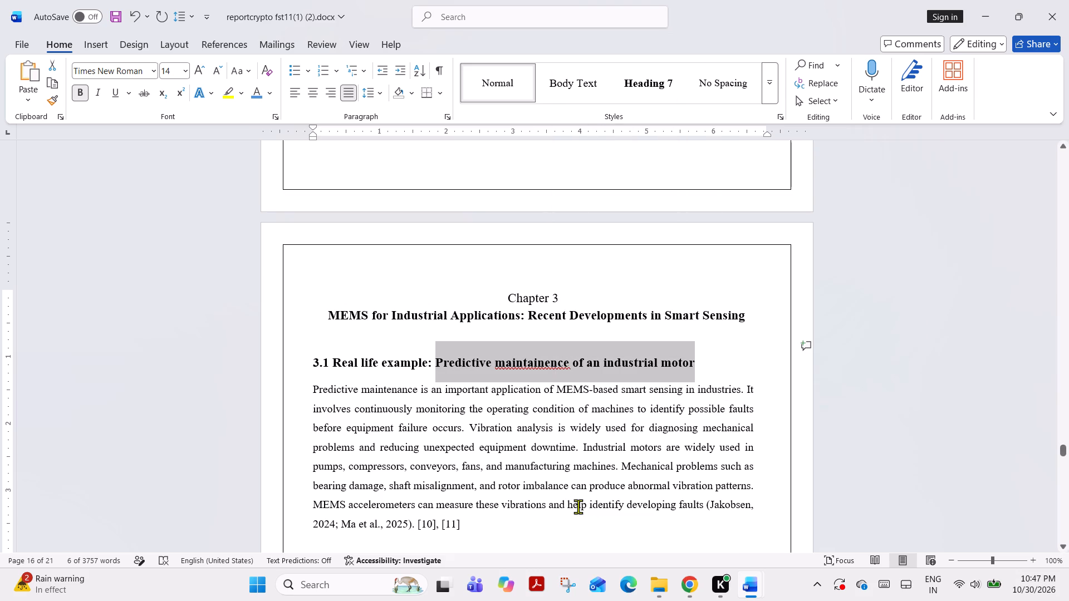
left_click(749, 583)
left_click(806, 524)
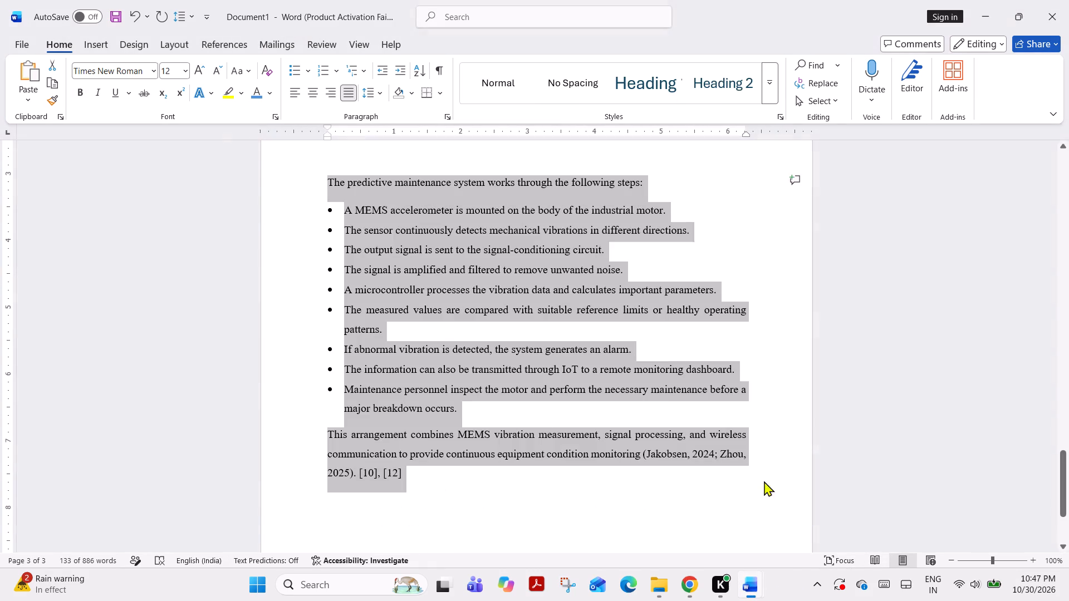
left_click(517, 469)
left_click(420, 495)
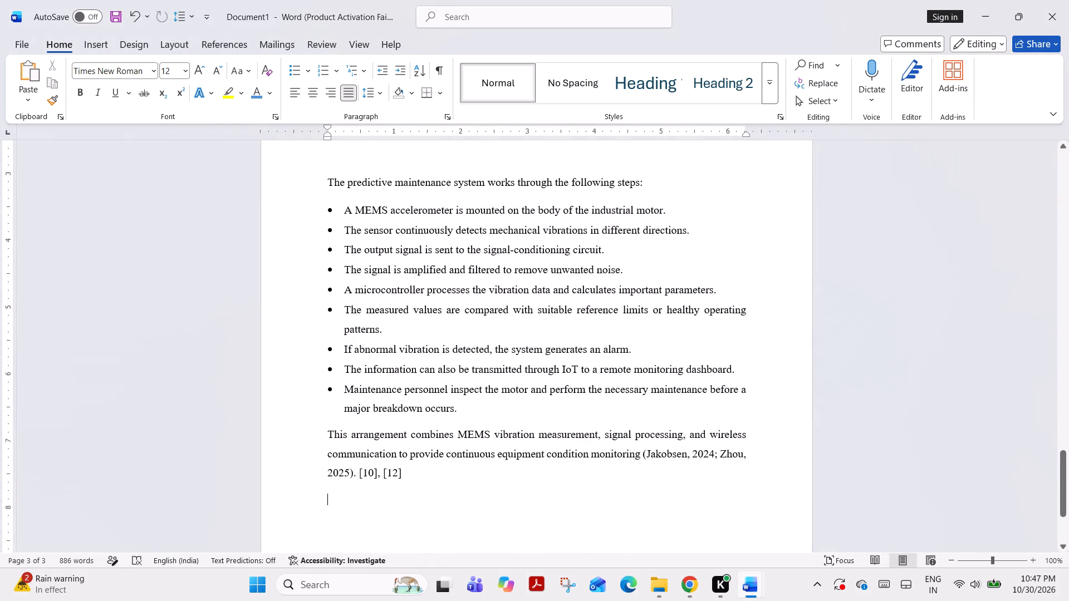
right_click(387, 505)
left_click(431, 323)
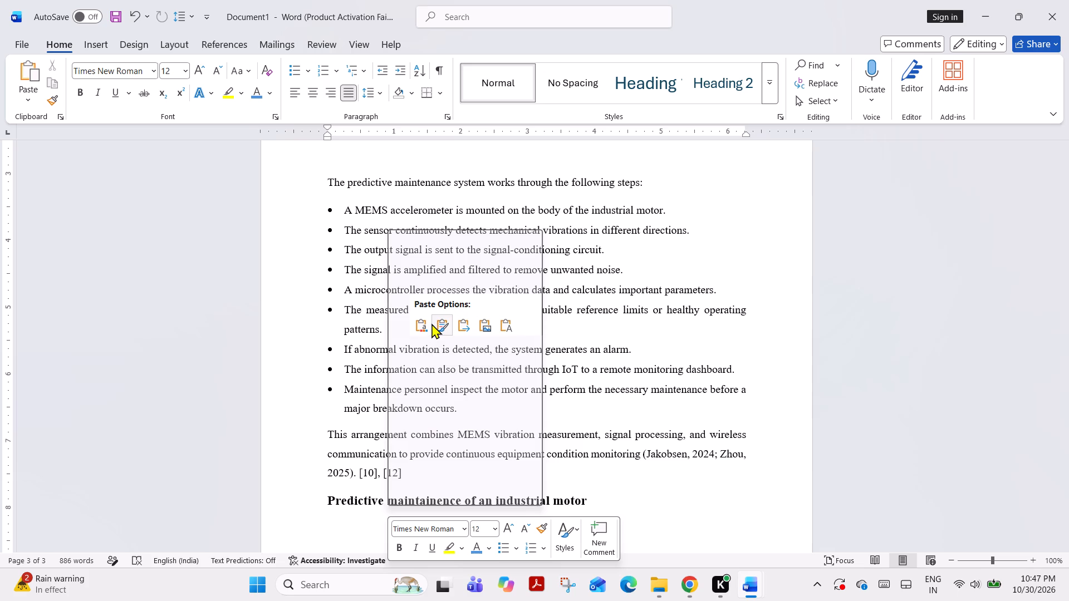
Remove the bold from the pasted phrase in Document1 and set its font size to 11.
left_click_drag(322, 504, 577, 502)
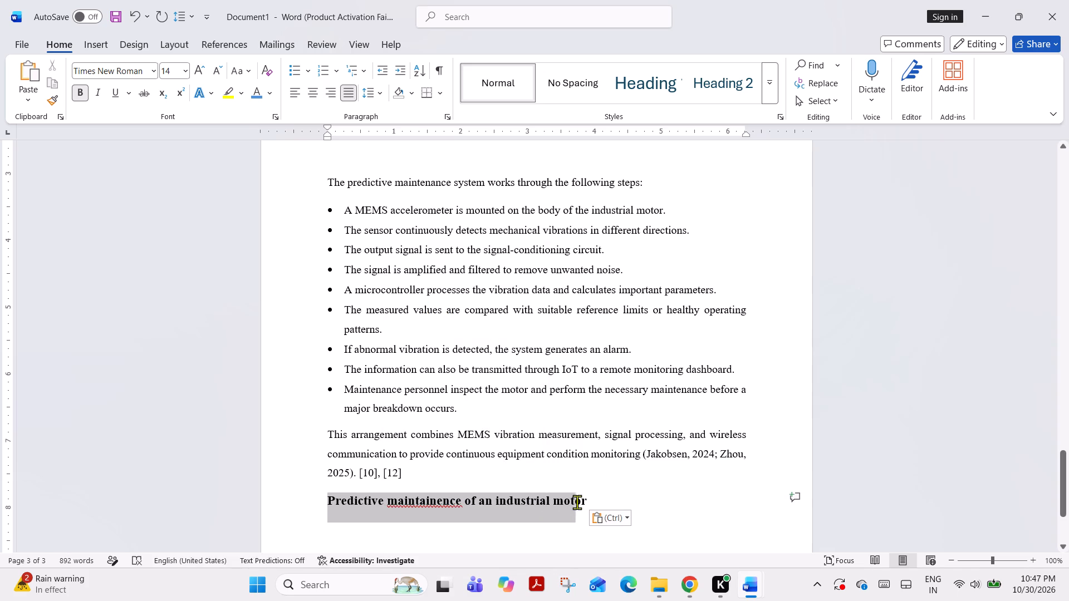
left_click_drag(577, 502, 583, 502)
left_click(598, 480)
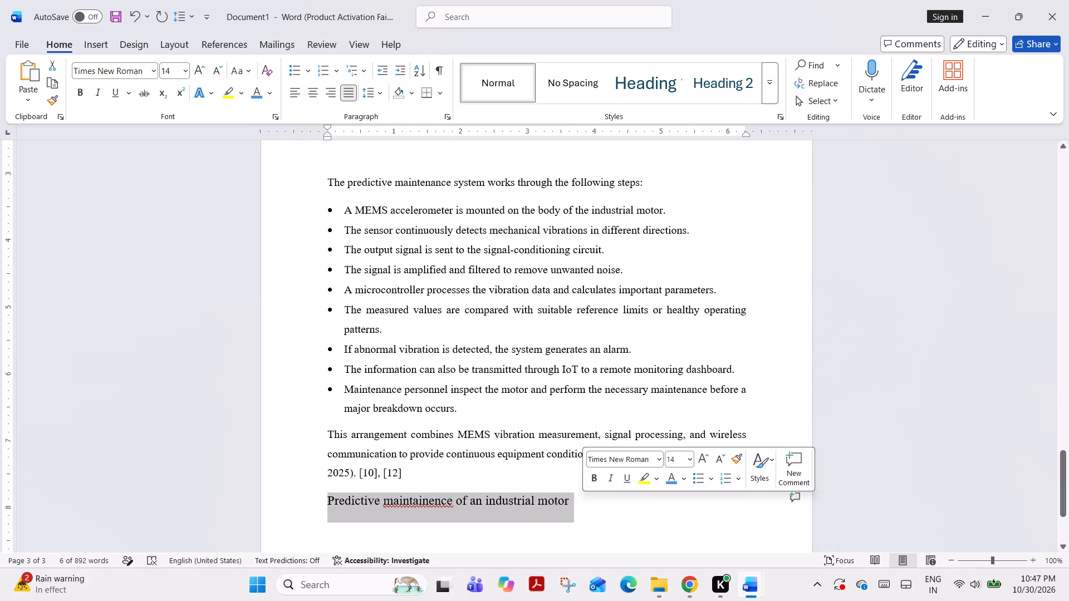
left_click(186, 67)
left_click(184, 138)
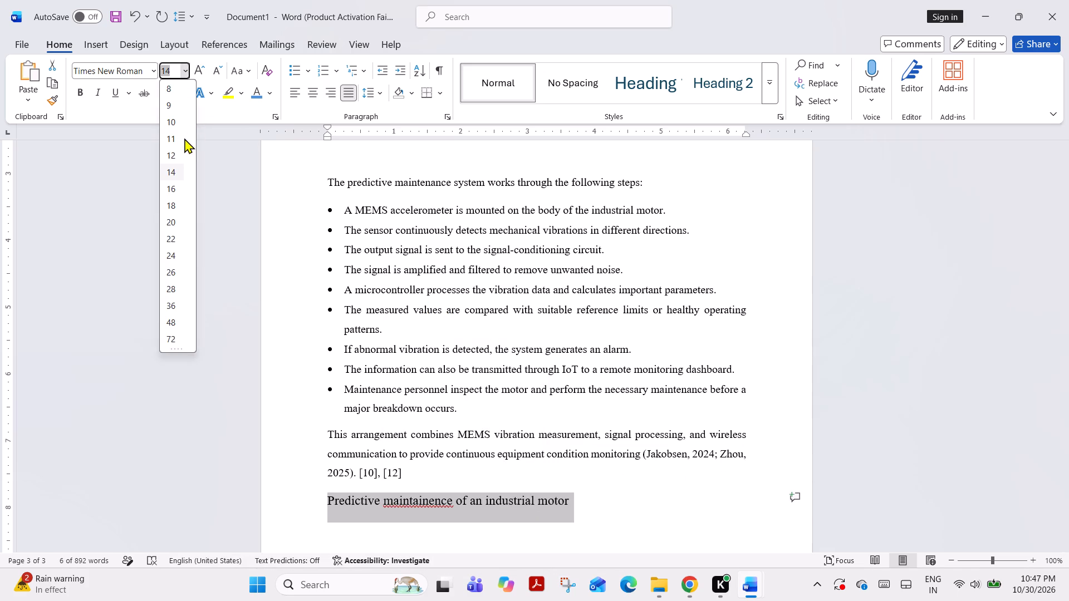
left_click(168, 140)
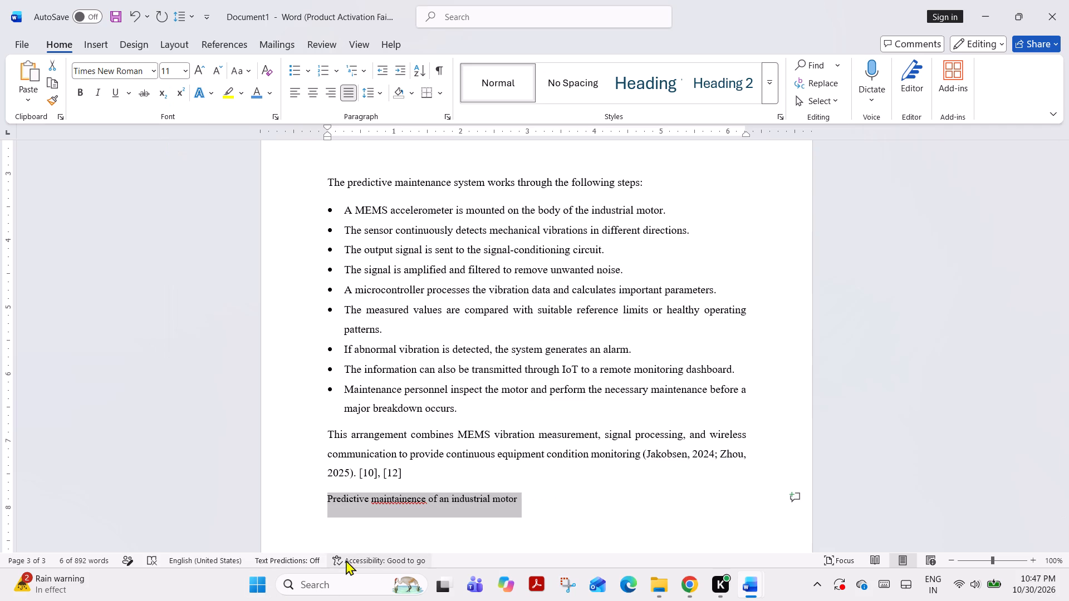
Copy "Predictive maintainence of an industrial motor" from Document1 and paste it over the report's Fig 3.2 caption text and citation, keeping source formatting.
right_click(362, 503)
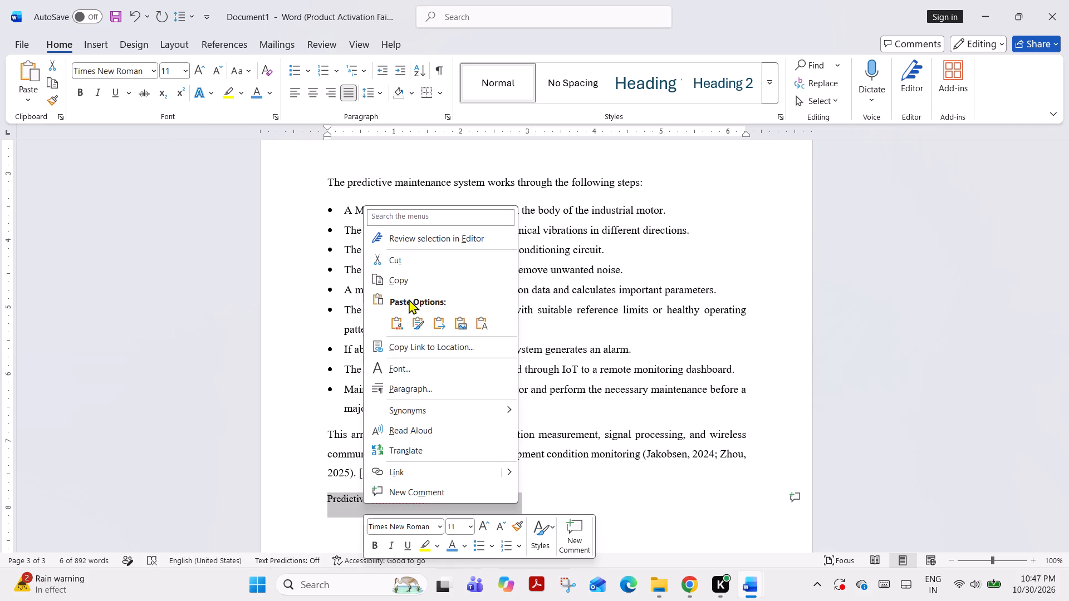
left_click(400, 284)
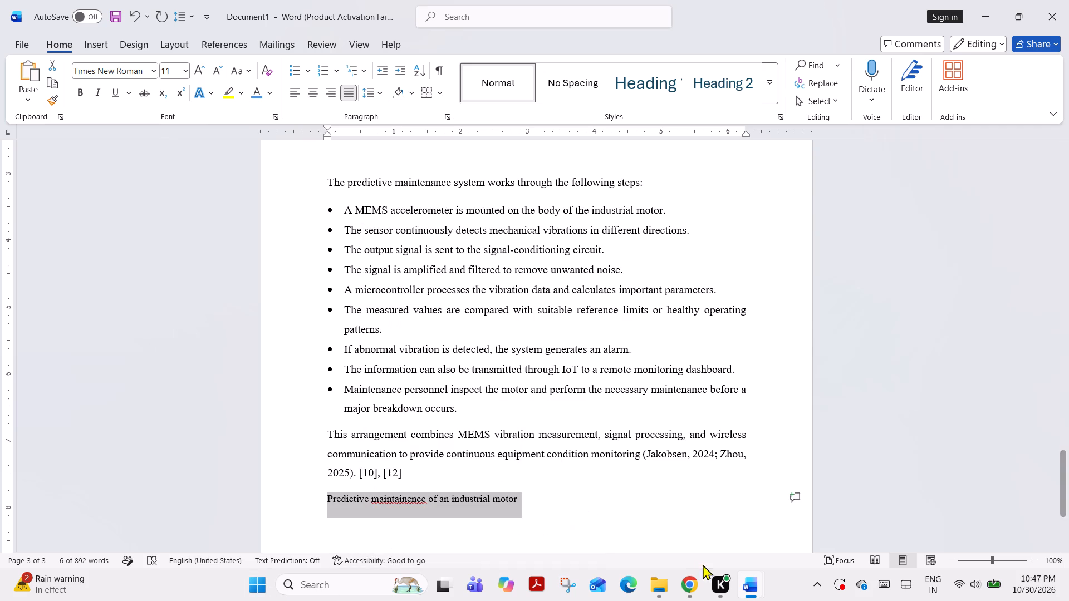
left_click(750, 587)
left_click(708, 529)
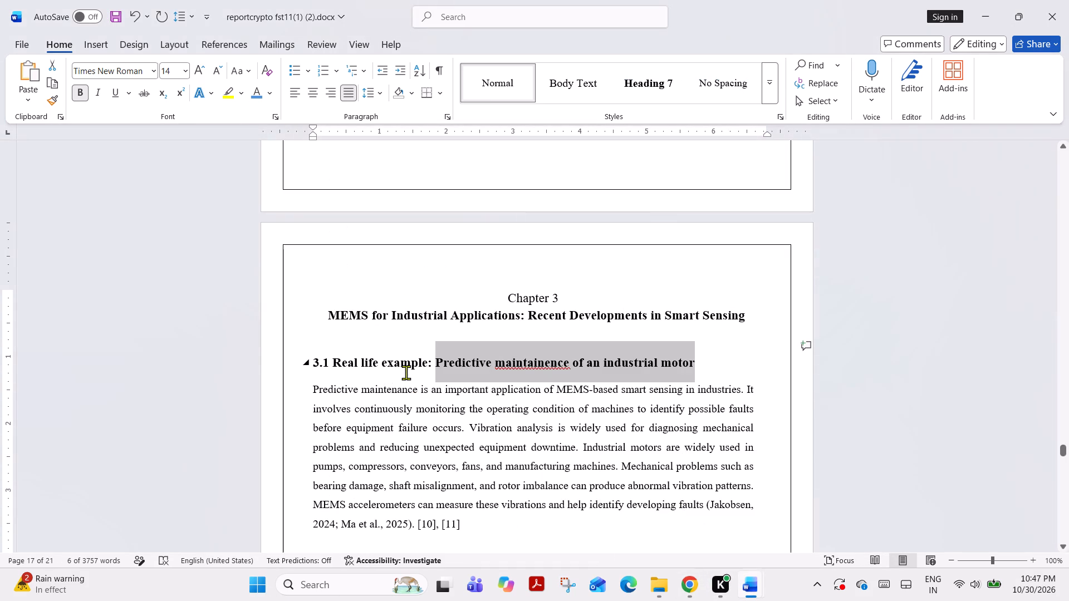
scroll(440, 455, "down", 12)
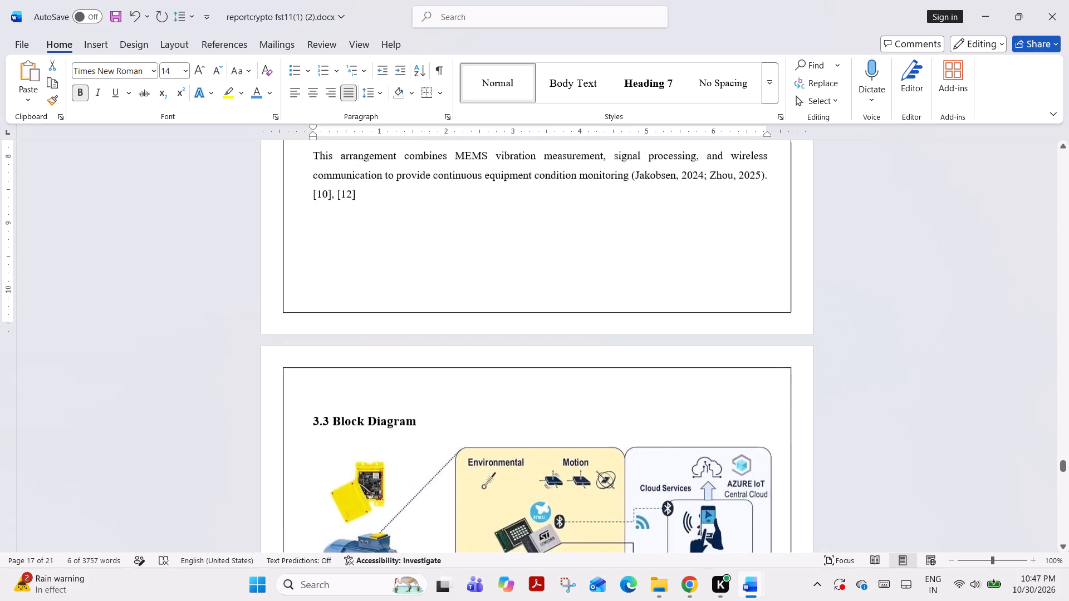
scroll(440, 455, "down", 4)
double_click(440, 455)
left_click(440, 455)
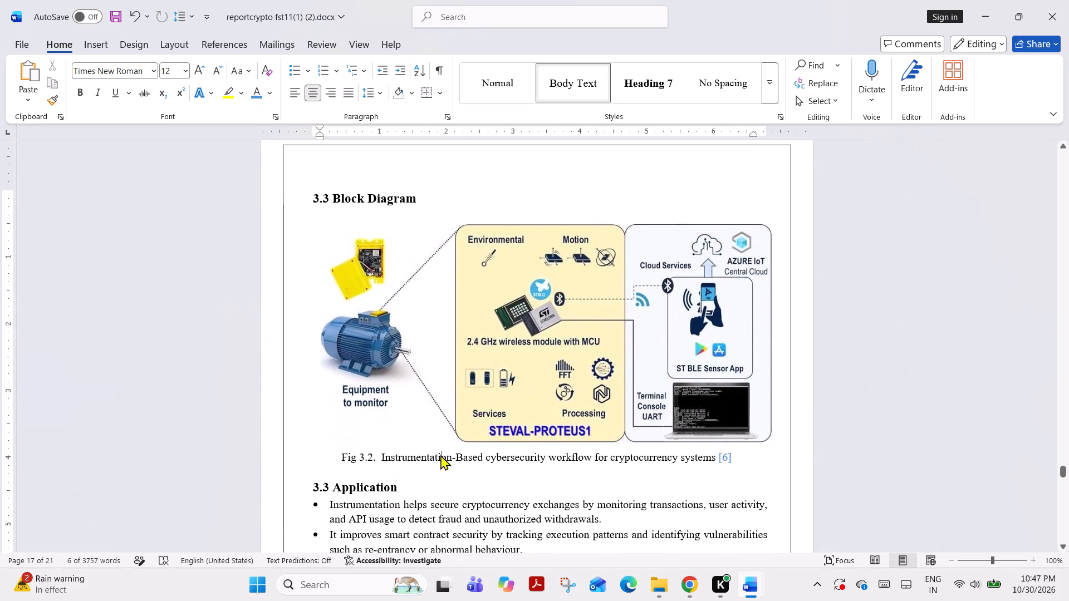
triple_click(440, 455)
left_click(440, 455)
left_click(394, 454)
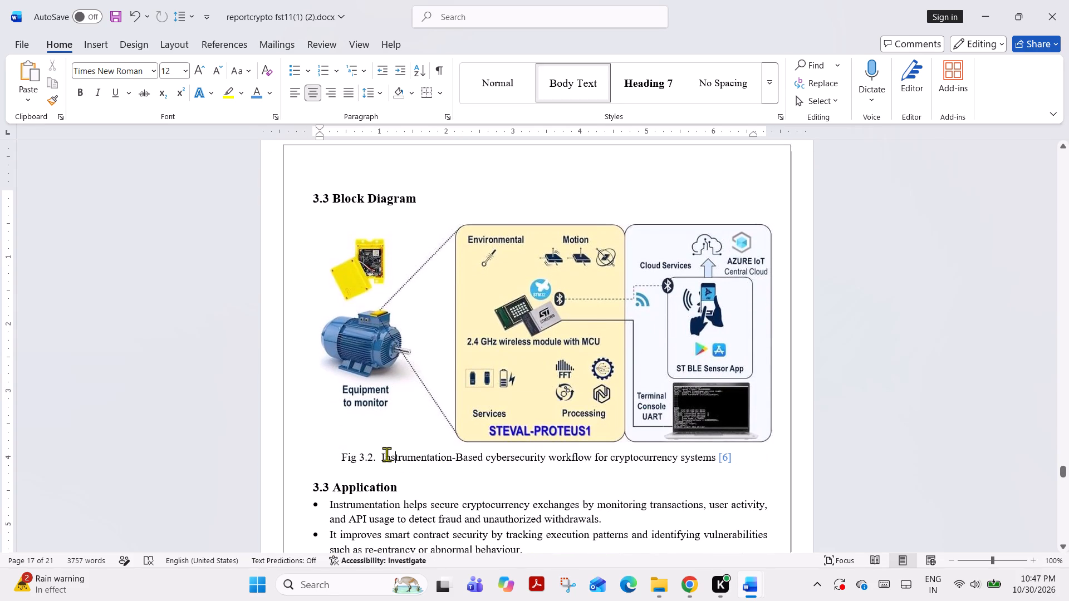
left_click_drag(378, 455, 708, 461)
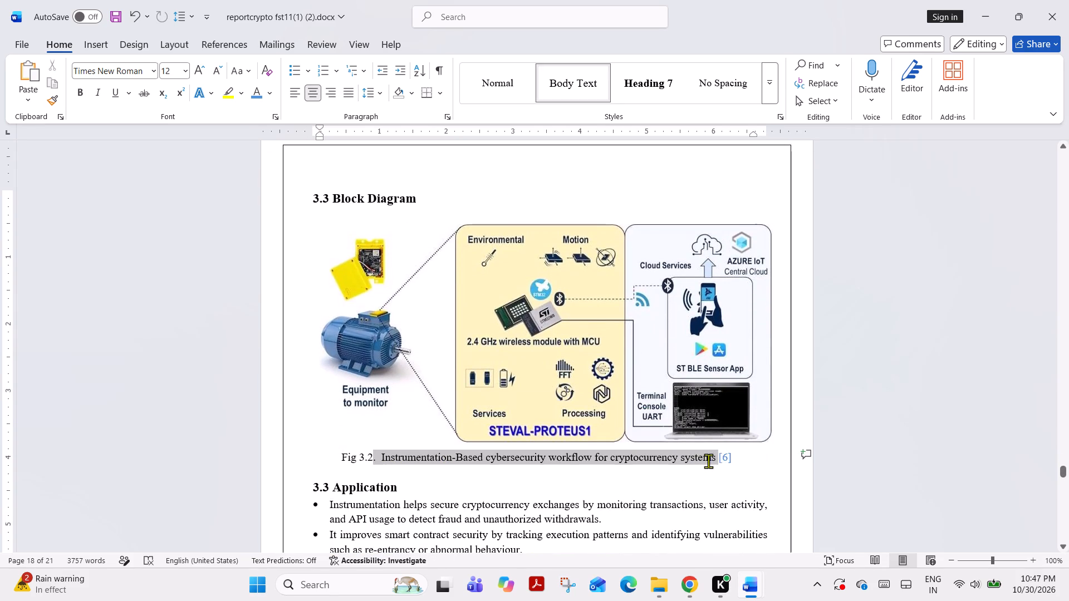
left_click_drag(708, 461, 735, 461)
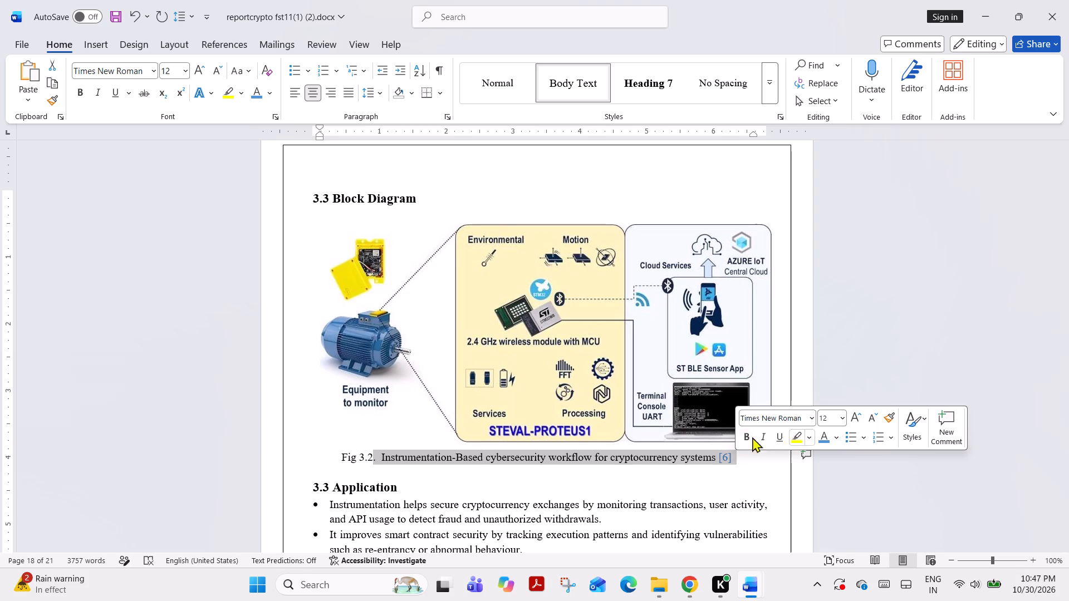
right_click(659, 458)
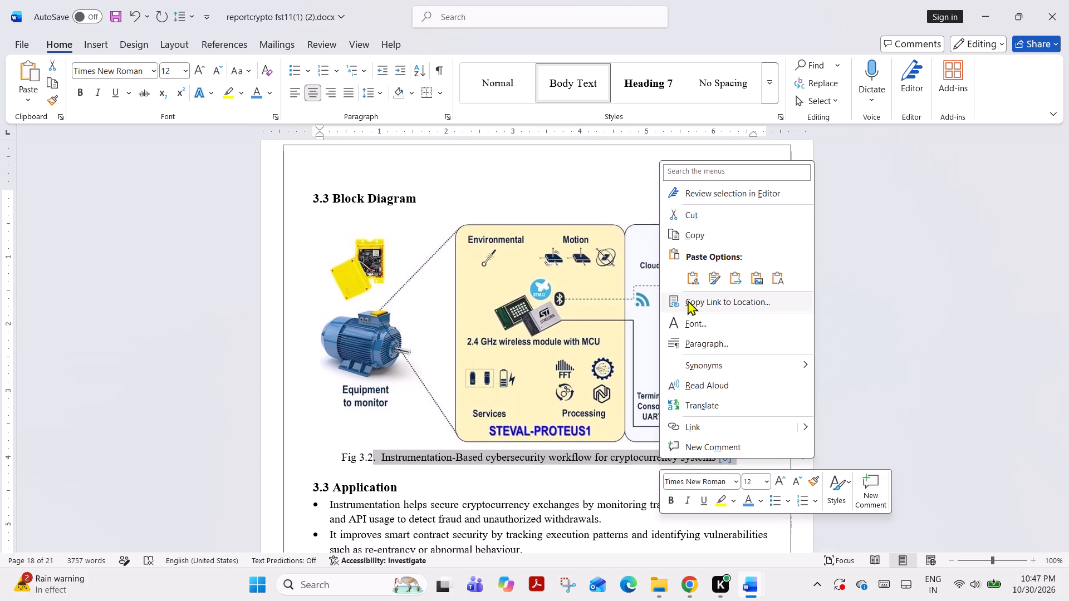
left_click(686, 281)
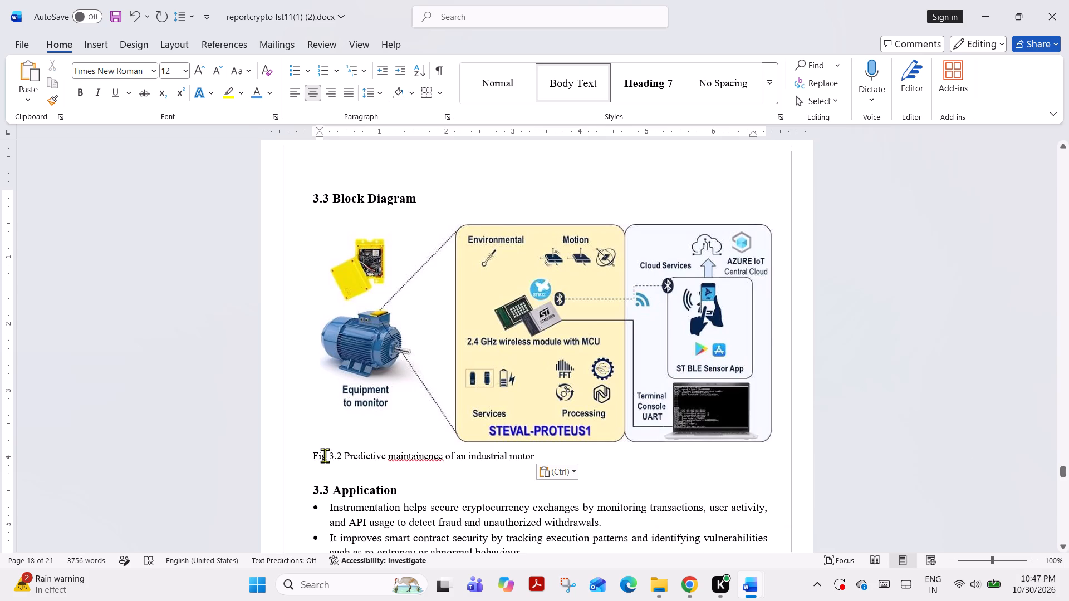
Centre the figure caption under the block diagram in the report.
left_click(329, 457)
left_click(316, 91)
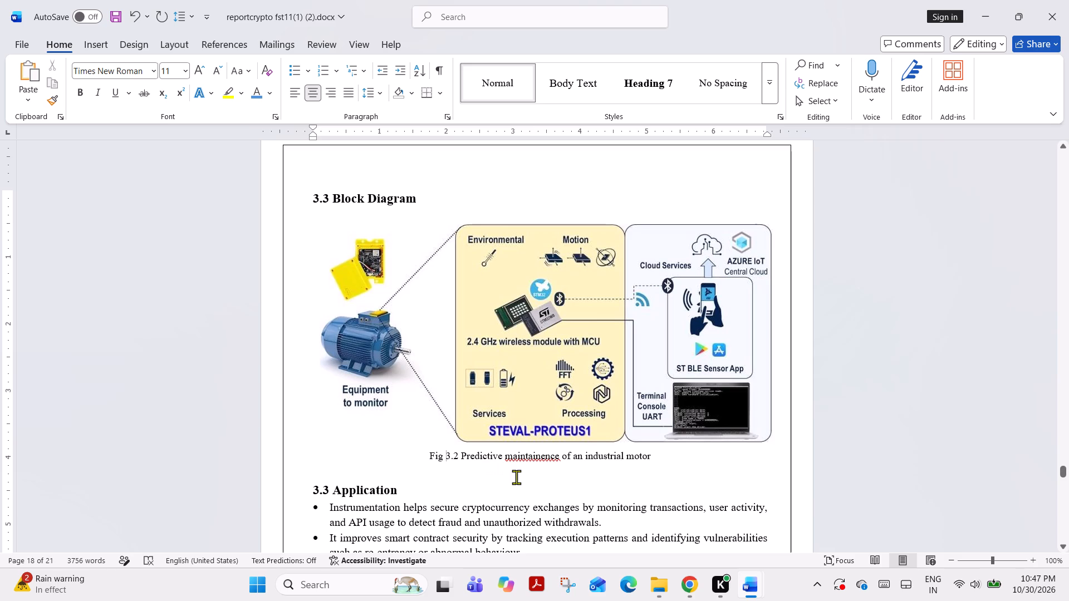
Renumber the block diagram's caption as Fig 3.1.
left_click(454, 456)
key("BackSpace")
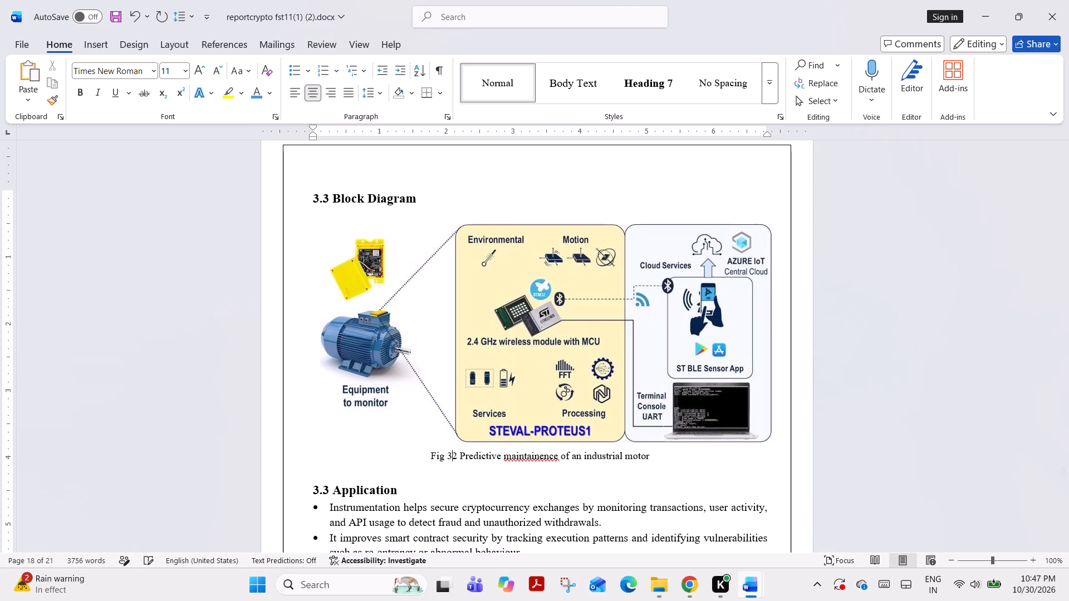
key("1")
key("BackSpace")
key("Right")
key("1")
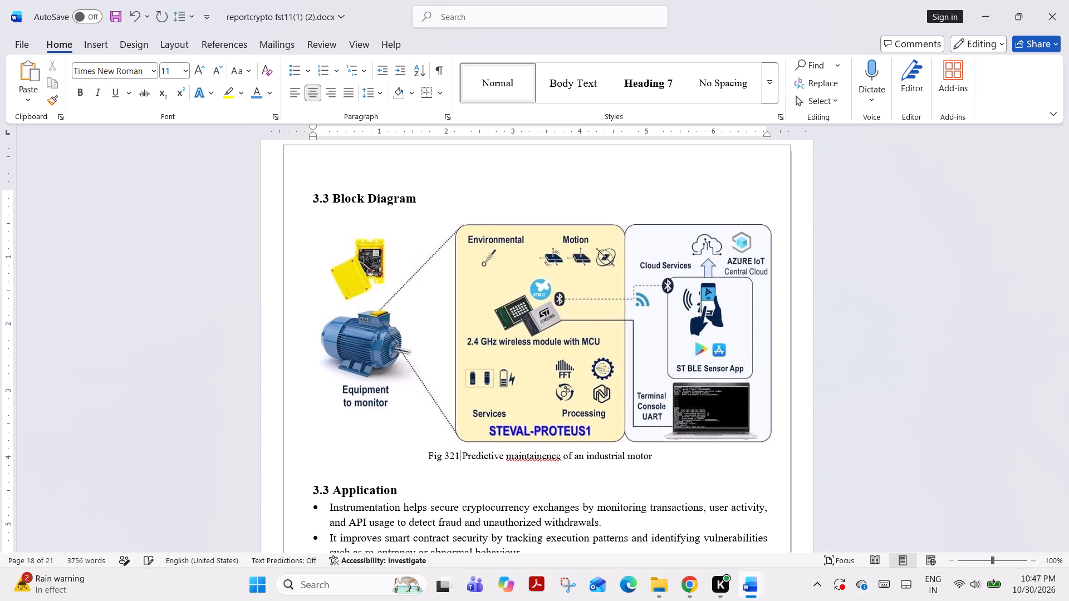
key("BackSpace")
key("BackSpace")
key("1")
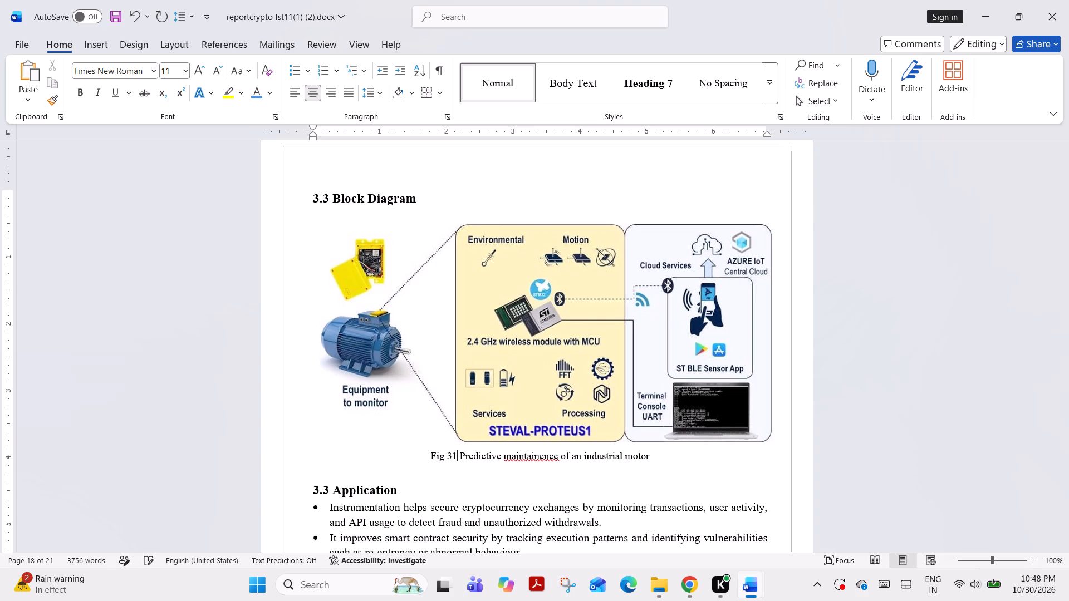
key("BackSpace")
type(".1")
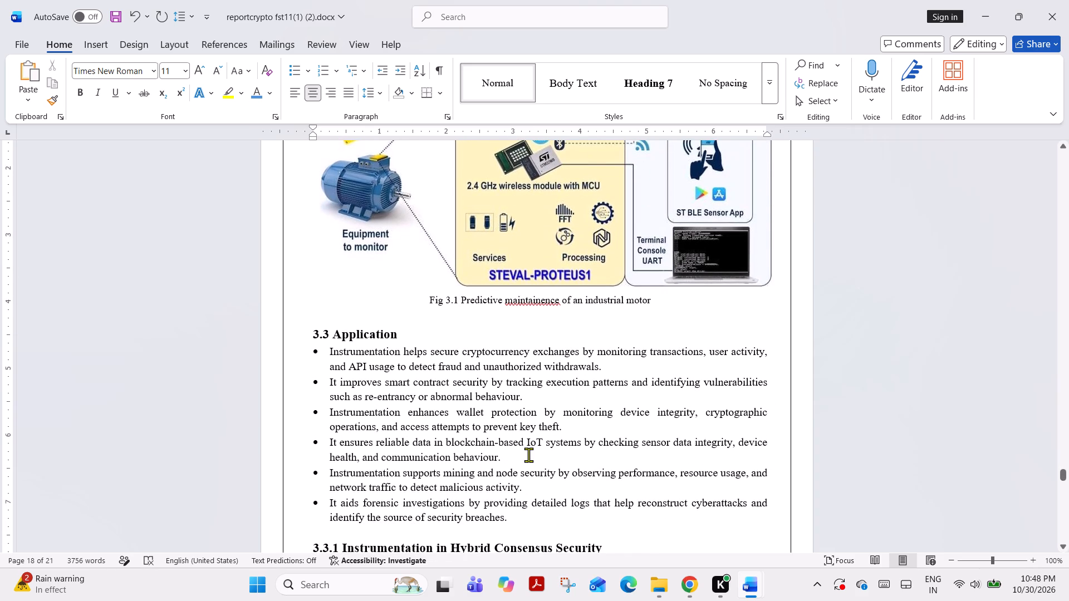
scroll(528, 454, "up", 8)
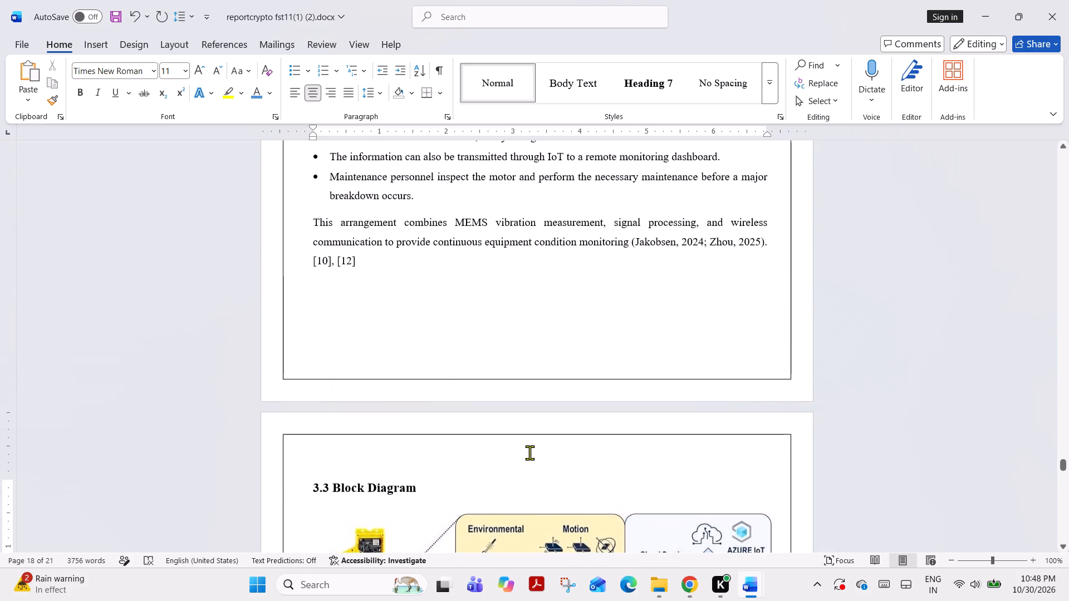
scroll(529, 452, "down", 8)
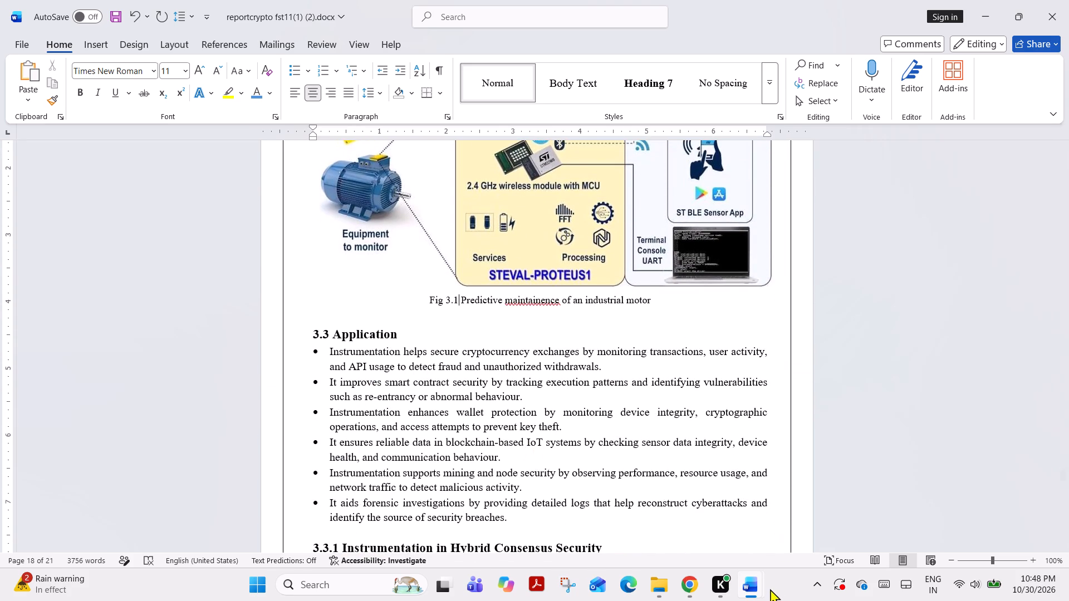
left_click(687, 594)
left_click(605, 459)
left_click(840, 246)
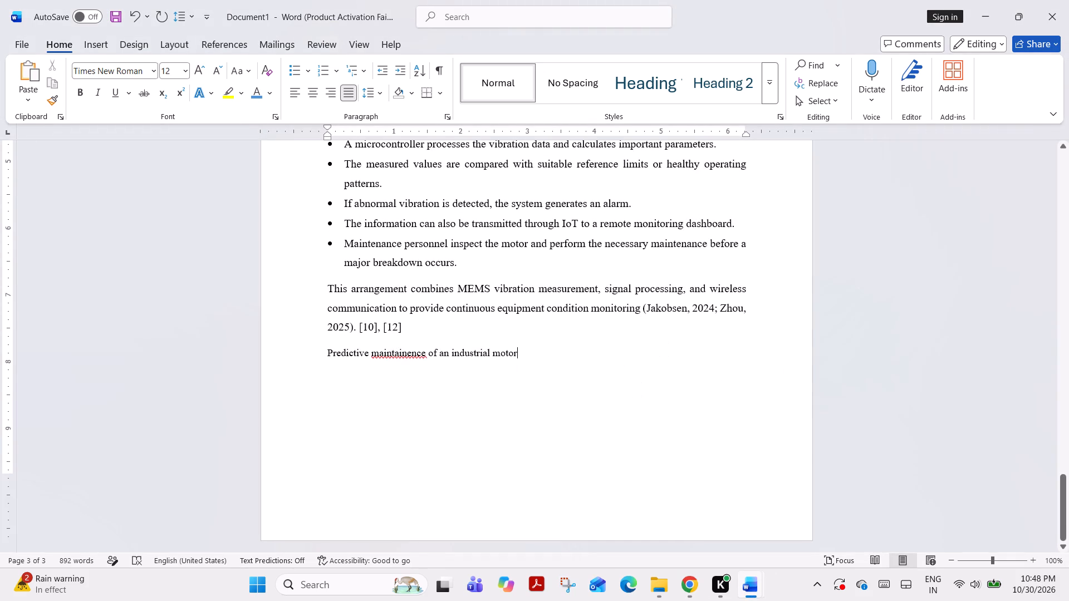
key("Return")
key("Return")
key("Return")
key("ctrl+v")
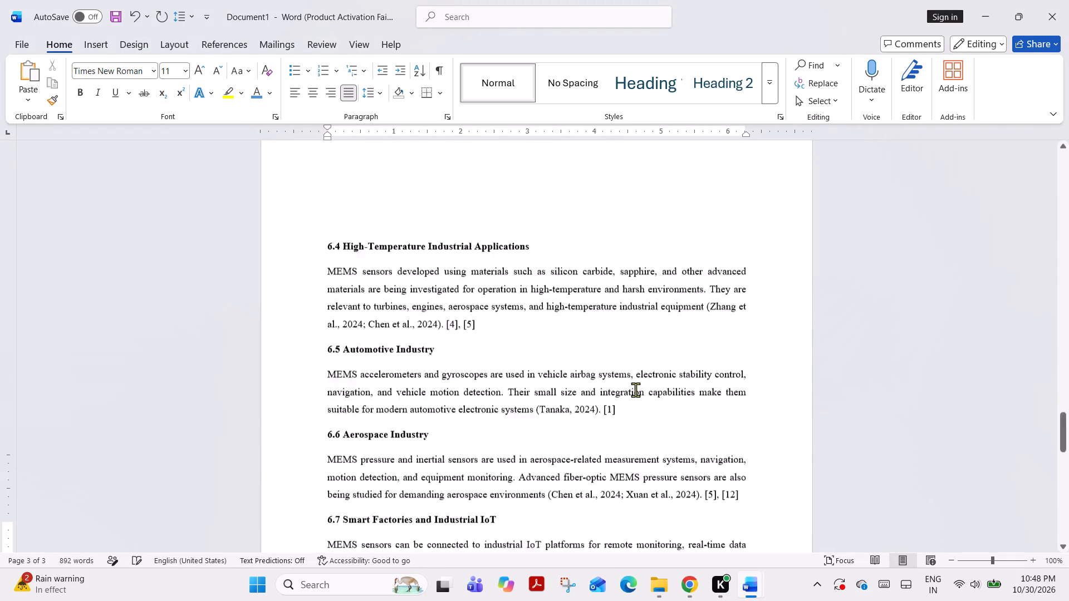
Push the pasted text's opening paragraph onto the next page by adding two blank lines above it.
scroll(625, 383, "up", 10)
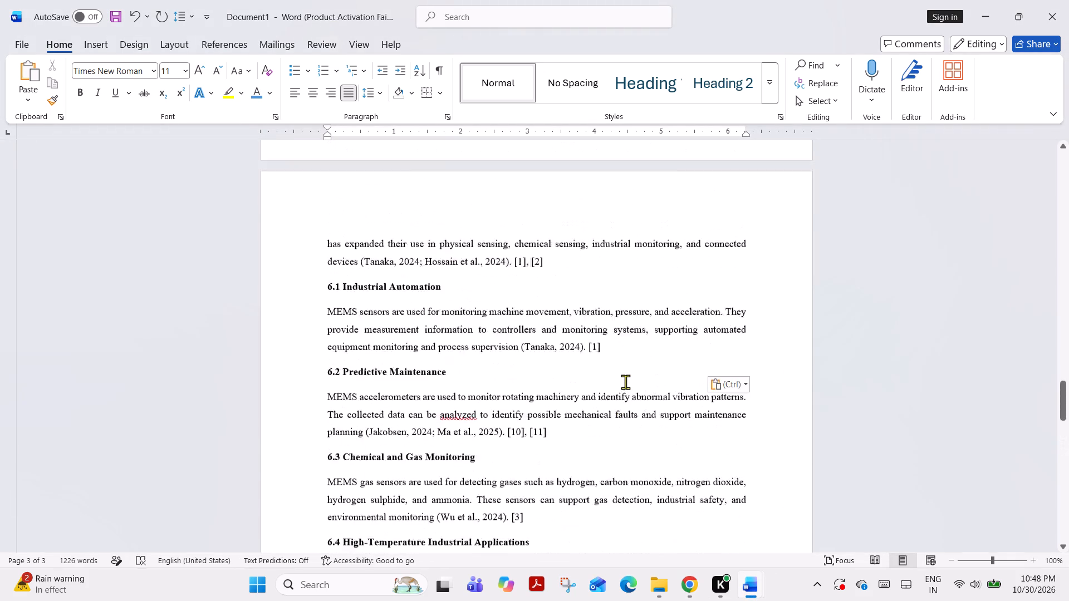
scroll(612, 388, "up", 7)
scroll(419, 474, "down", 1)
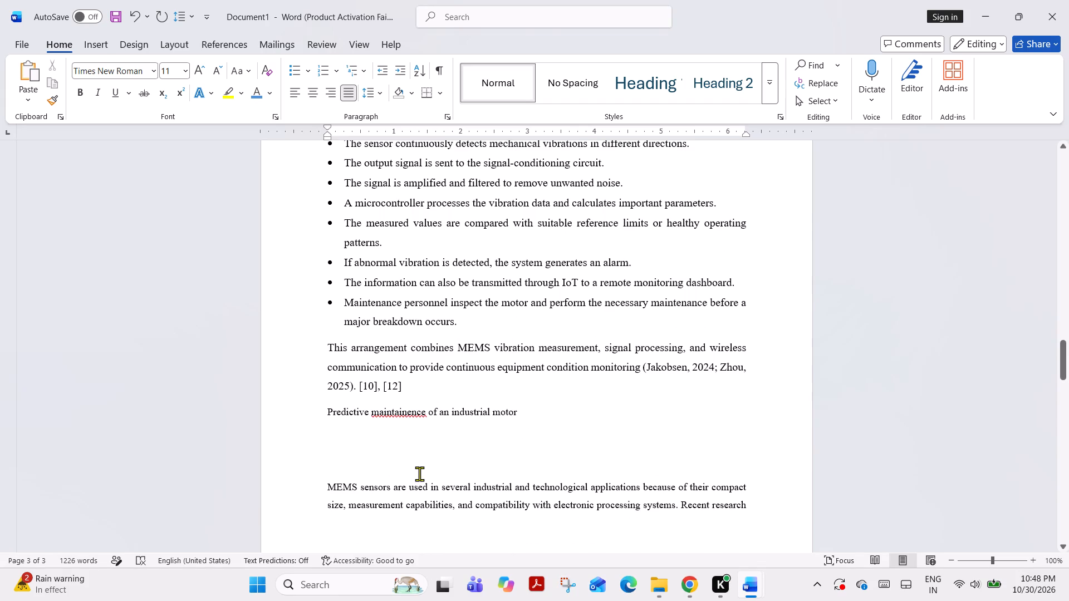
scroll(419, 474, "down", 1)
left_click(326, 367)
left_click(330, 382)
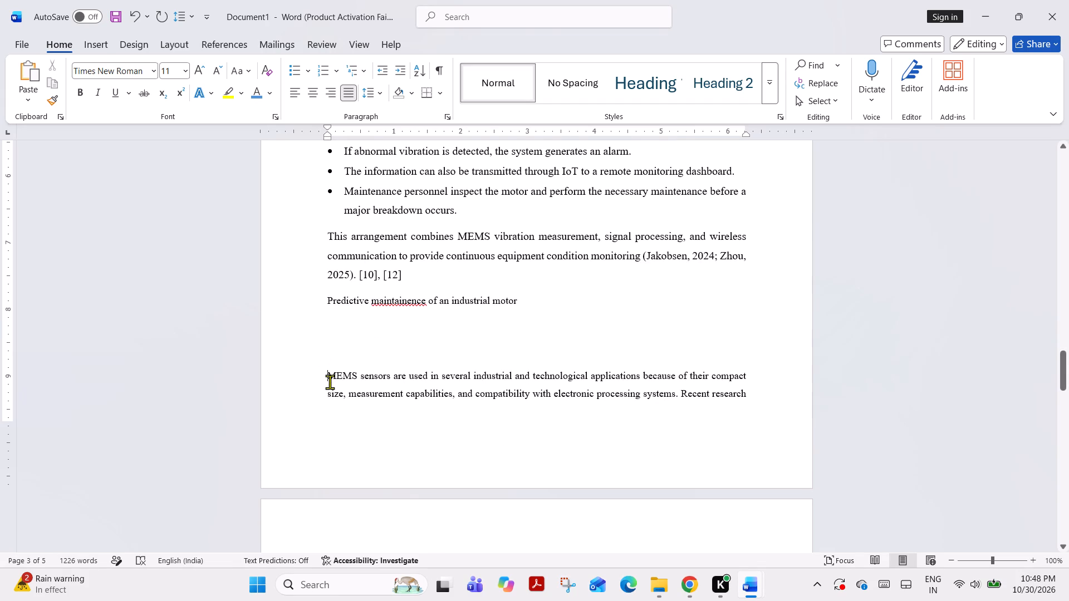
key("Return")
key("Return")
Remove the numbers 6.1 to 6.4 from the headings Industrial Automation through High-Temperature Industrial Applications.
scroll(350, 383, "down", 6)
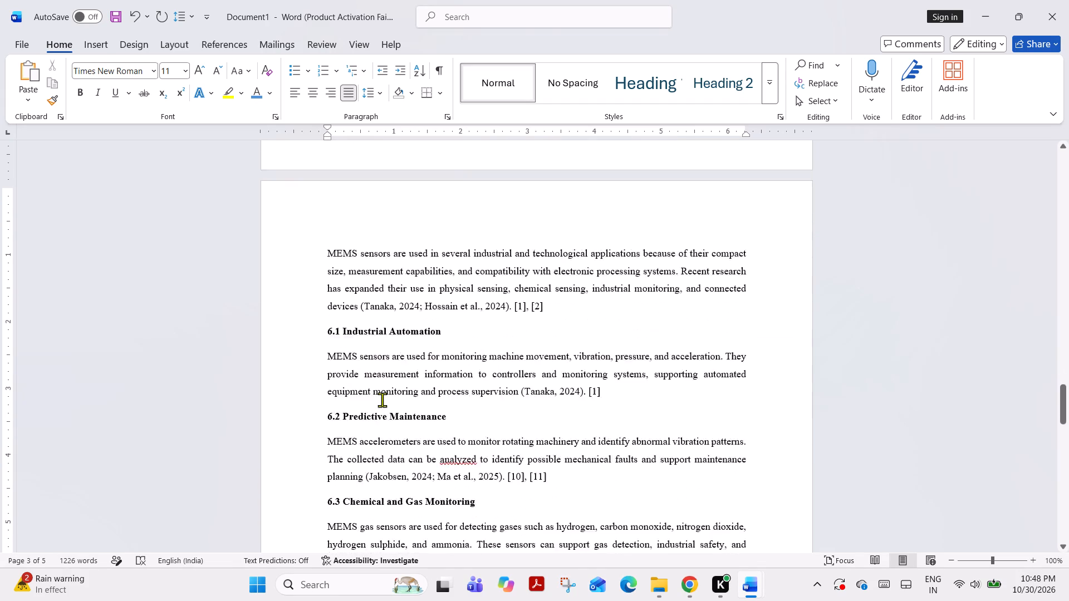
left_click_drag(341, 271, 327, 271)
key("BackSpace")
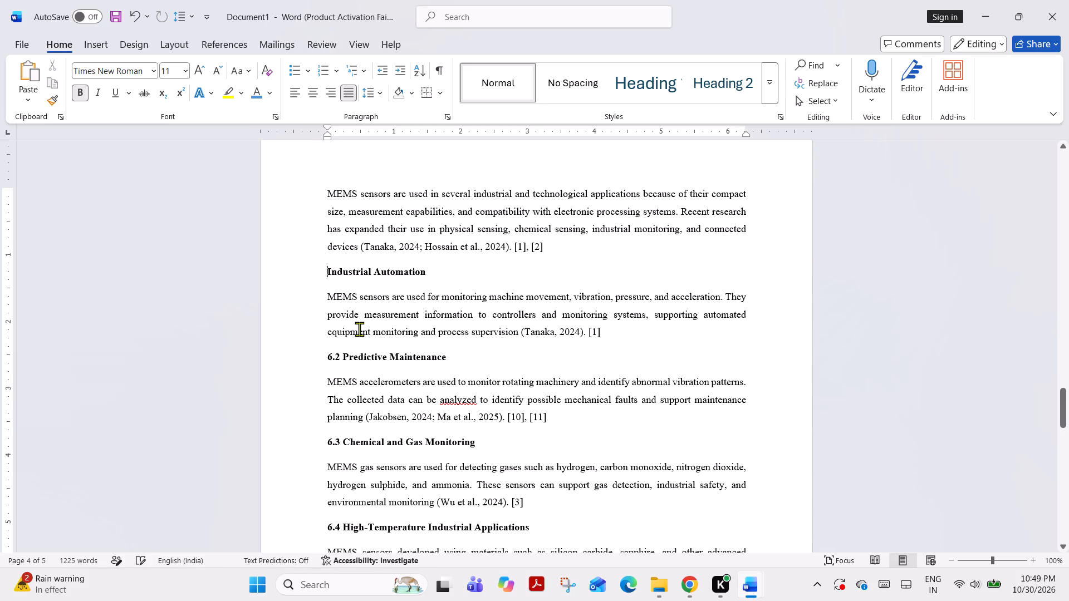
left_click(341, 356)
key("BackSpace")
key("BackSpace")
key("BackSpace")
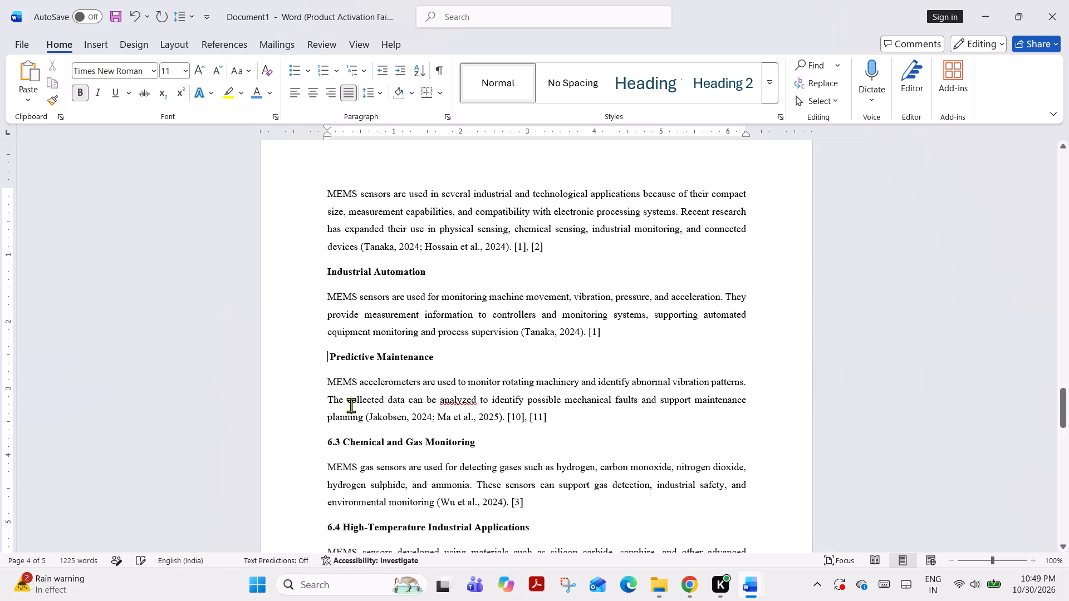
left_click_drag(345, 439, 316, 437)
key("BackSpace")
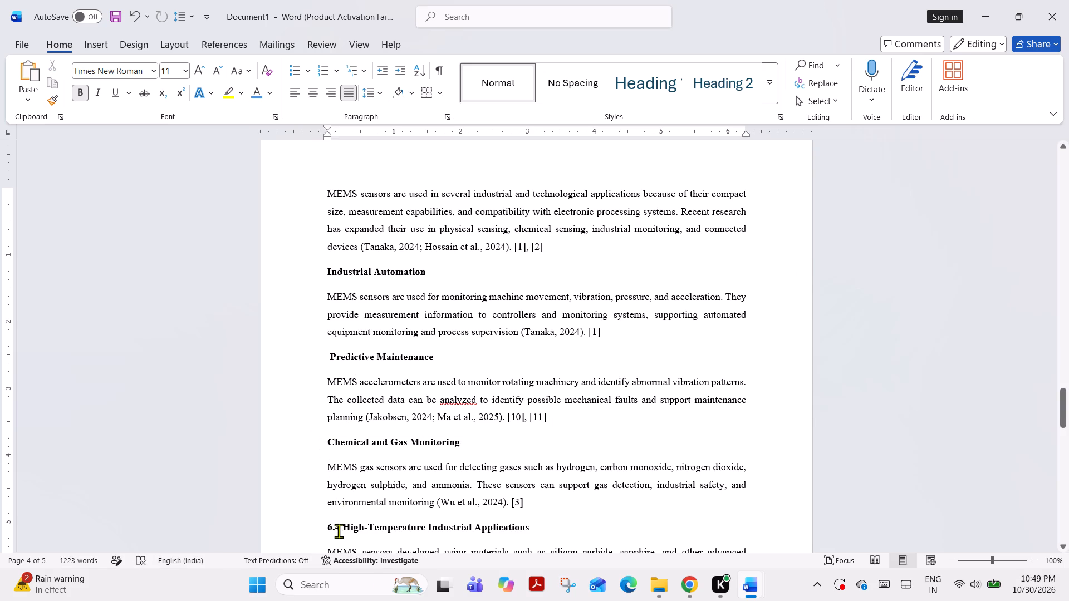
left_click_drag(344, 530, 315, 525)
key("BackSpace")
Remove the numbers 6.5 to 6.7 from the Automotive Industry, Aerospace Industry, and Smart Factories and Industrial IoT headings.
scroll(376, 528, "down", 2)
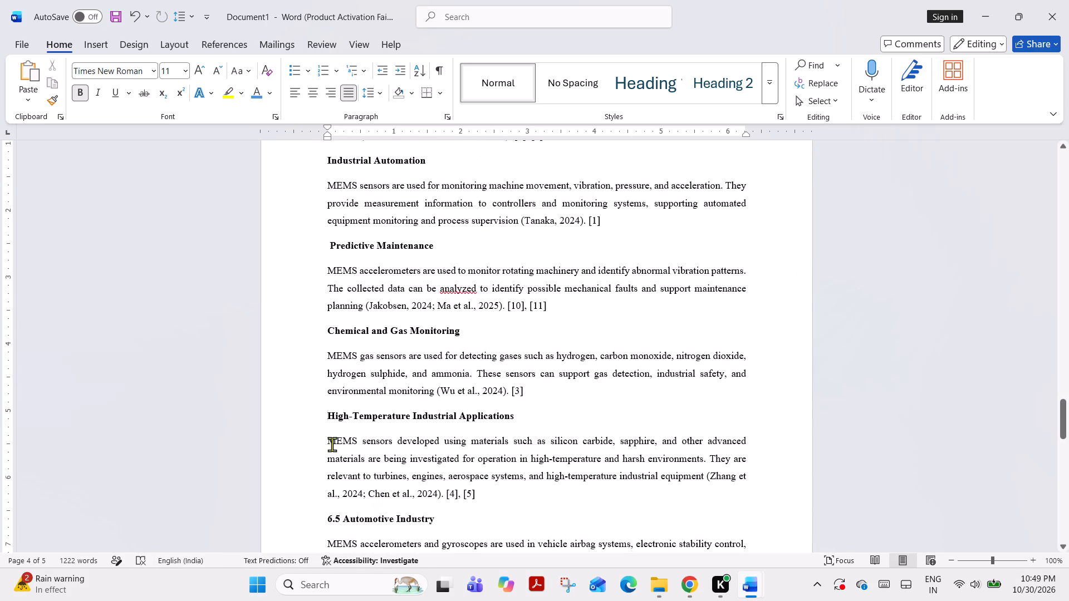
left_click_drag(343, 524, 317, 518)
key("BackSpace")
scroll(354, 536, "down", 1)
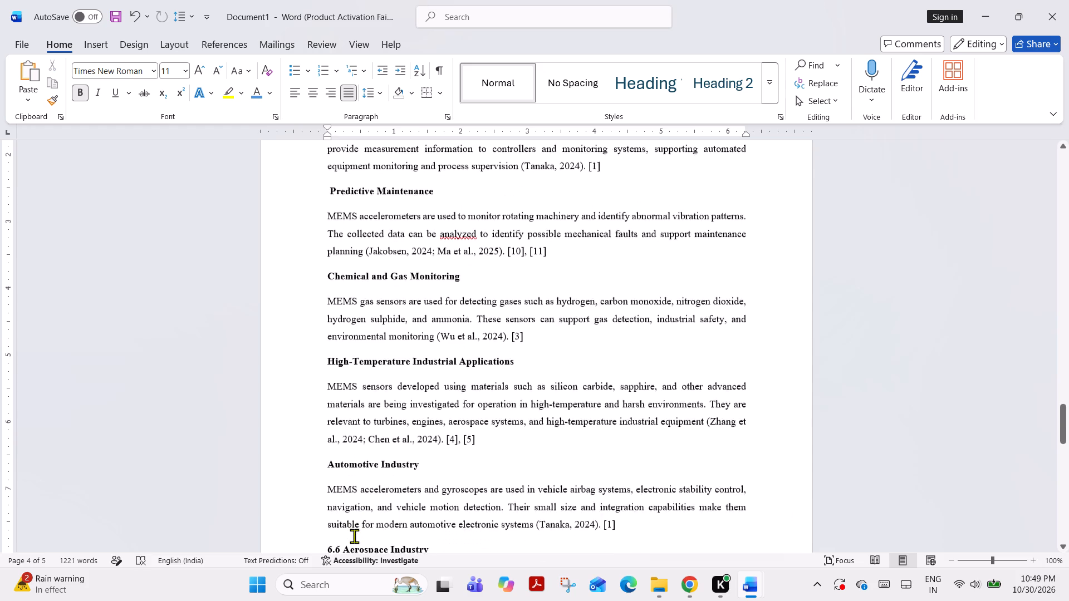
scroll(345, 523, "down", 2)
left_click_drag(342, 442, 320, 439)
key("BackSpace")
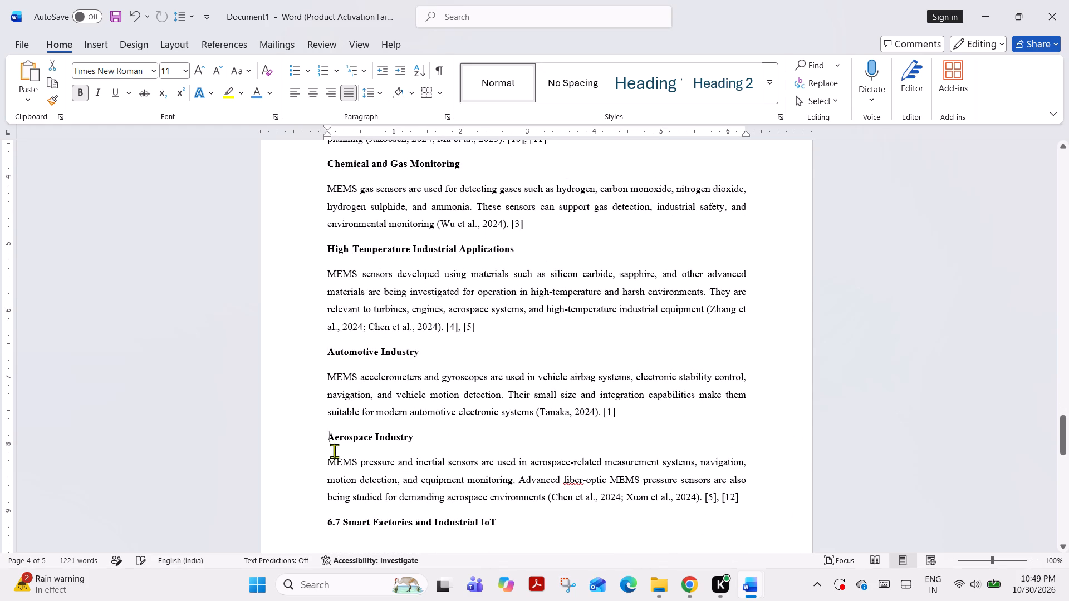
left_click_drag(342, 520, 295, 520)
key("BackSpace")
Apply bullets to all application headings and descriptions, from Industrial Automation through the end of the Smart Factories text.
scroll(343, 544, "down", 1)
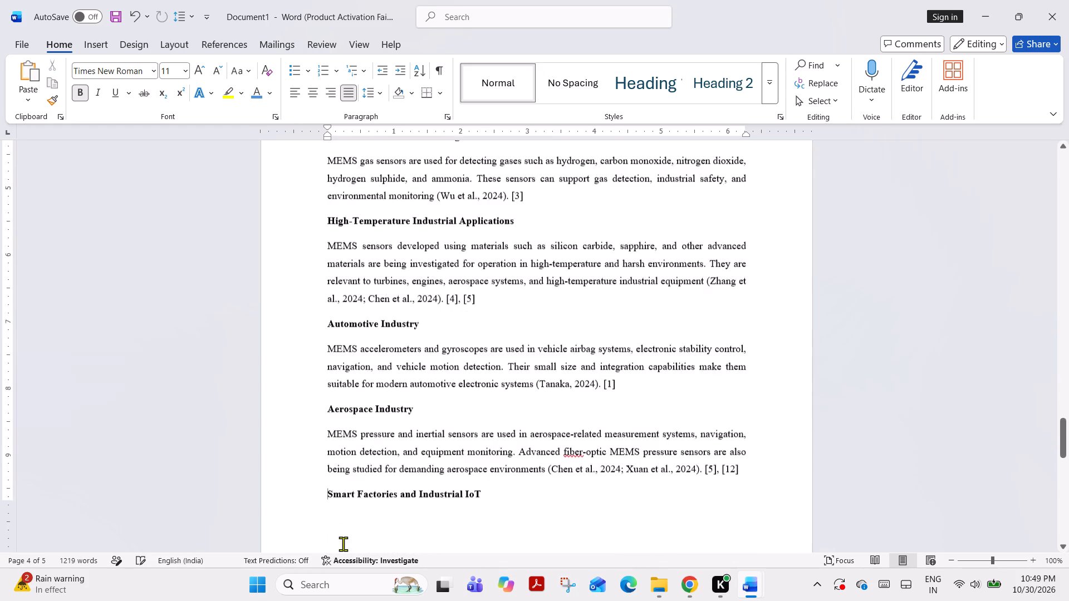
scroll(343, 544, "down", 1)
scroll(350, 476, "down", 3)
scroll(353, 433, "up", 4)
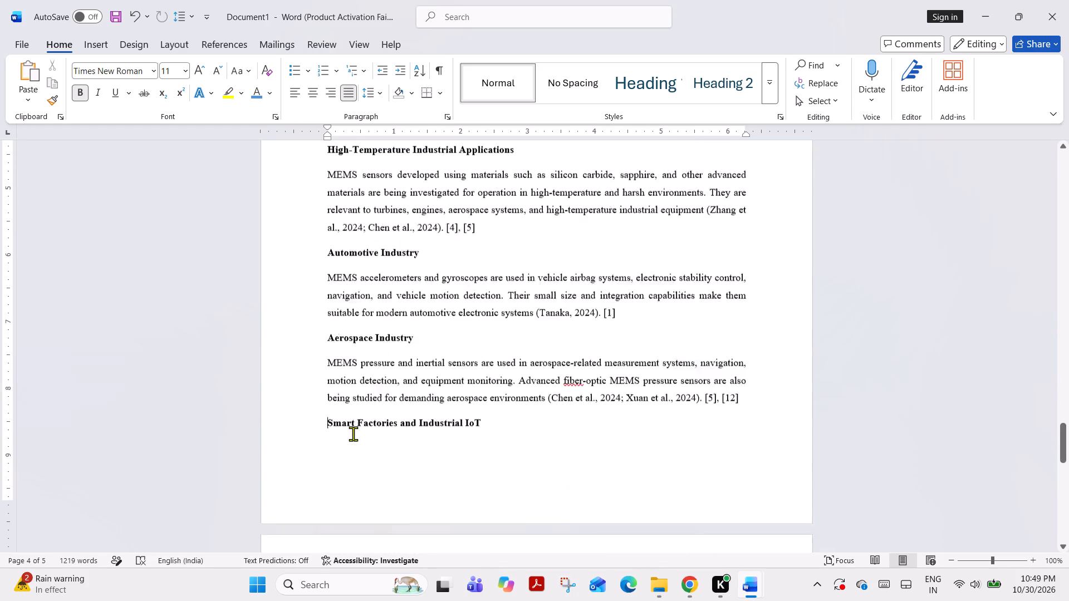
scroll(354, 432, "up", 6)
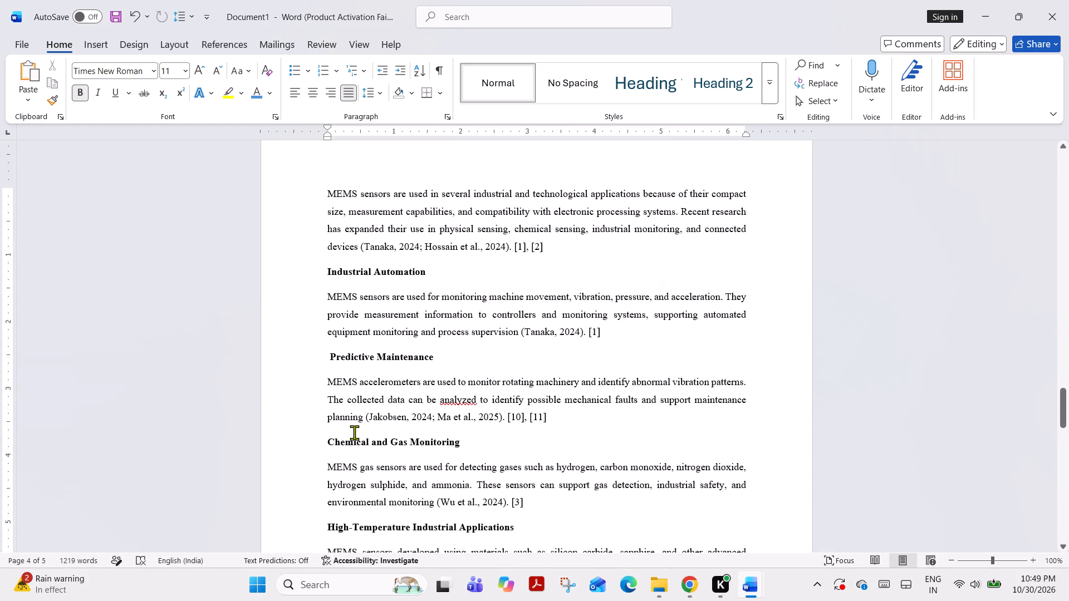
left_click(328, 272)
left_click_drag(321, 272, 480, 457)
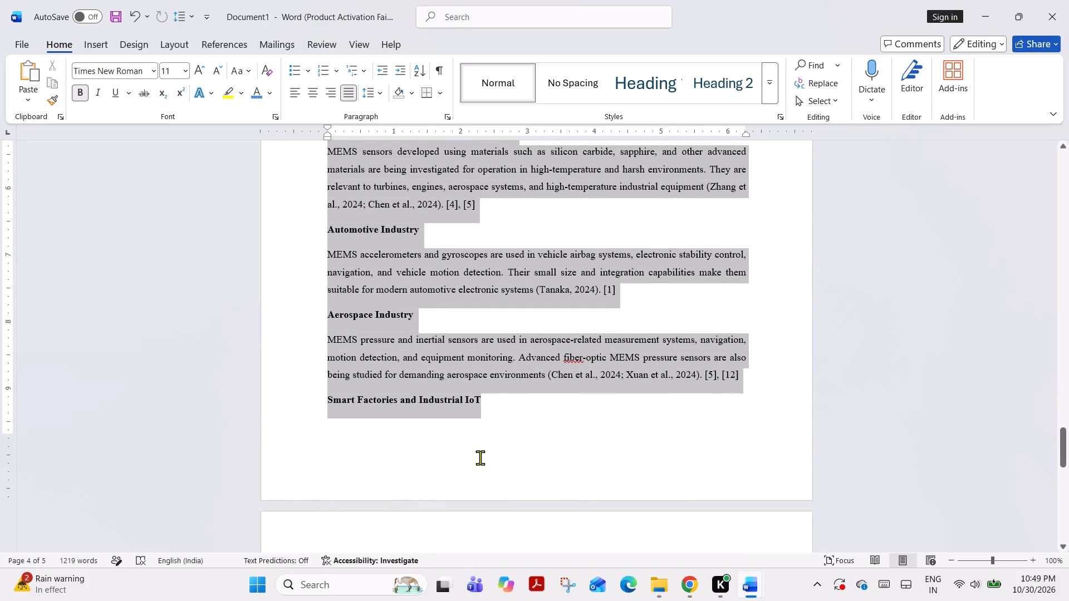
left_click_drag(480, 457, 567, 410)
left_click(289, 70)
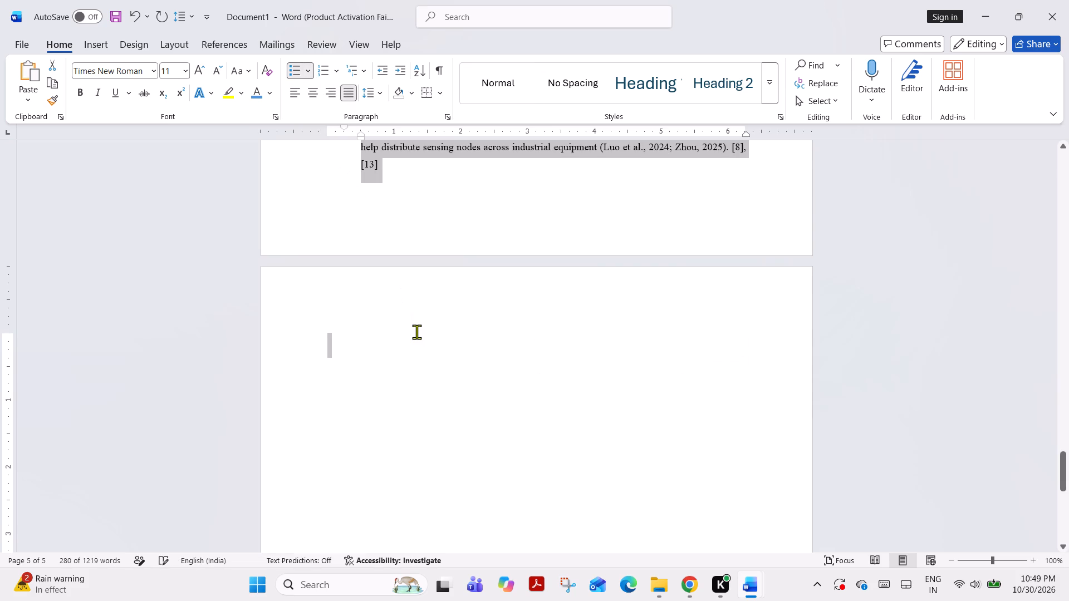
Remove the bullets from the description paragraphs under Industrial Automation, Predictive Maintenance, Chemical and Gas Monitoring, and High-Temperature Industrial Applications.
scroll(416, 334, "up", 11)
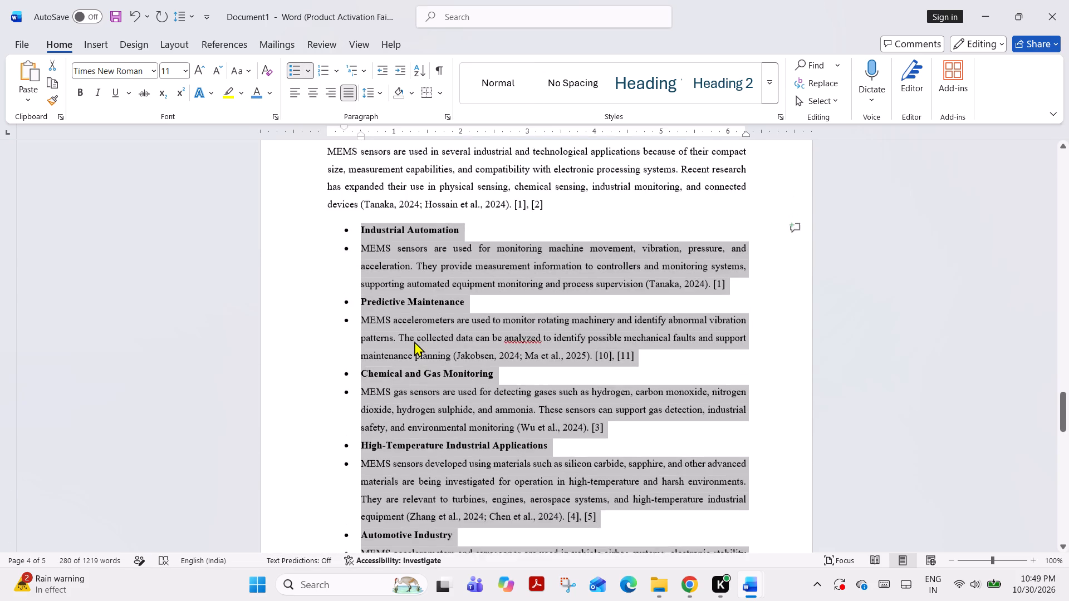
left_click(352, 250)
left_click(360, 259)
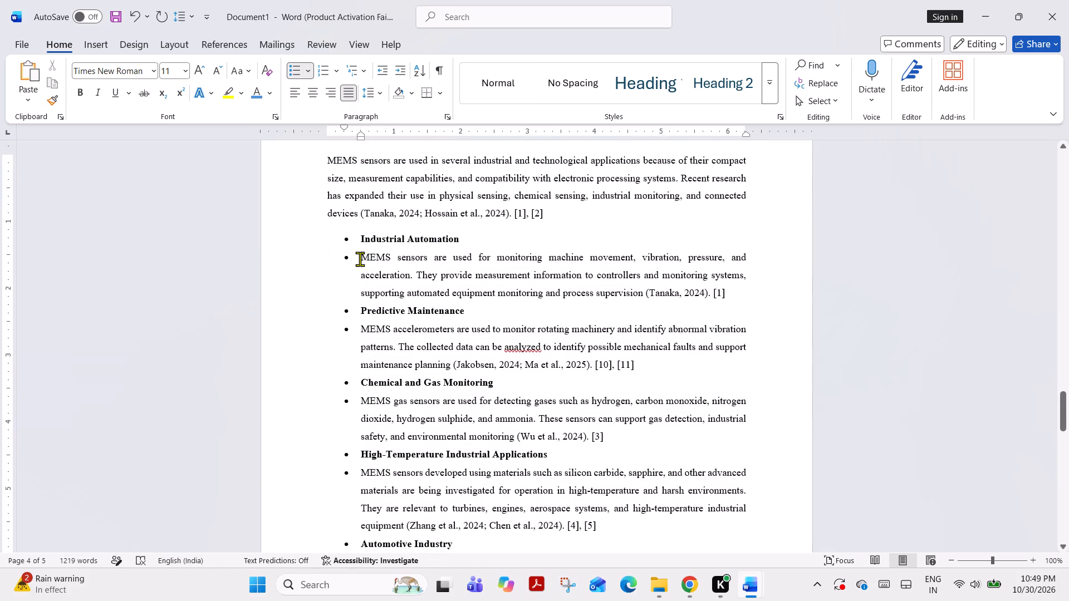
key("BackSpace")
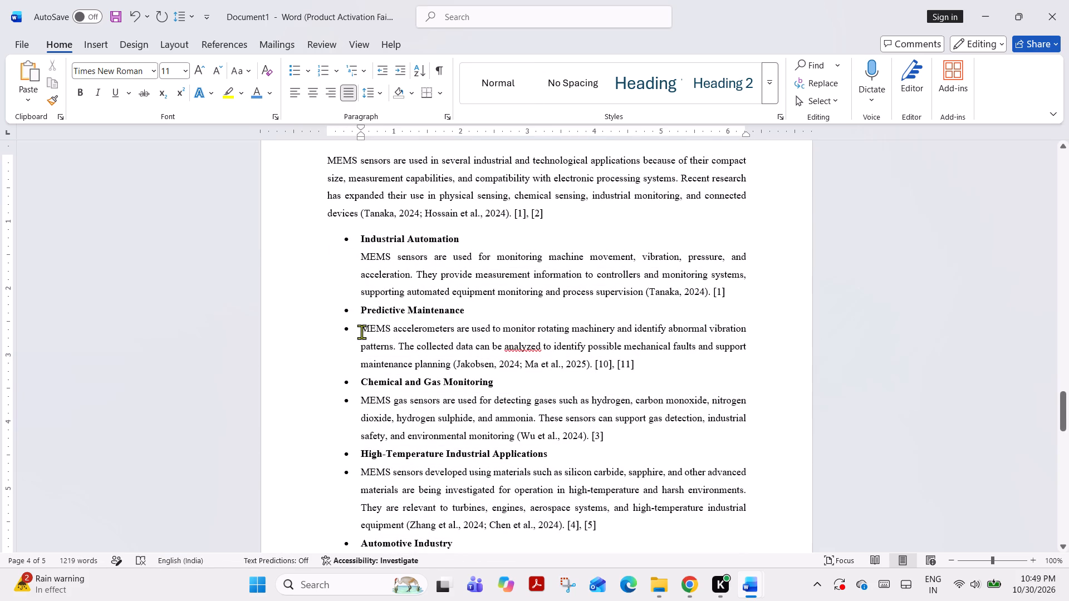
left_click(356, 329)
key("BackSpace")
left_click(357, 400)
key("BackSpace")
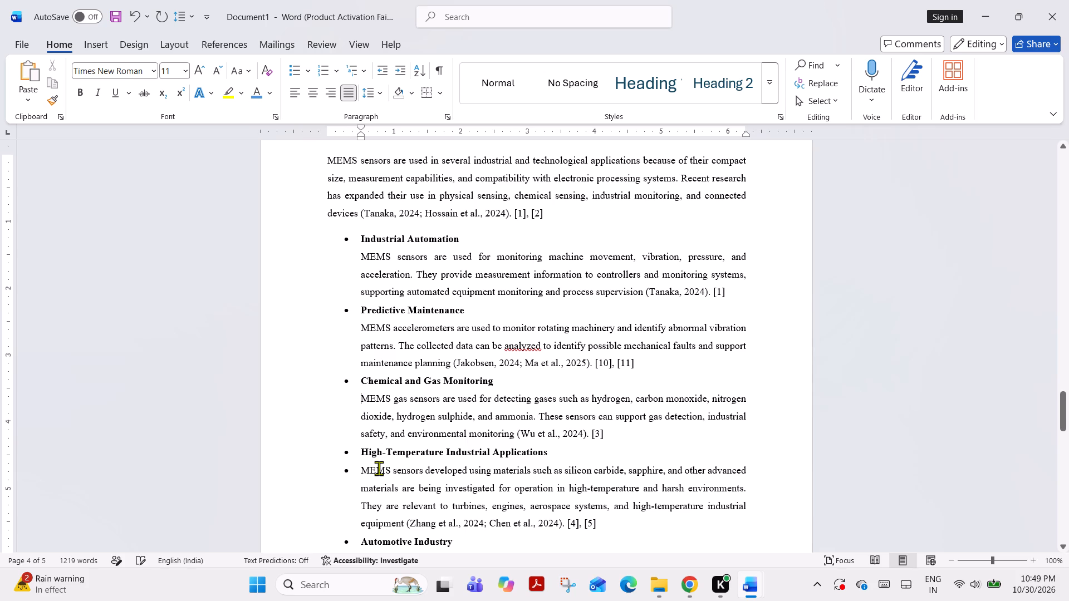
left_click(359, 470)
key("BackSpace")
Remove the bullets from the description paragraphs under Automotive Industry, Aerospace Industry, and Smart Factories and Industrial IoT.
scroll(380, 511, "down", 2)
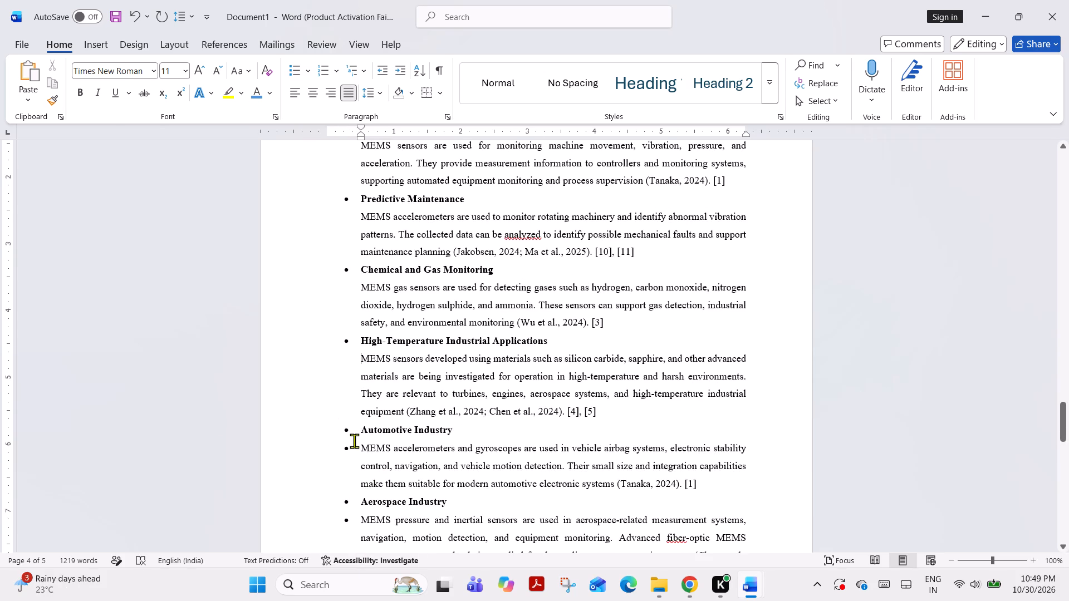
left_click(357, 448)
key("BackSpace")
left_click(365, 518)
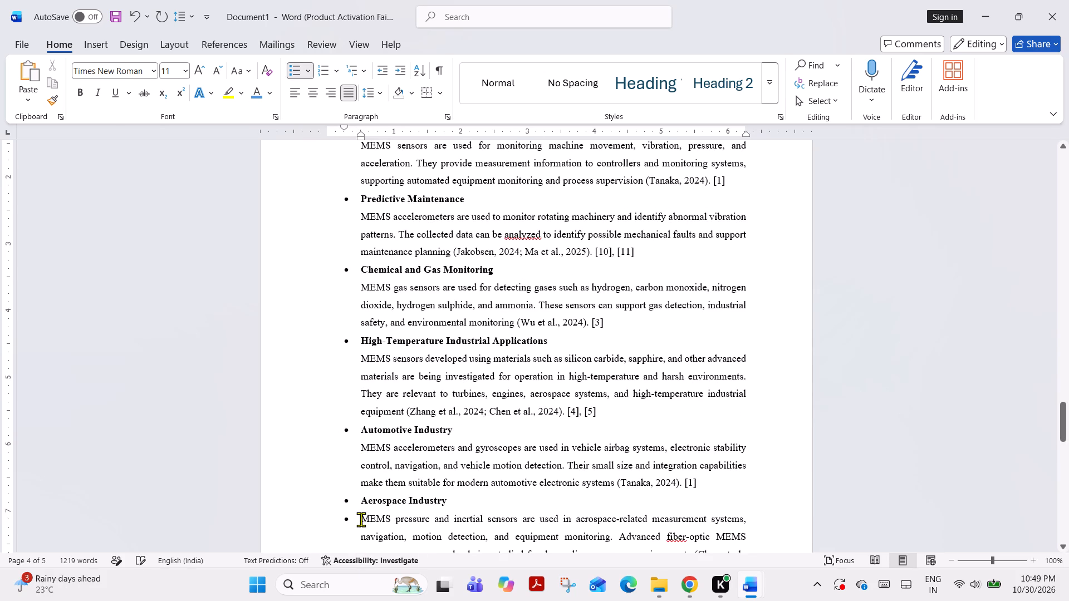
key("BackSpace")
scroll(379, 526, "down", 3)
left_click(361, 442)
key("BackSpace")
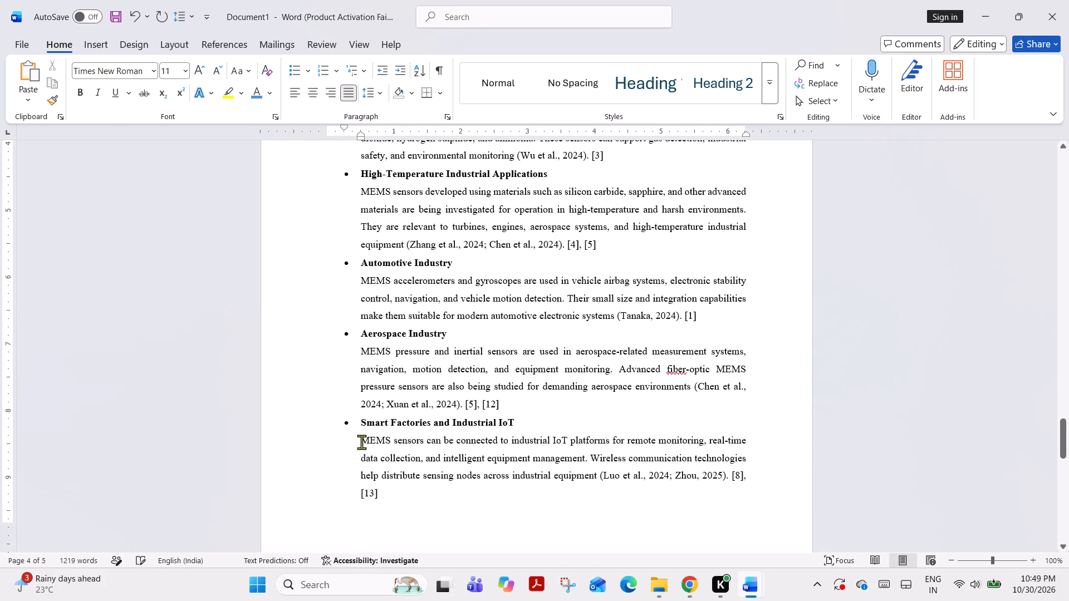
Delete the parenthesised author-year citation before [1], [2] at the end of the applications opening paragraph.
scroll(469, 447, "up", 5)
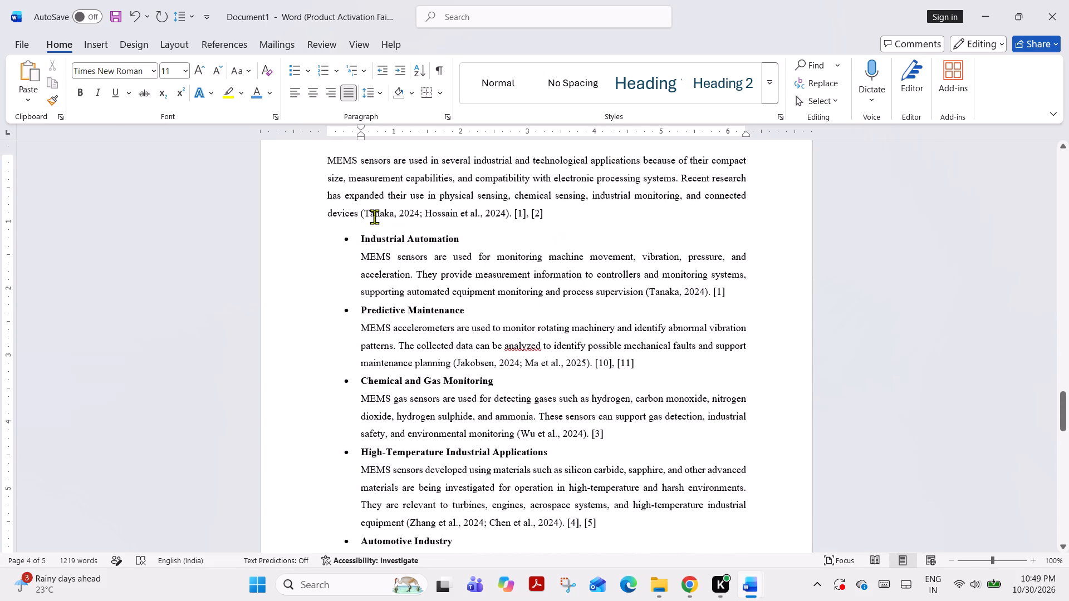
left_click_drag(357, 213, 416, 213)
left_click(416, 213)
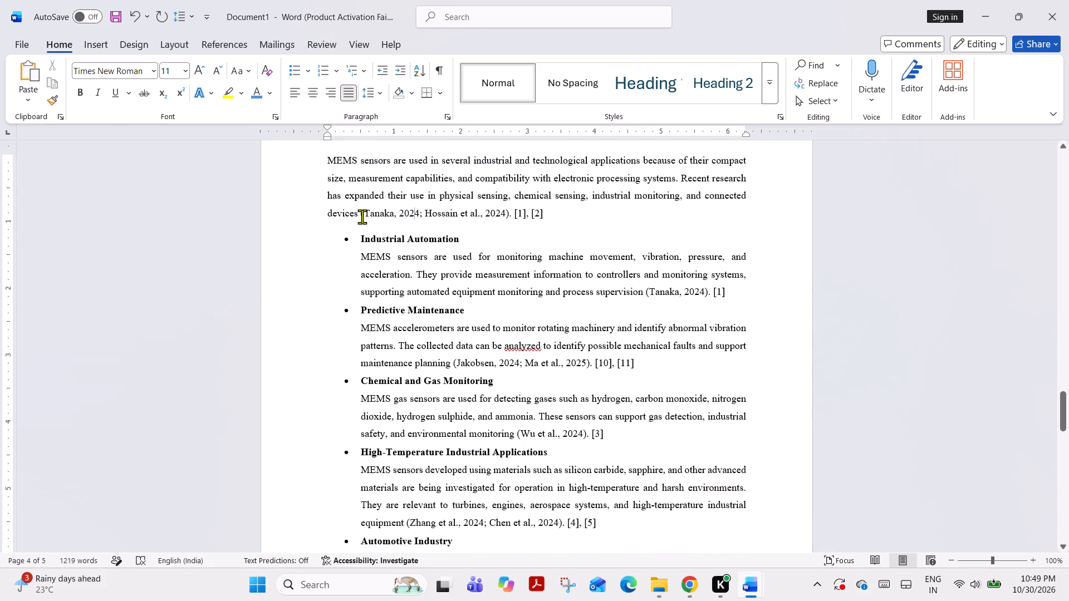
left_click_drag(362, 216, 509, 217)
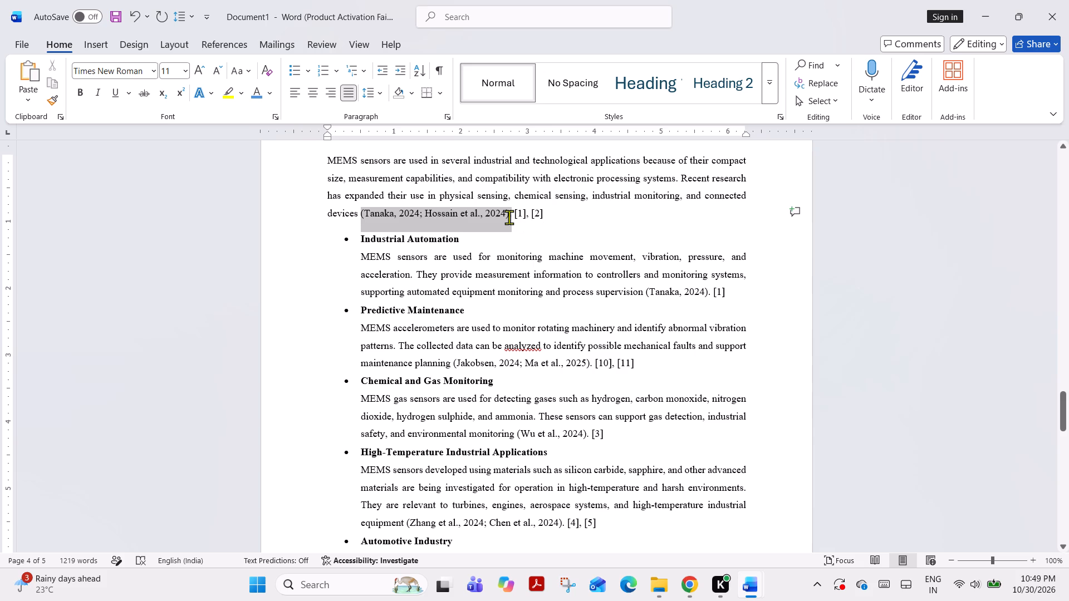
left_click_drag(509, 217, 509, 218)
key("BackSpace")
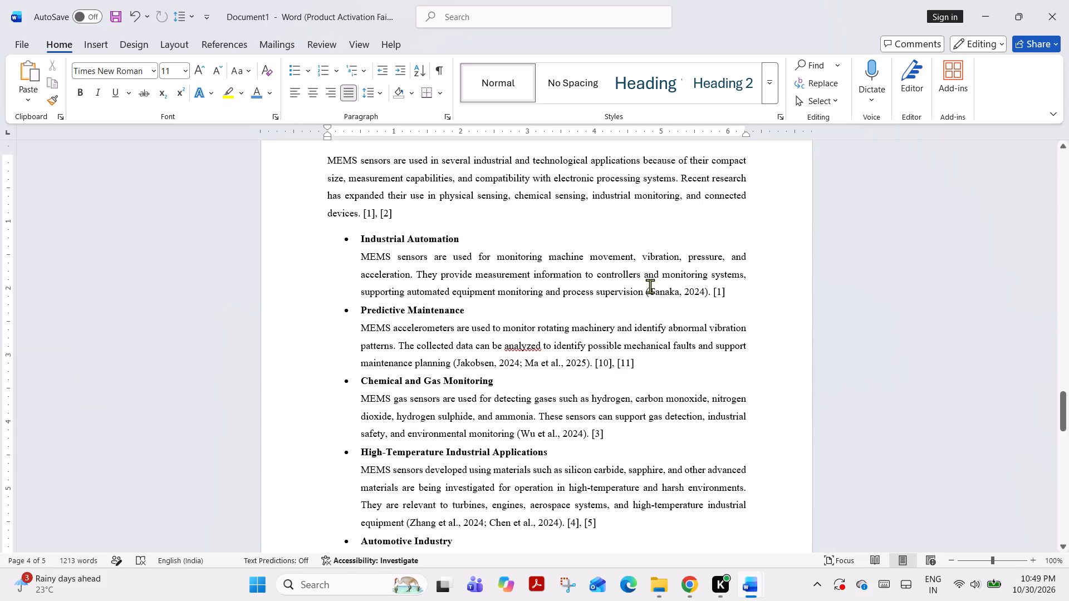
Delete the author-year citation from the Industrial Automation description and end the sentence with a full stop directly after "supervision".
left_click_drag(642, 294, 660, 296)
left_click(651, 296)
left_click_drag(645, 292, 667, 293)
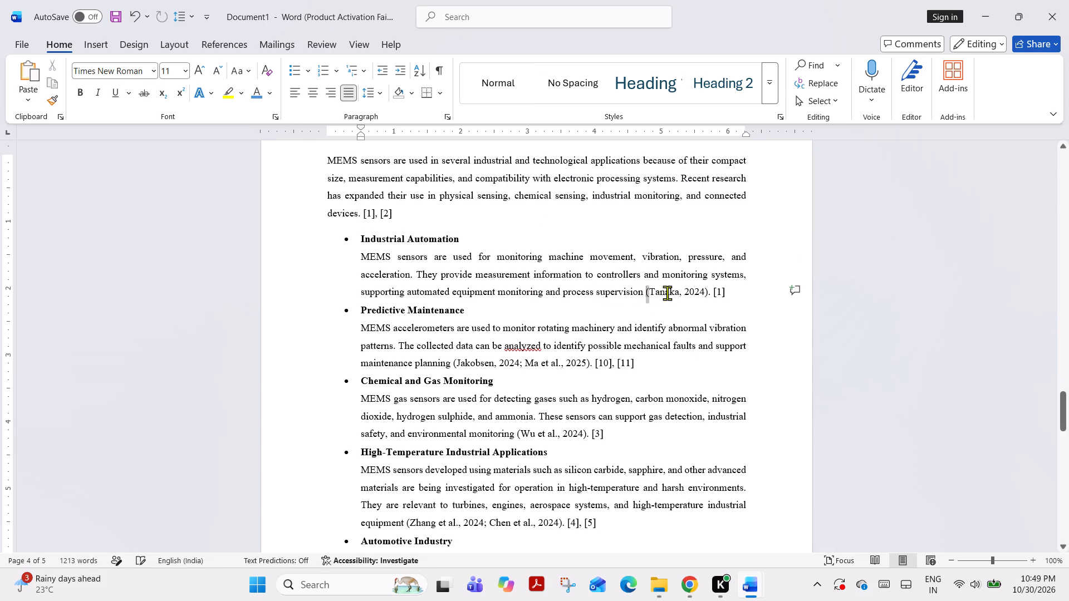
left_click_drag(667, 293, 708, 295)
key("BackSpace")
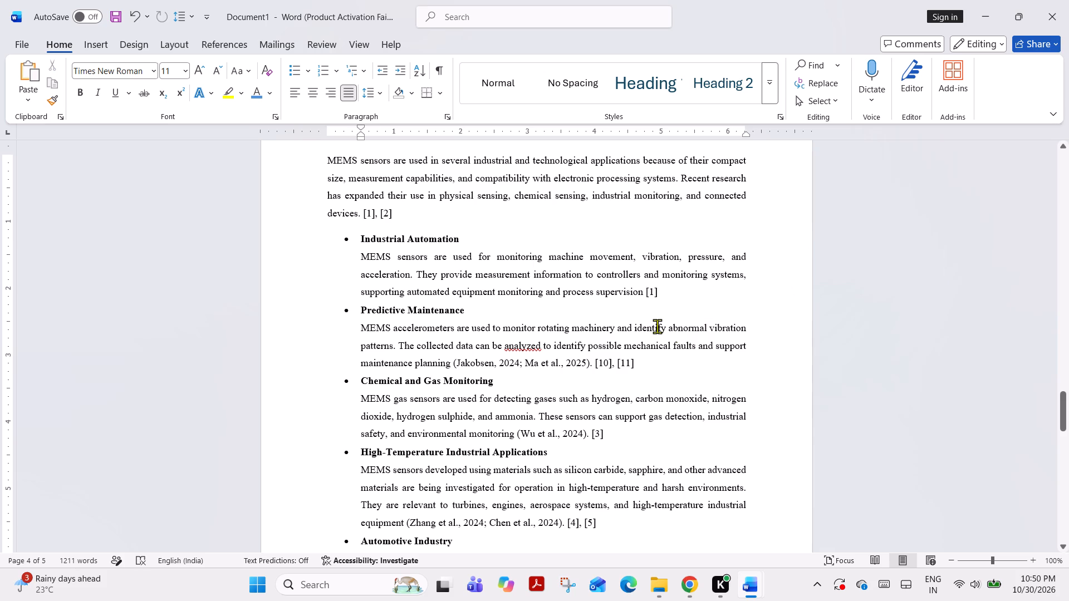
key("period")
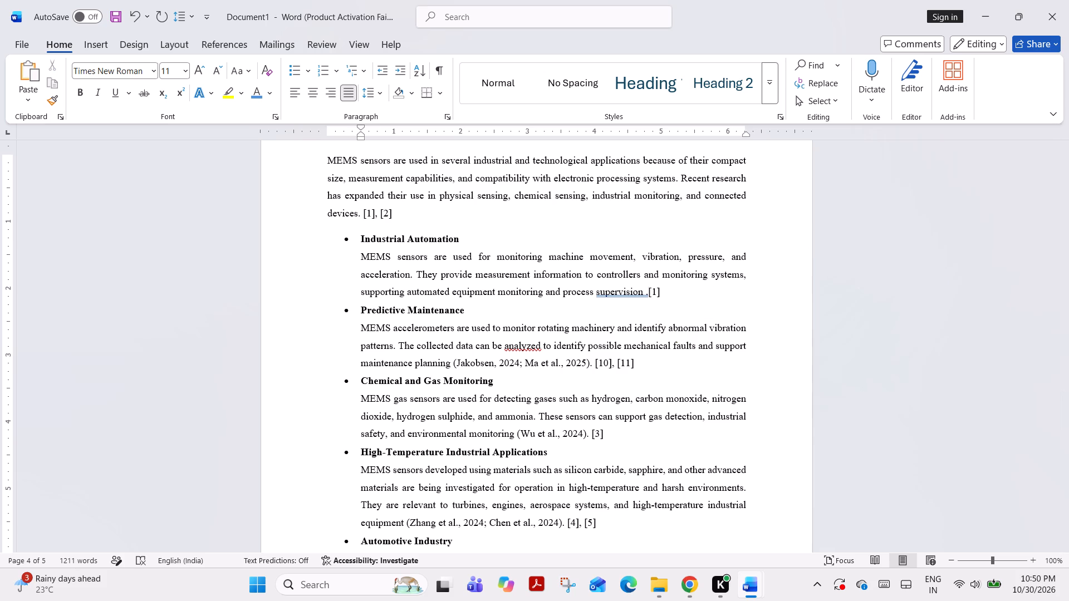
key("BackSpace")
key("BackSpace")
key("period")
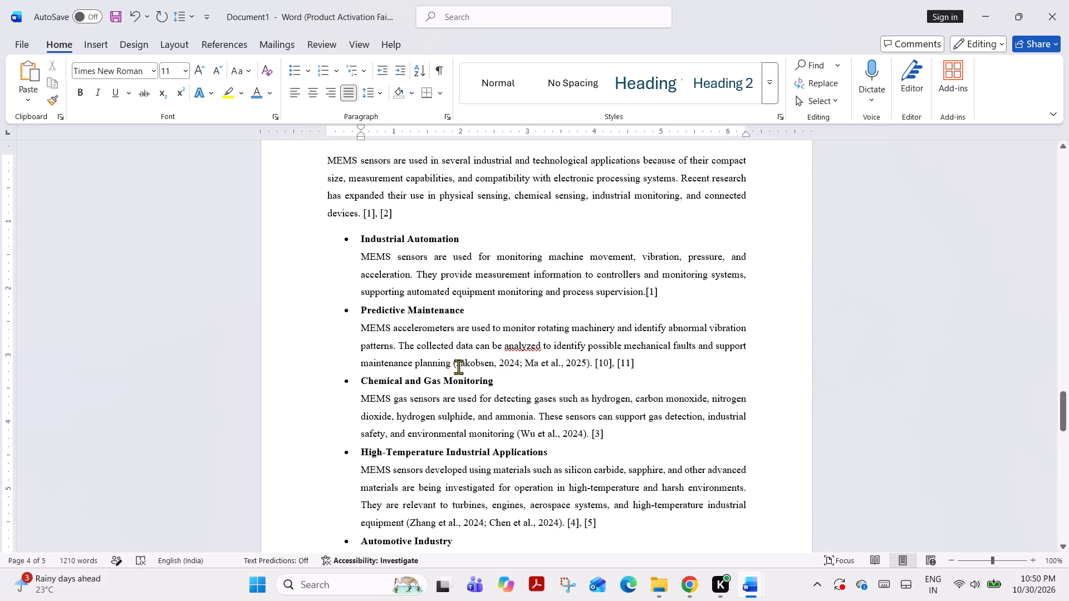
Delete the parenthesised author-year citation from the Predictive Maintenance description so "planning" is followed directly by the full stop and [10], [11].
left_click_drag(451, 366, 508, 363)
left_click(475, 363)
left_click_drag(457, 364, 576, 371)
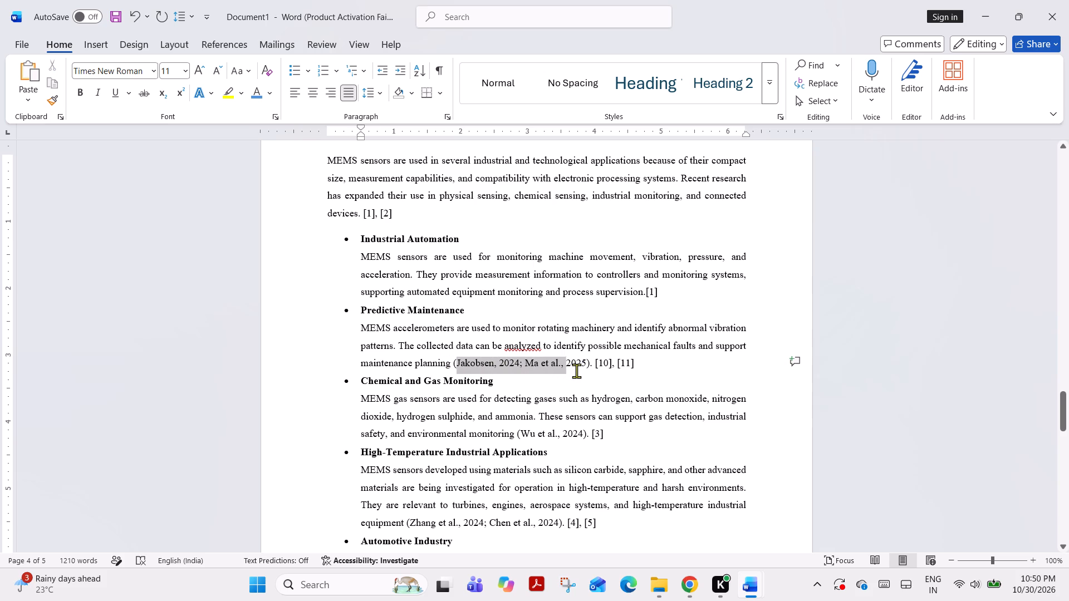
left_click_drag(576, 371, 583, 370)
key("equal")
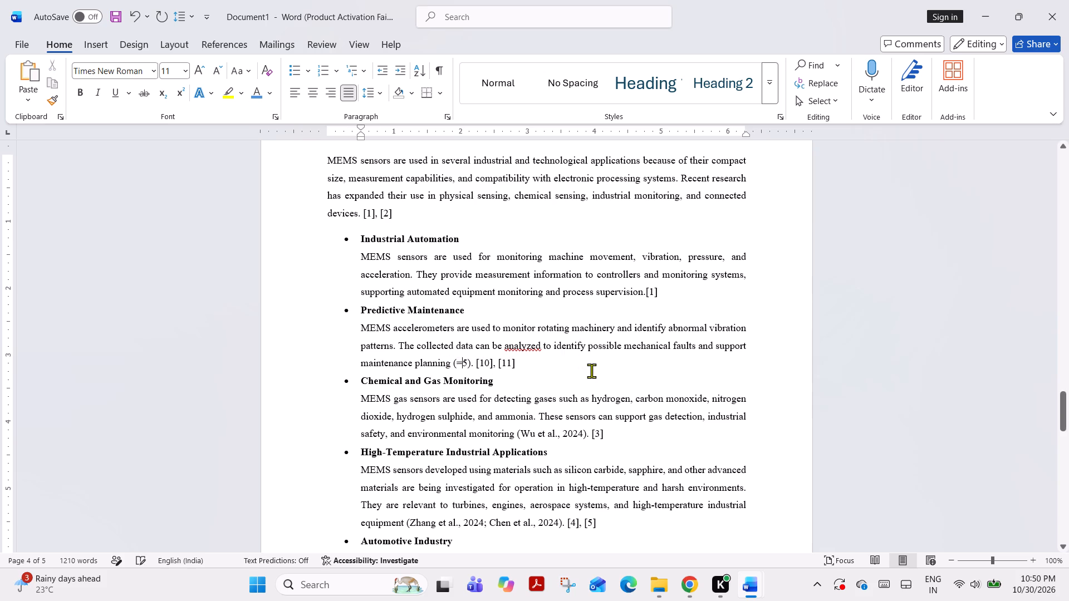
key("Right")
key("Right")
key("BackSpace")
key("BackSpace")
key("BackSpace")
key("BackSpace")
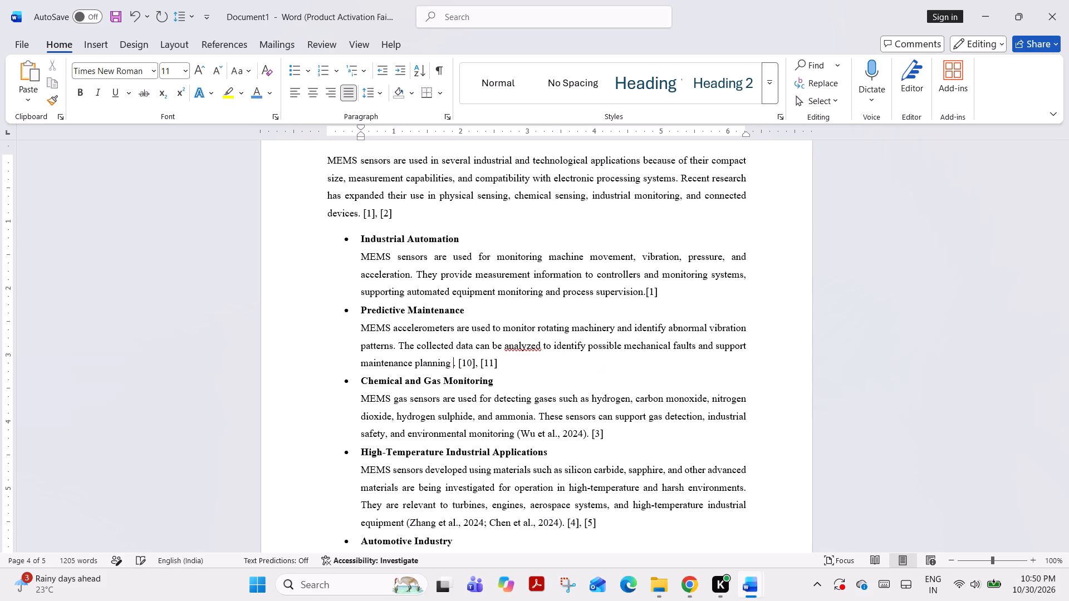
key("BackSpace")
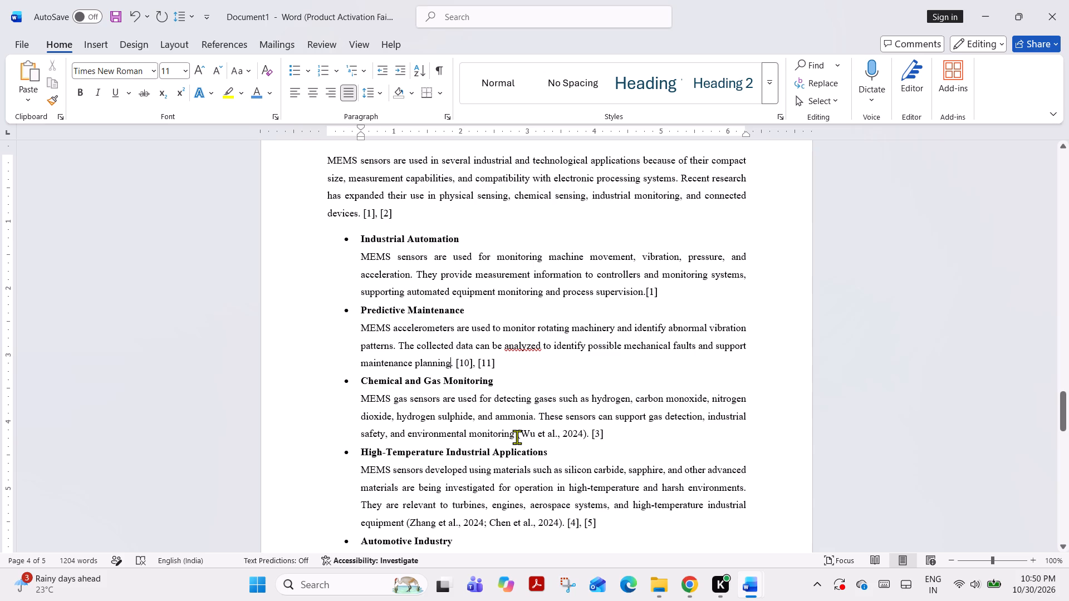
Delete the parenthesised author-year citation from the Chemical and Gas Monitoring description, keeping the full stop after "monitoring" and [3].
left_click_drag(517, 437, 574, 432)
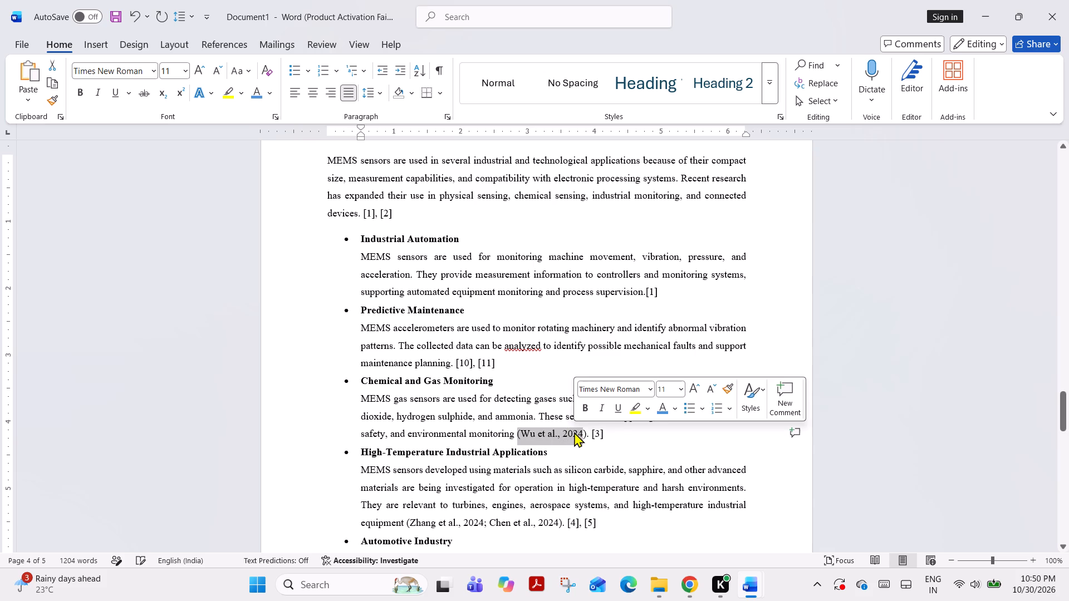
key("BackSpace")
key("Right")
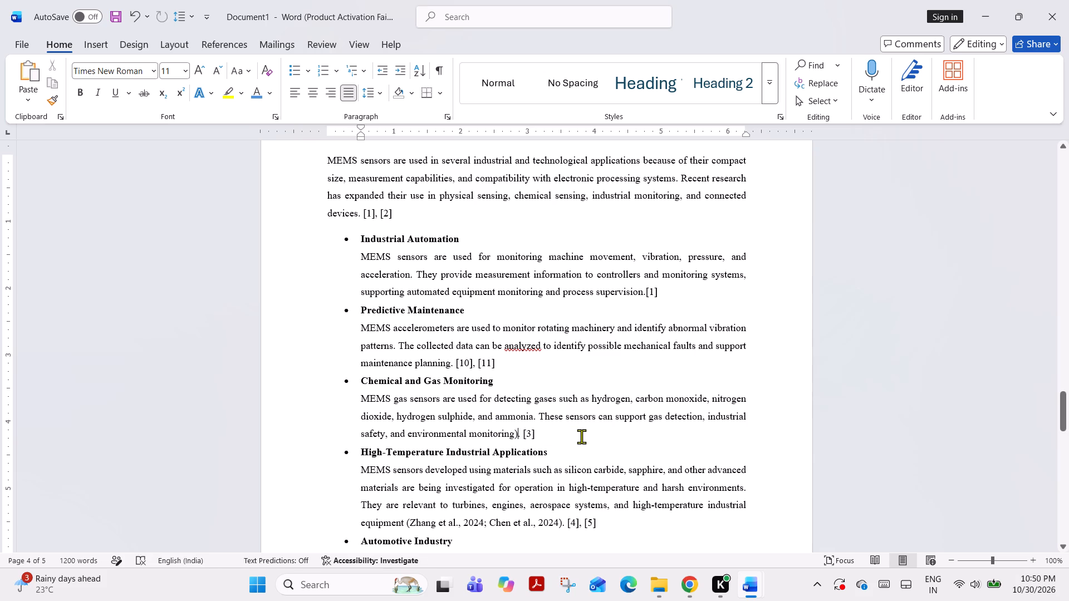
left_click(581, 436)
key("equal")
key("BackSpace")
key("BackSpace")
key("bracketright")
left_click(519, 433)
key("BackSpace")
Delete the parenthesised author-year citations from the High-Temperature Industrial Applications description, keeping the full stop after "equipment" and [4], [5].
scroll(566, 489, "down", 2)
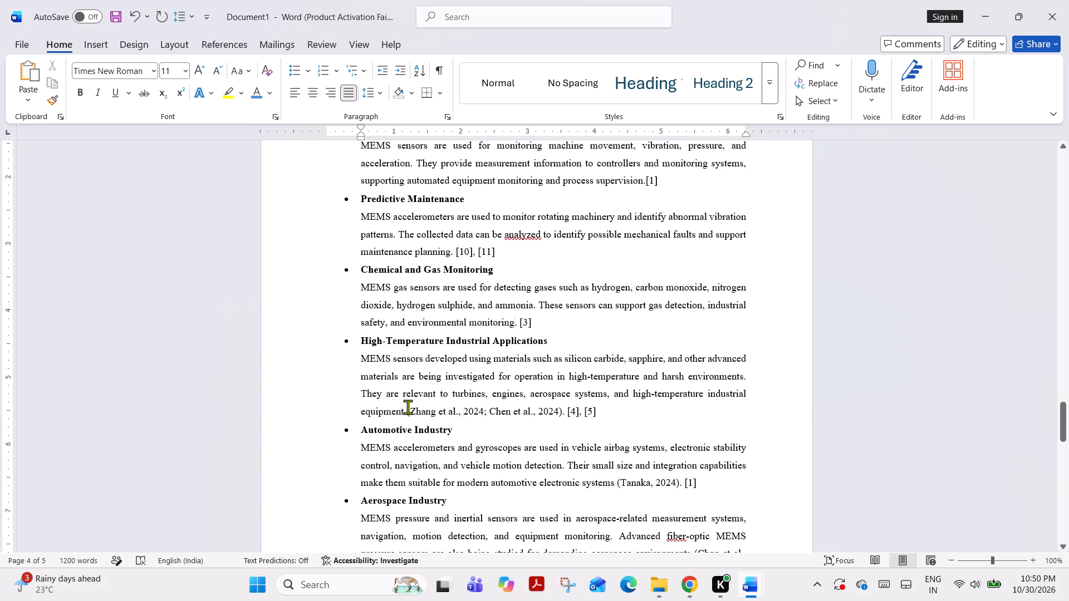
left_click_drag(404, 412, 503, 412)
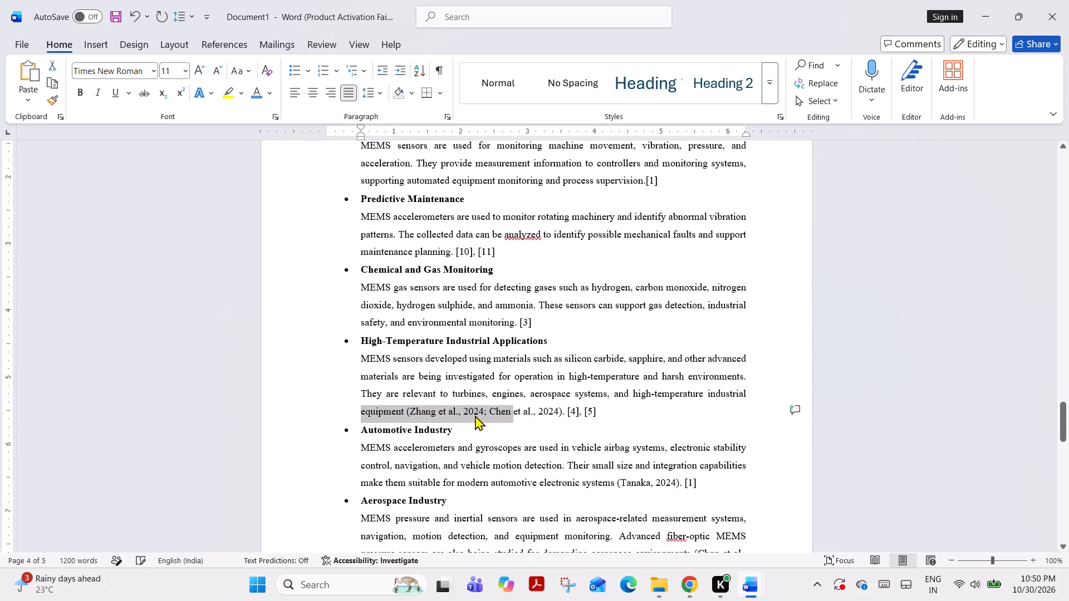
left_click(475, 415)
left_click_drag(409, 411, 517, 415)
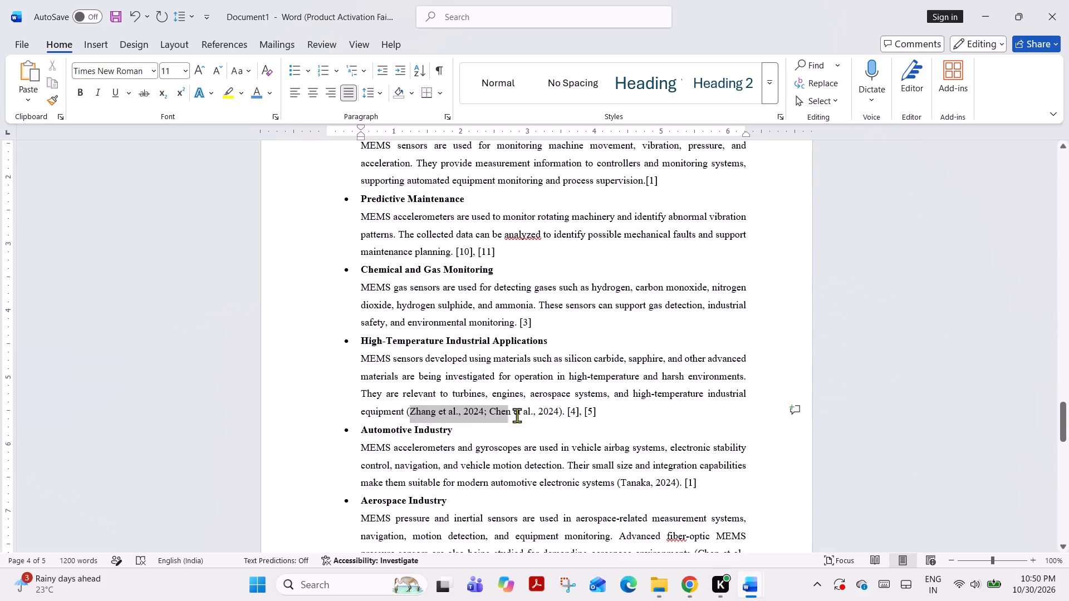
left_click_drag(517, 415, 559, 415)
key("BackSpace")
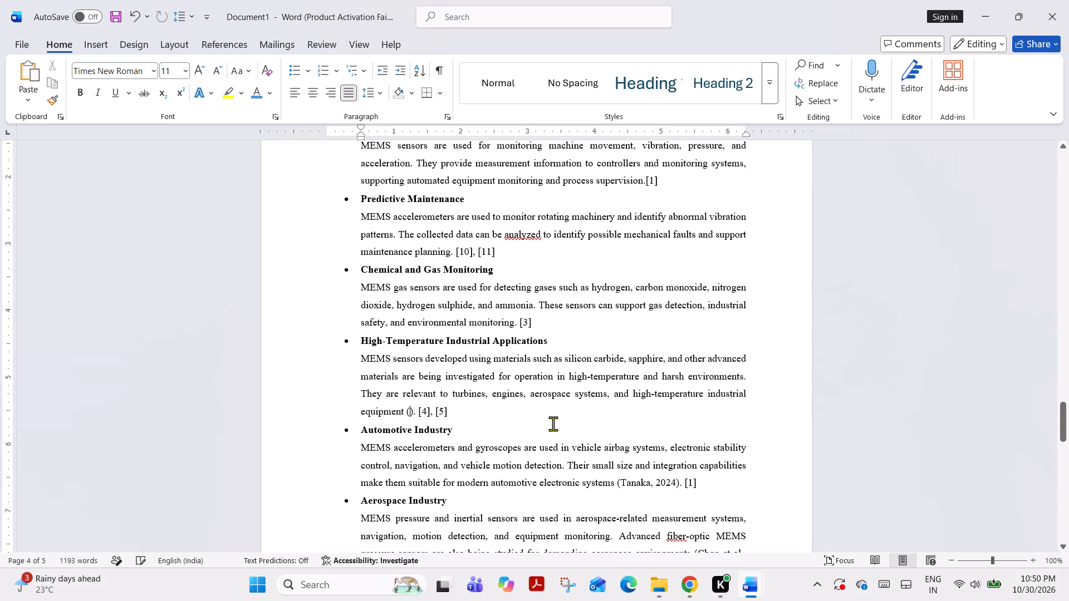
key("Right")
key("BackSpace")
key("BackSpace")
key("BackSpace")
Delete the author-year citation from the Automotive Industry description and end the sentence with a full stop directly after "systems", before [1].
scroll(515, 450, "down", 1)
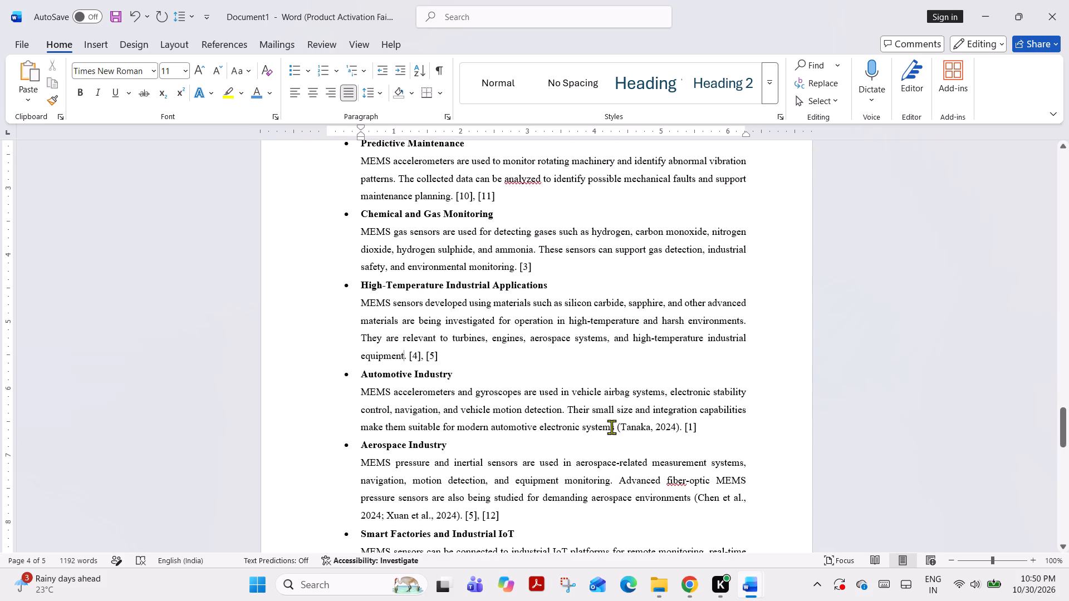
left_click(611, 427)
left_click_drag(617, 427, 680, 426)
key("BackSpace")
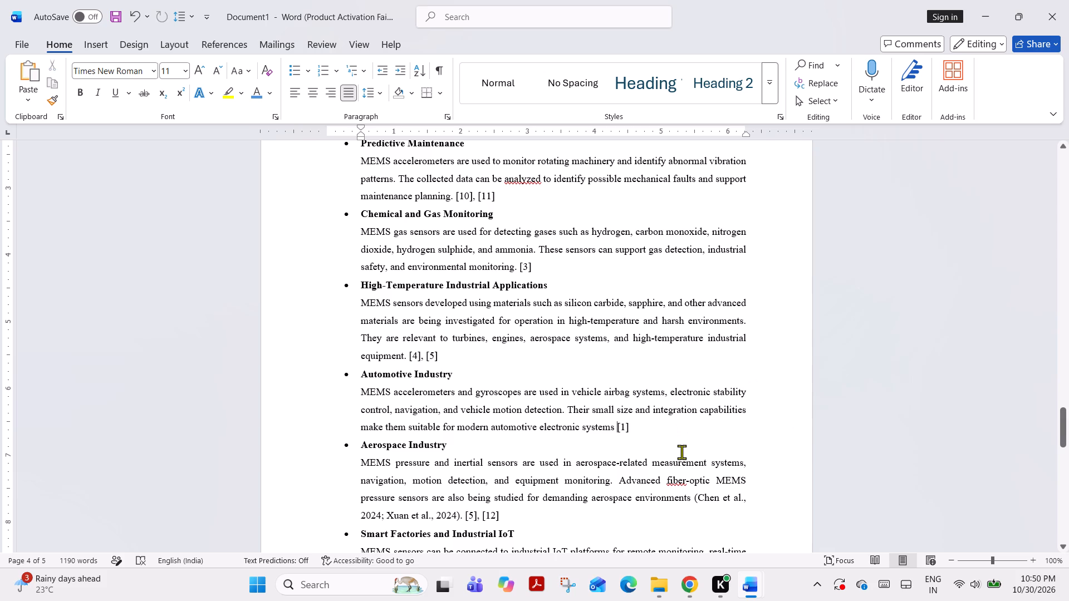
key("period")
key("BackSpace")
key("BackSpace")
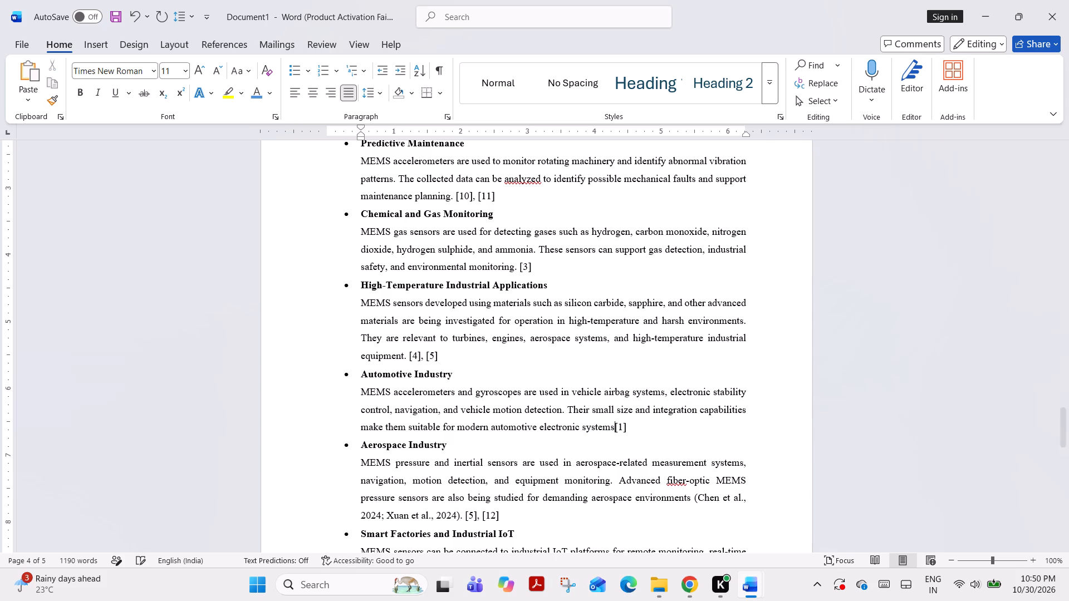
key("period")
Delete the parenthesised author-year citations from the Aerospace Industry description, keeping the full stop after "environments" and [5], [12].
scroll(503, 452, "down", 2)
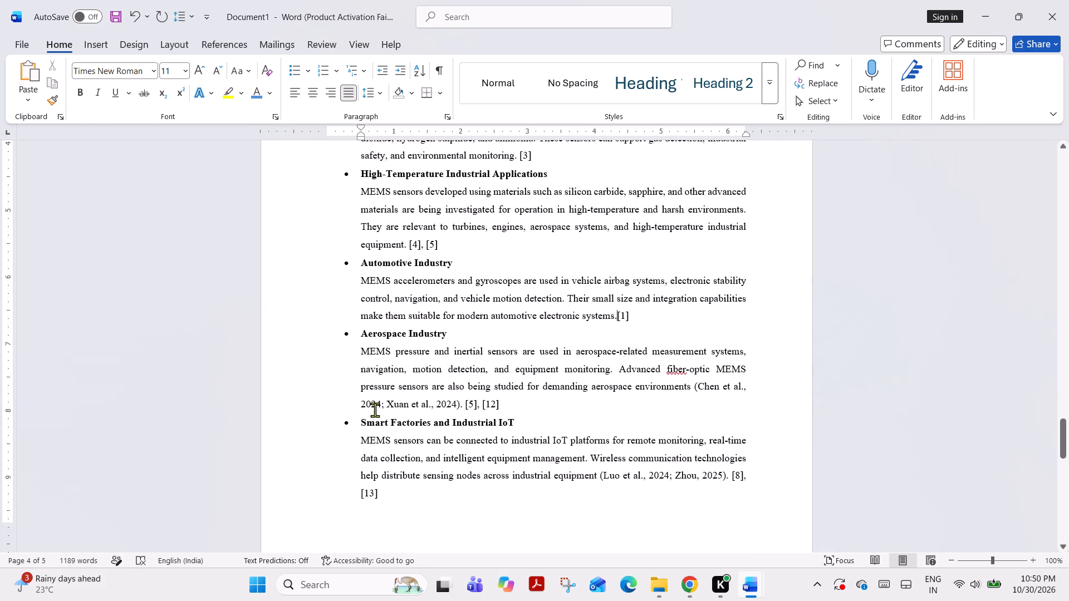
left_click_drag(696, 384, 697, 395)
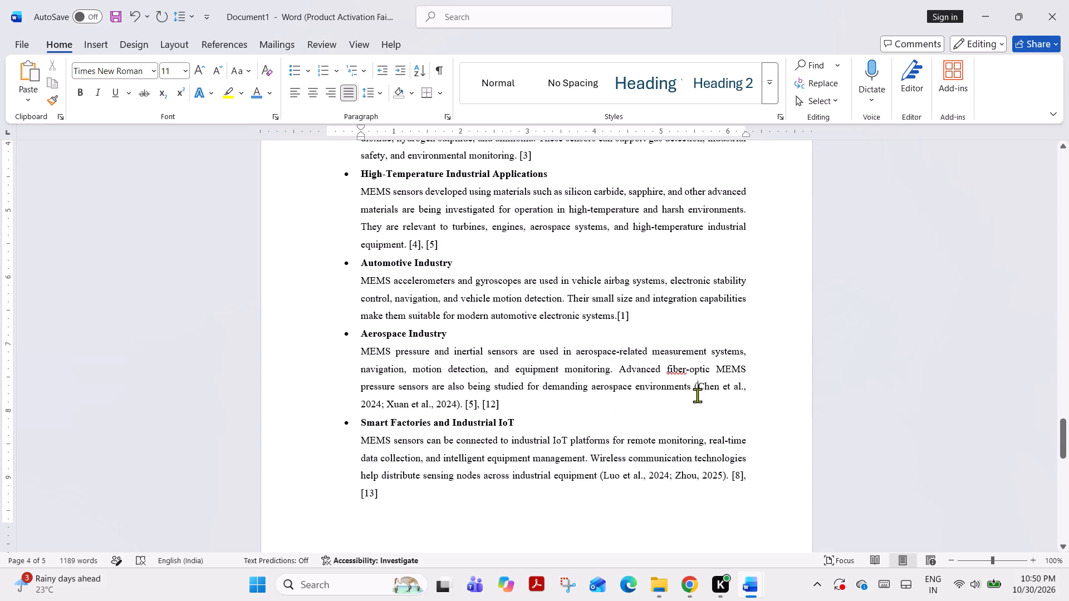
left_click_drag(697, 395, 630, 430)
left_click(575, 445)
left_click_drag(692, 386, 582, 416)
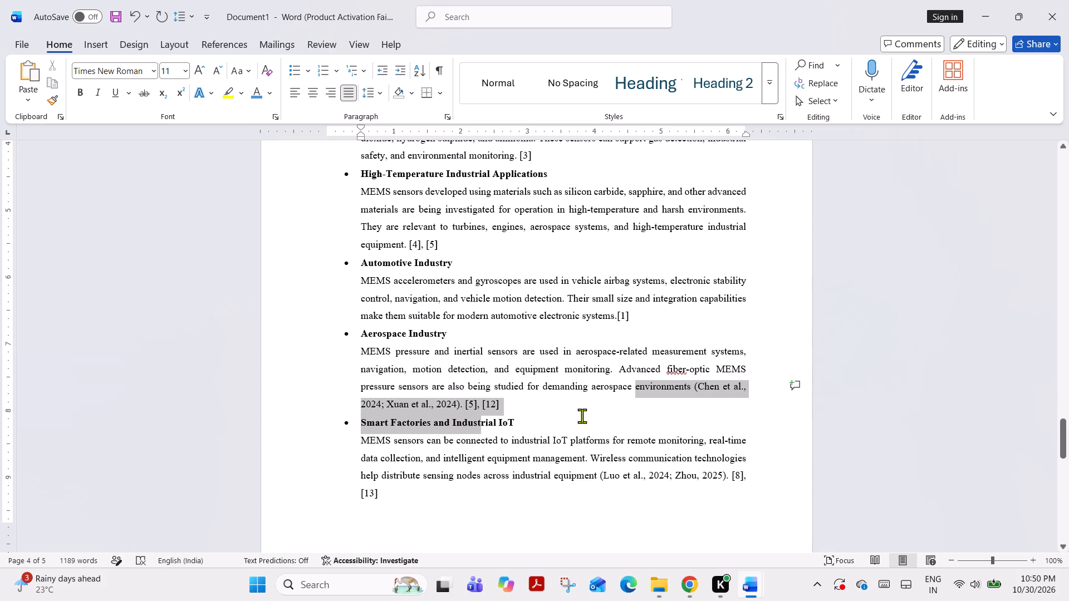
left_click_drag(582, 416, 598, 416)
left_click(721, 408)
left_click_drag(696, 387, 706, 386)
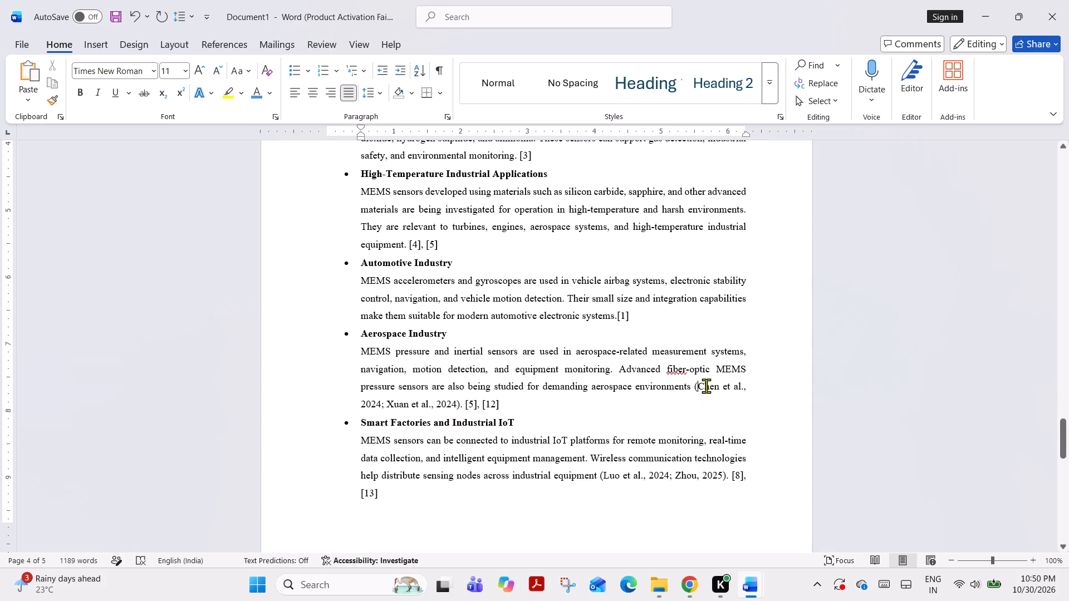
left_click_drag(706, 386, 497, 404)
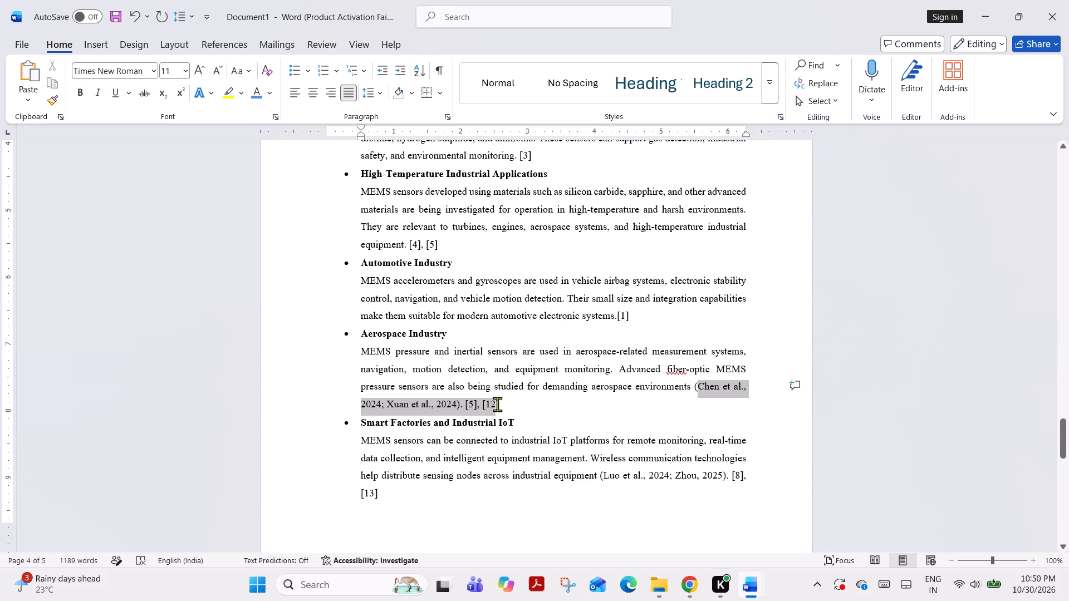
left_click_drag(497, 404, 461, 405)
left_click_drag(461, 405, 457, 404)
left_click_drag(457, 404, 459, 404)
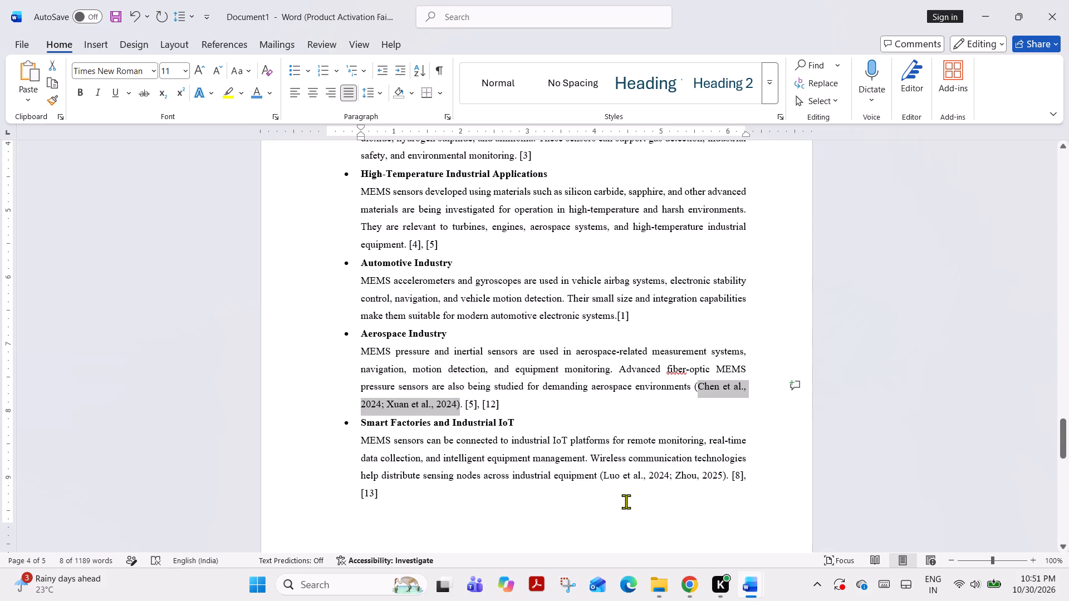
key("BackSpace")
key("BackSpace")
key("BackSpace")
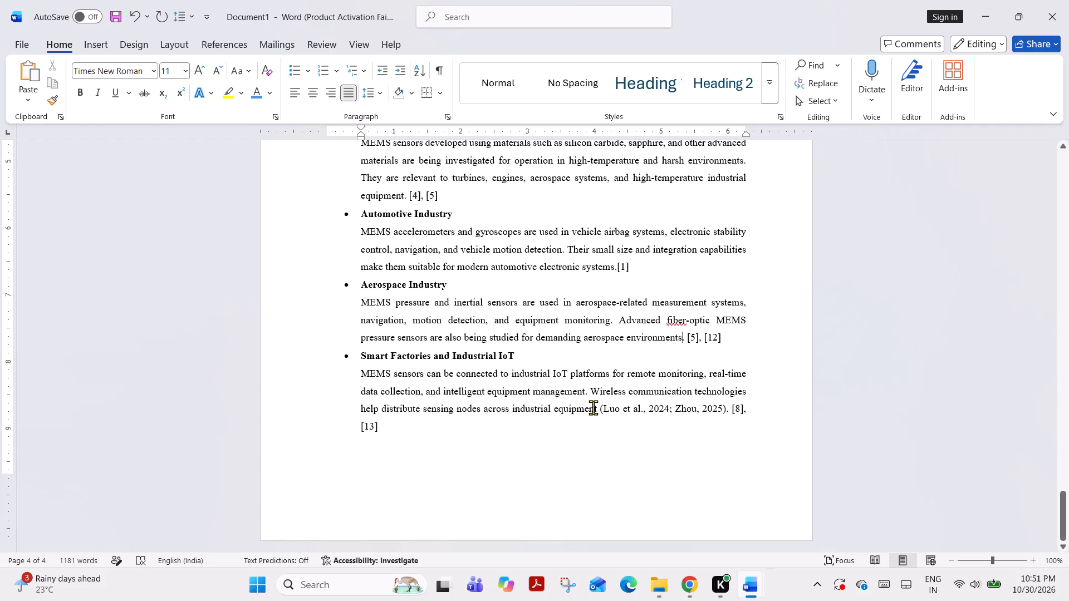
Delete the parenthesised author-year citations from the Smart Factories and Industrial IoT description, keeping the full stop and [8], [13].
left_click_drag(600, 408, 467, 449)
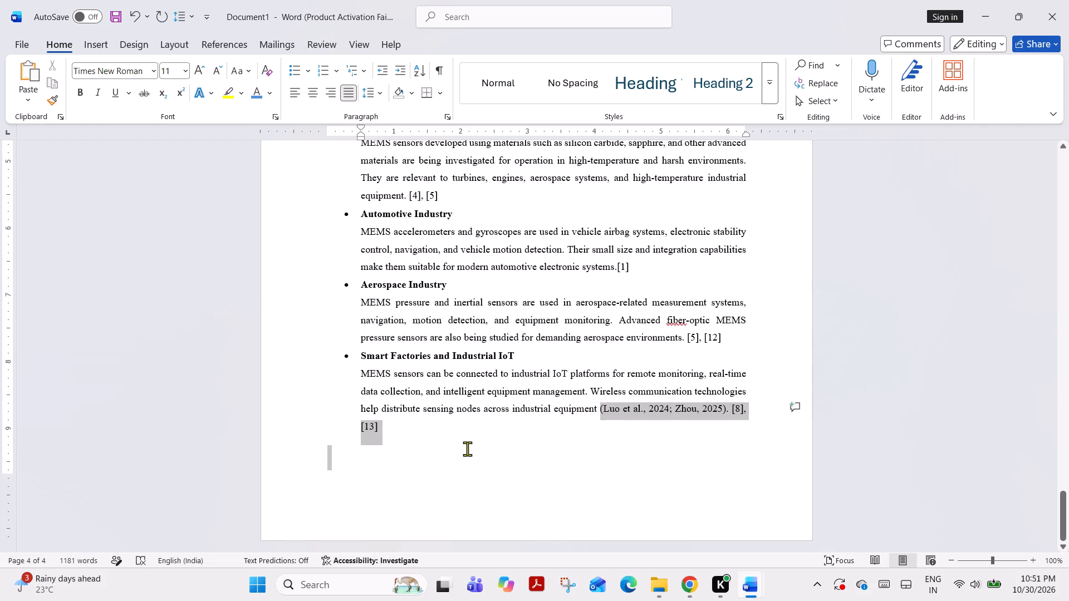
left_click_drag(467, 449, 729, 411)
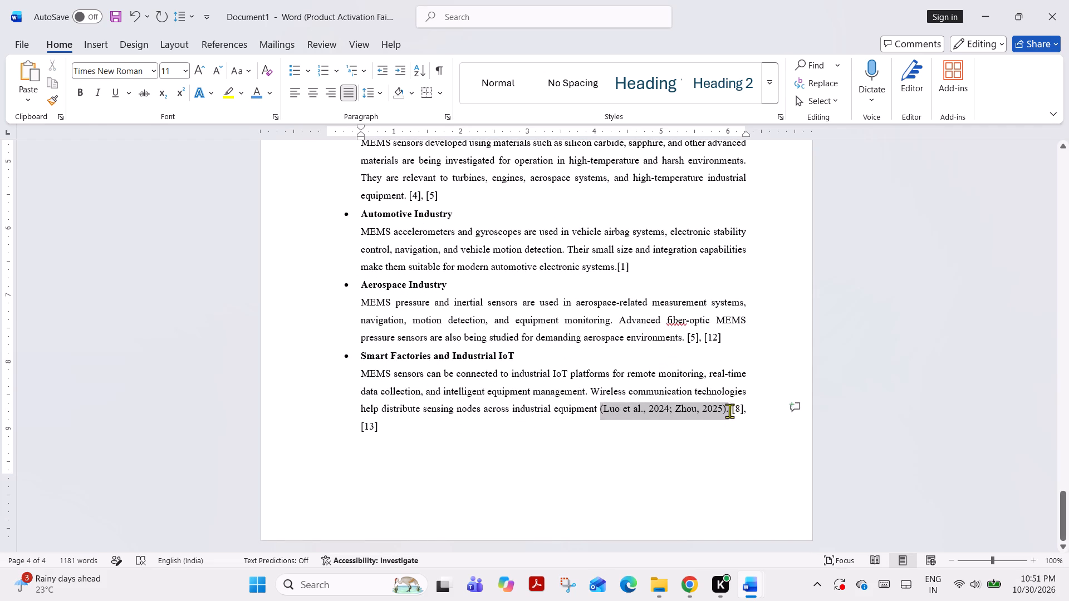
left_click_drag(729, 411, 725, 411)
key("BackSpace")
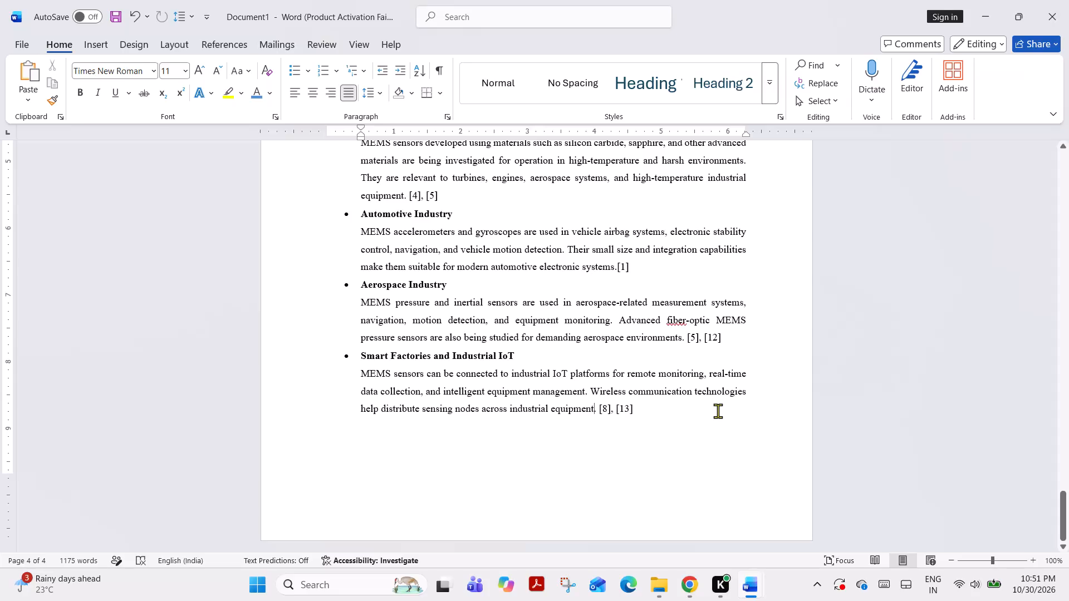
Set the font size of the whole applications text, from the opening paragraph through Smart Factories and Industrial IoT, to 12.
scroll(633, 344, "up", 3)
scroll(534, 306, "up", 3)
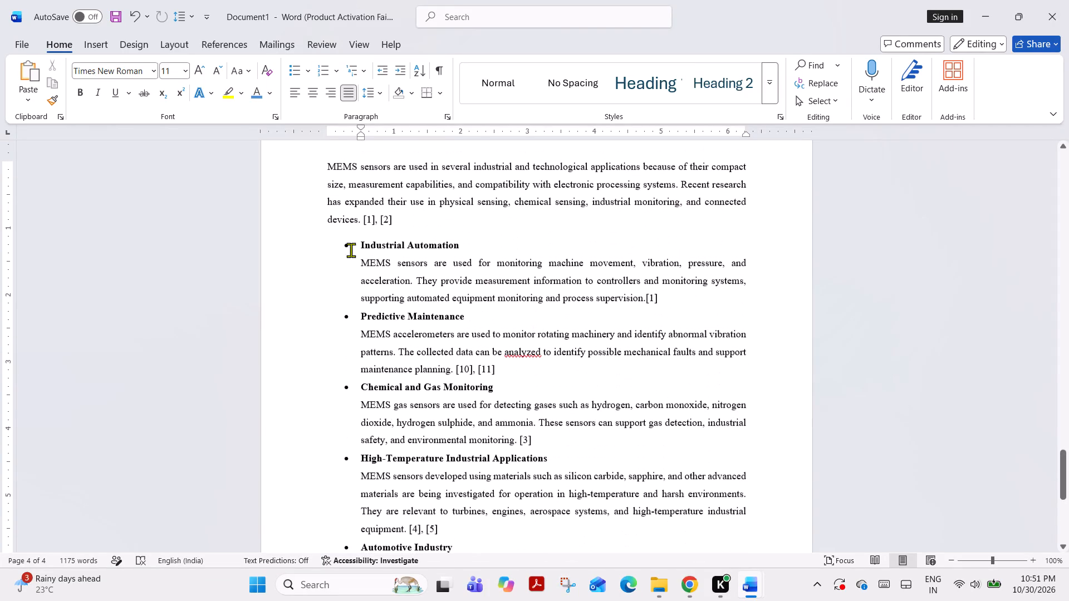
scroll(361, 211, "up", 2)
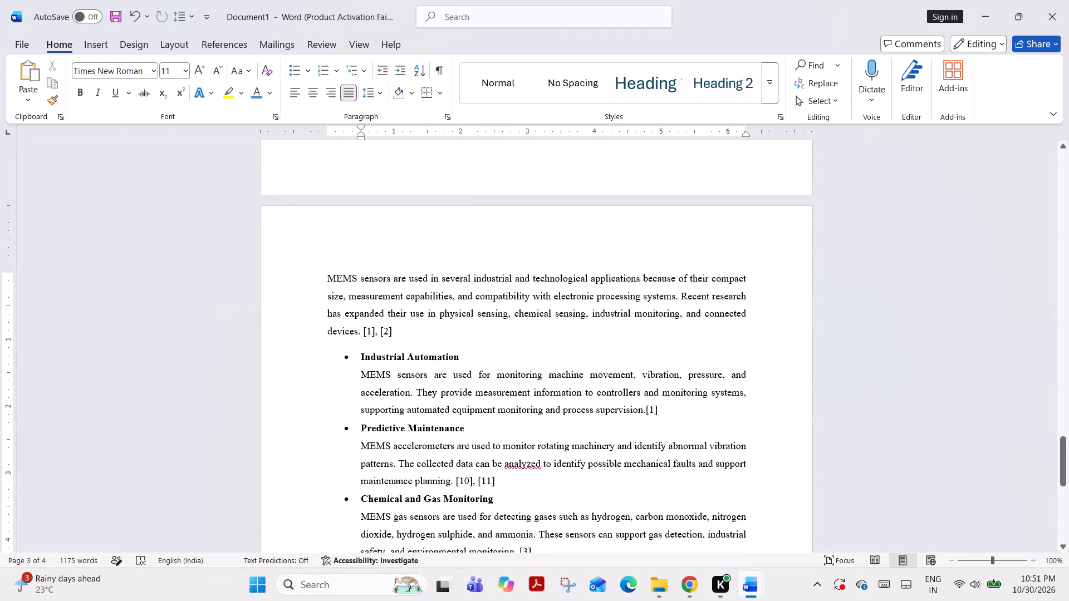
left_click_drag(330, 273, 588, 436)
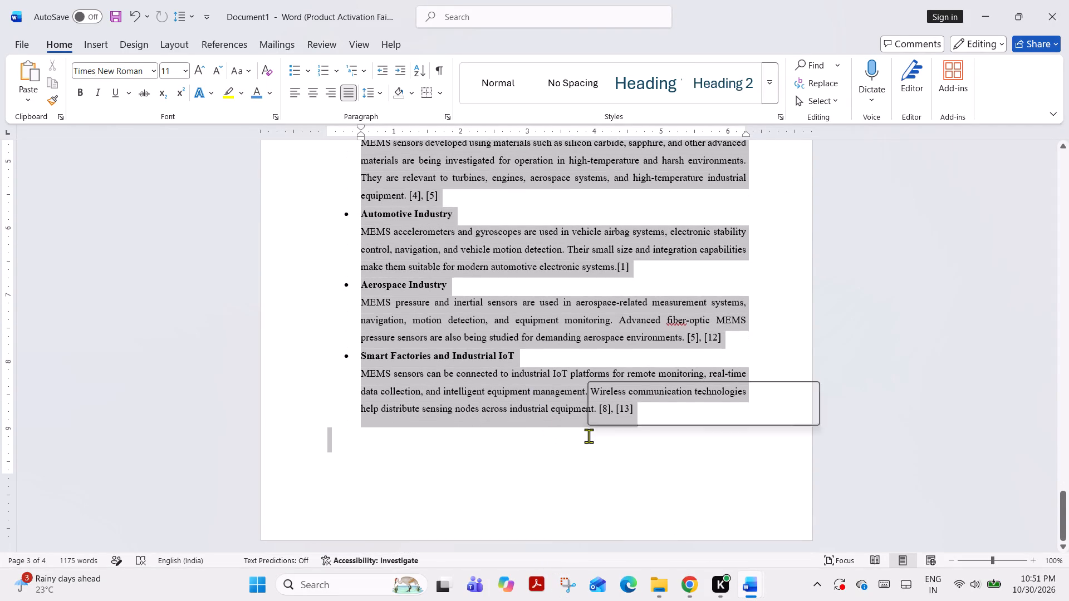
left_click(184, 73)
left_click(175, 152)
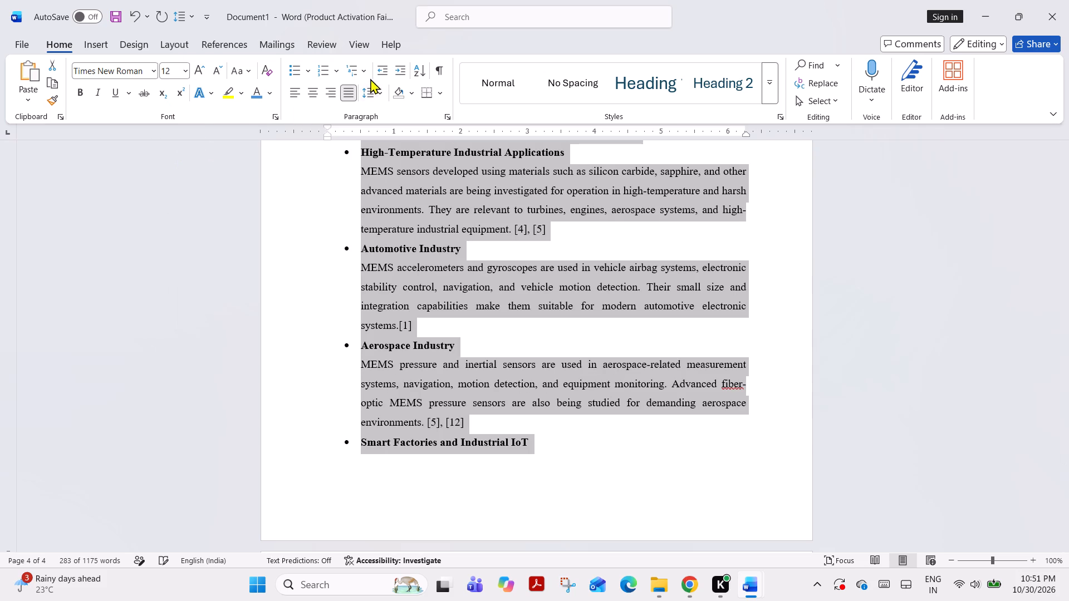
Set the line spacing of the selected applications text to 1.5.
left_click(365, 93)
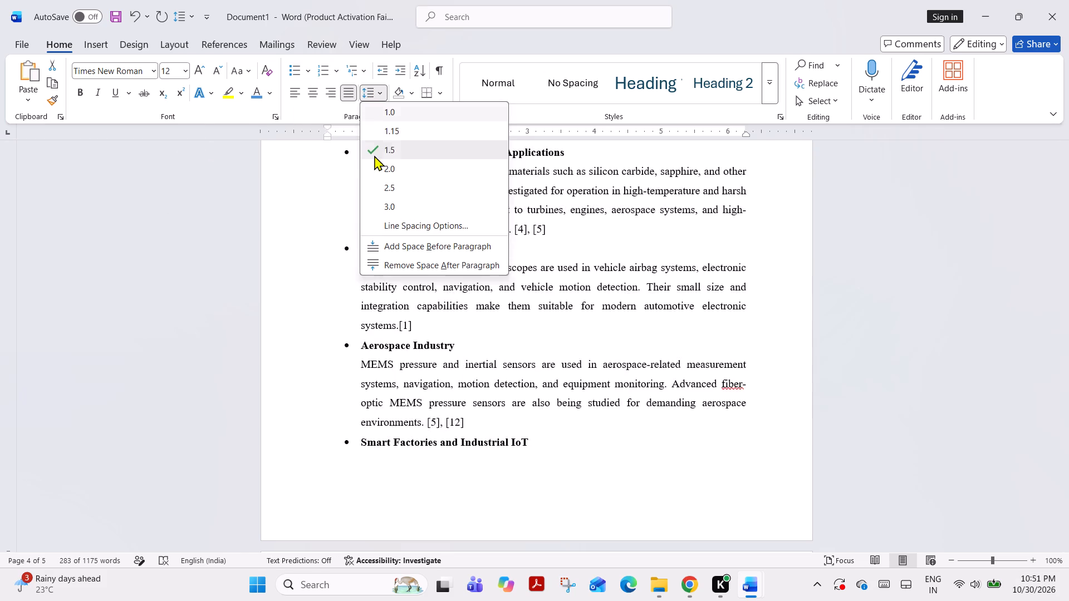
left_click(380, 148)
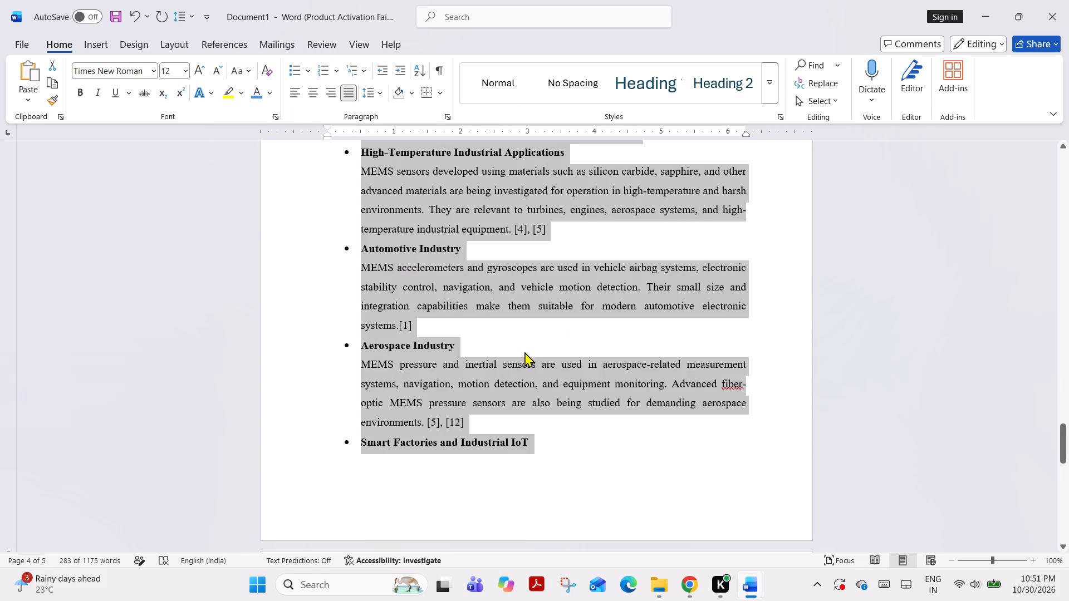
Copy the formatted applications text from Document1 and paste it over the cryptocurrency bullets under 3.3 Application in the report.
scroll(524, 352, "up", 1)
key("ctrl+c")
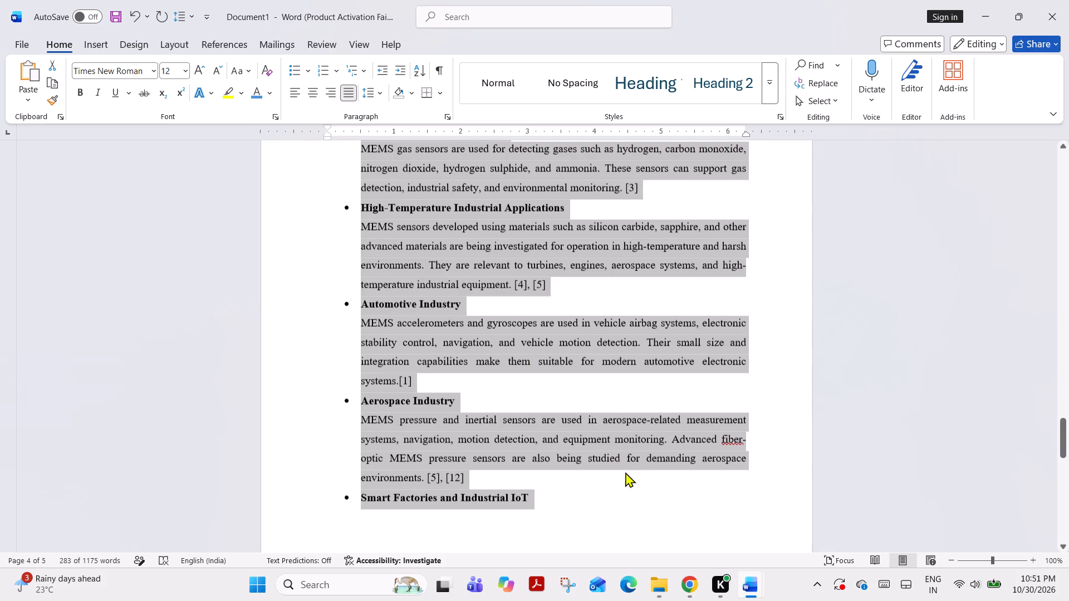
left_click(767, 579)
left_click(747, 580)
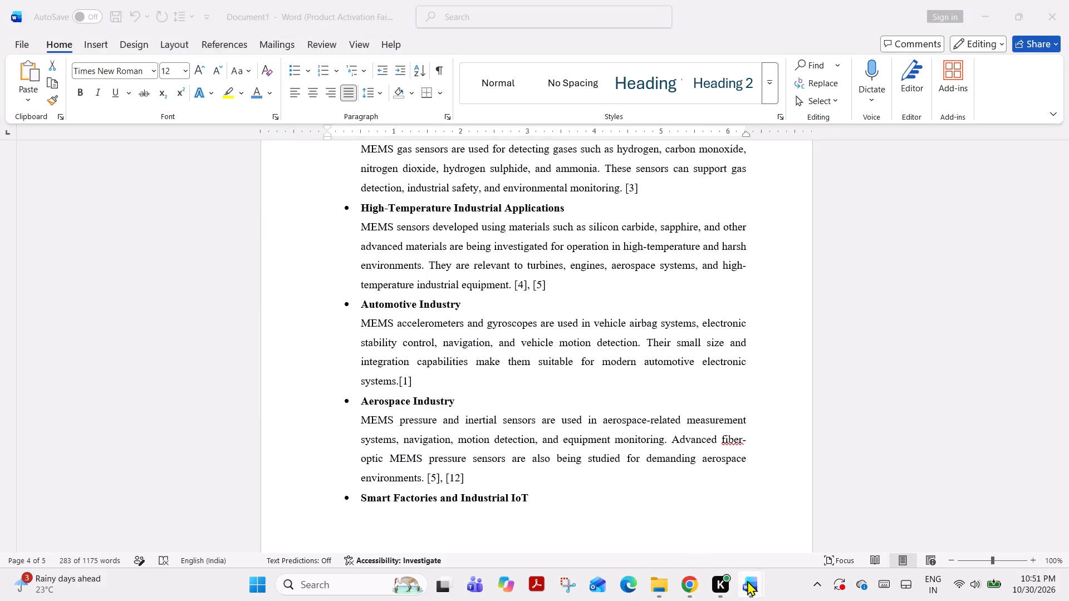
left_click(668, 516)
scroll(328, 357, "down", 1)
left_click_drag(328, 300, 528, 471)
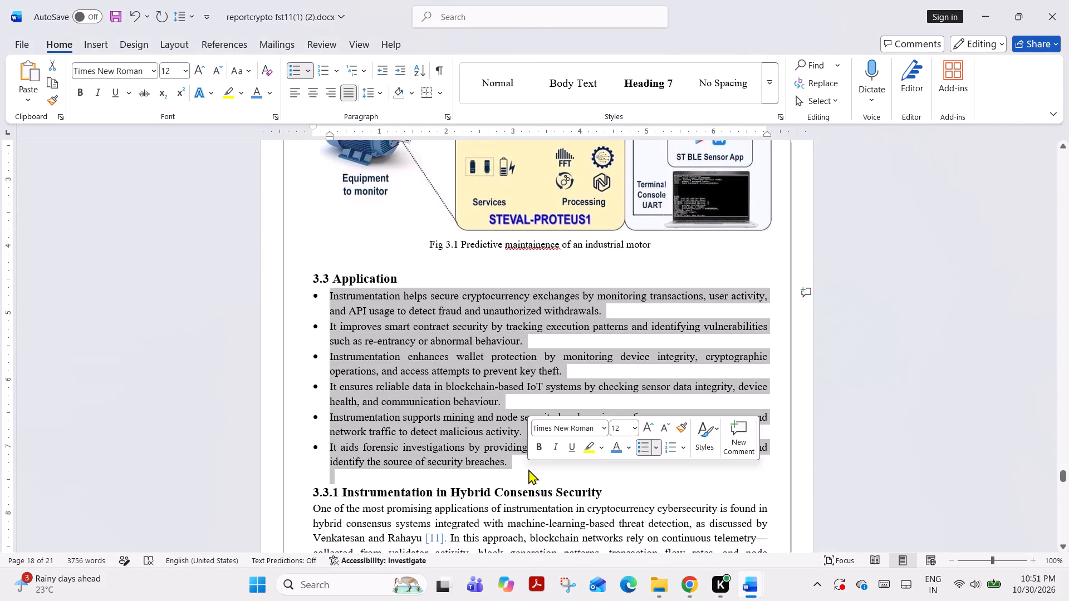
key("ctrl+v")
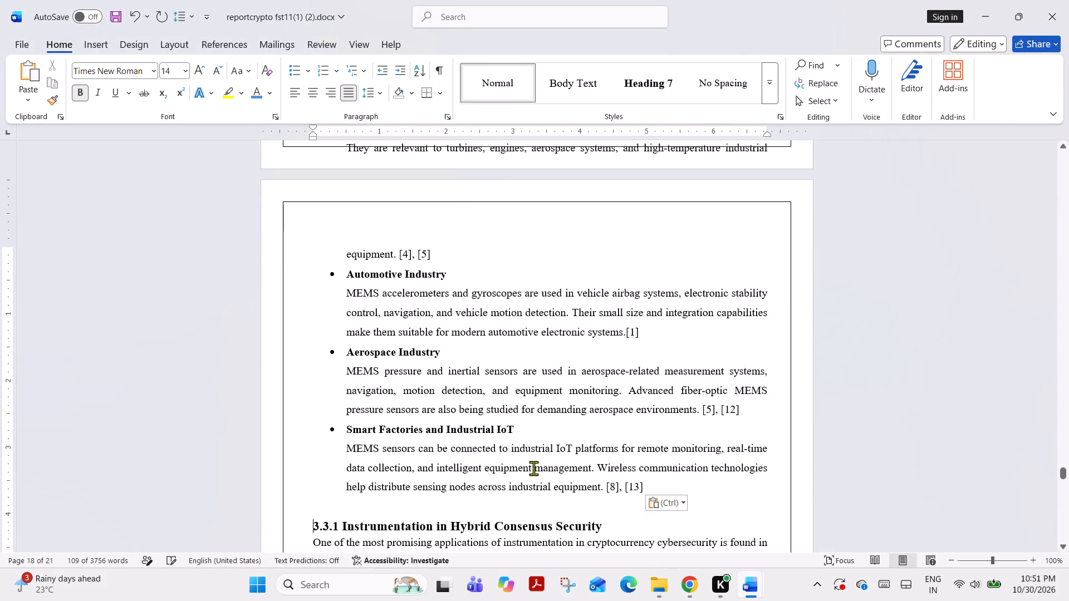
Insert three empty bullet lines before the High-Temperature Industrial Applications heading to push it onto the next page.
scroll(530, 461, "up", 9)
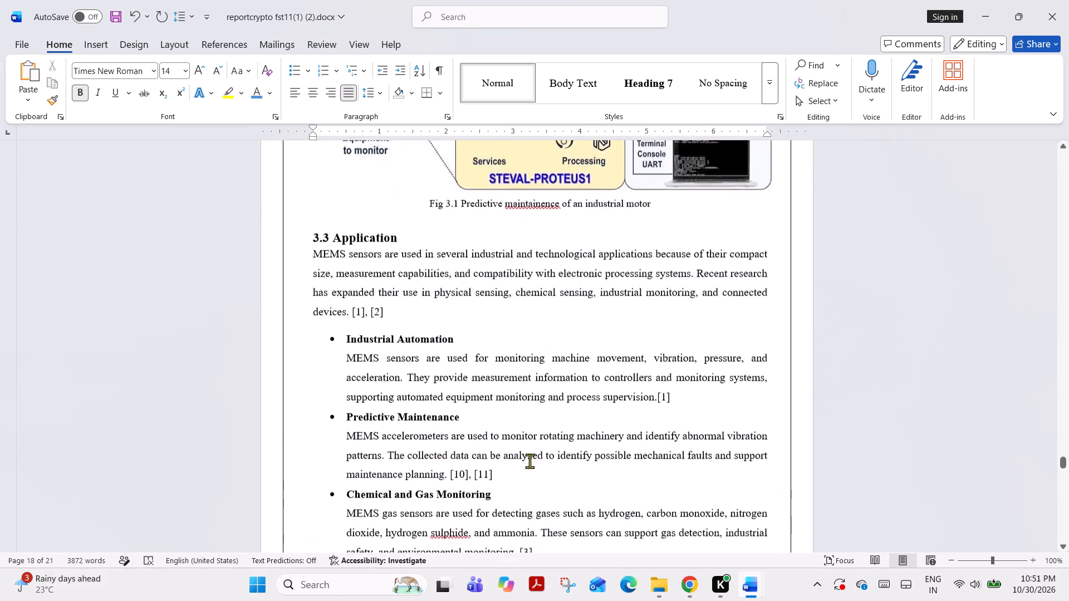
scroll(529, 461, "up", 1)
scroll(529, 461, "down", 5)
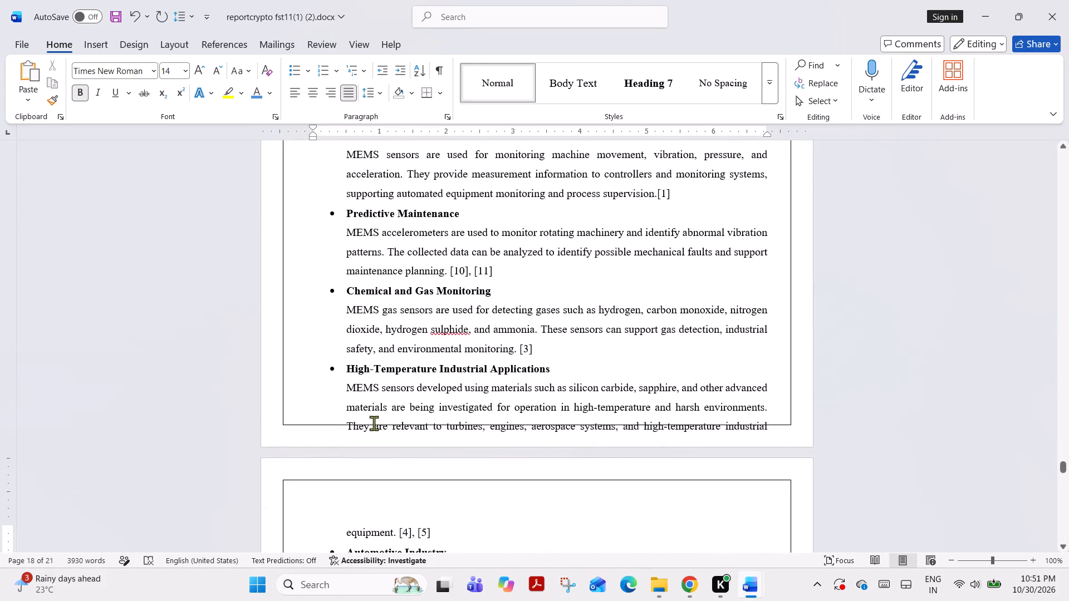
left_click(321, 414)
scroll(469, 430, "down", 2)
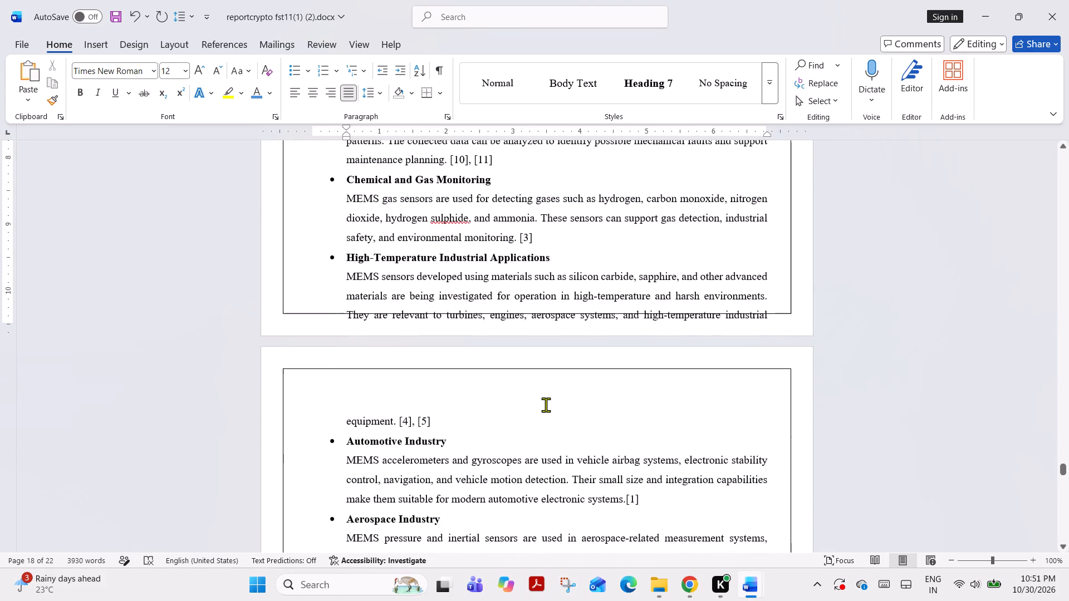
left_click(869, 308)
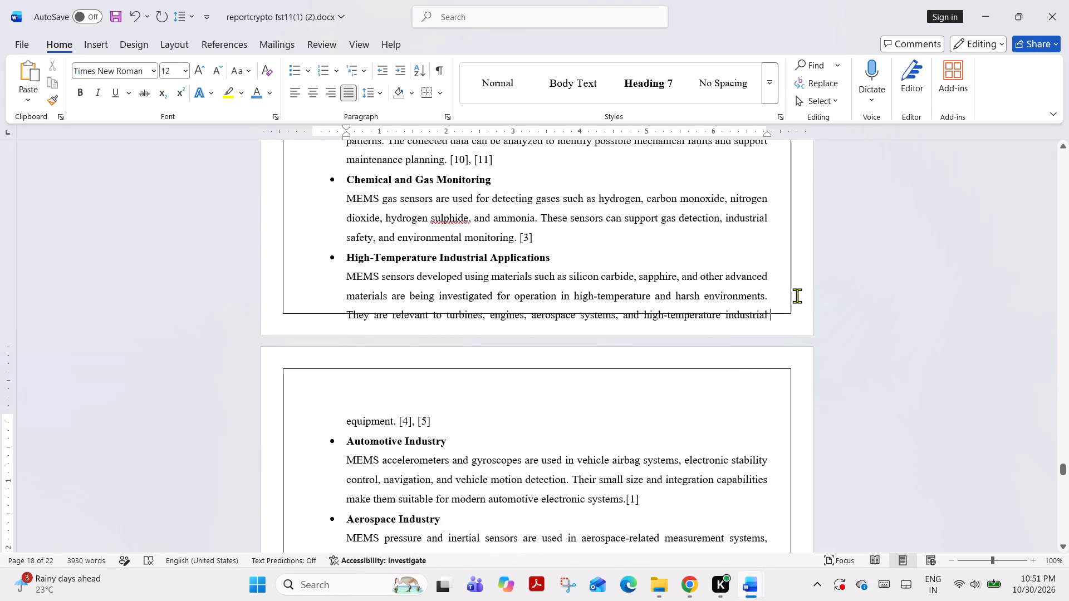
left_click(788, 292)
left_click(779, 251)
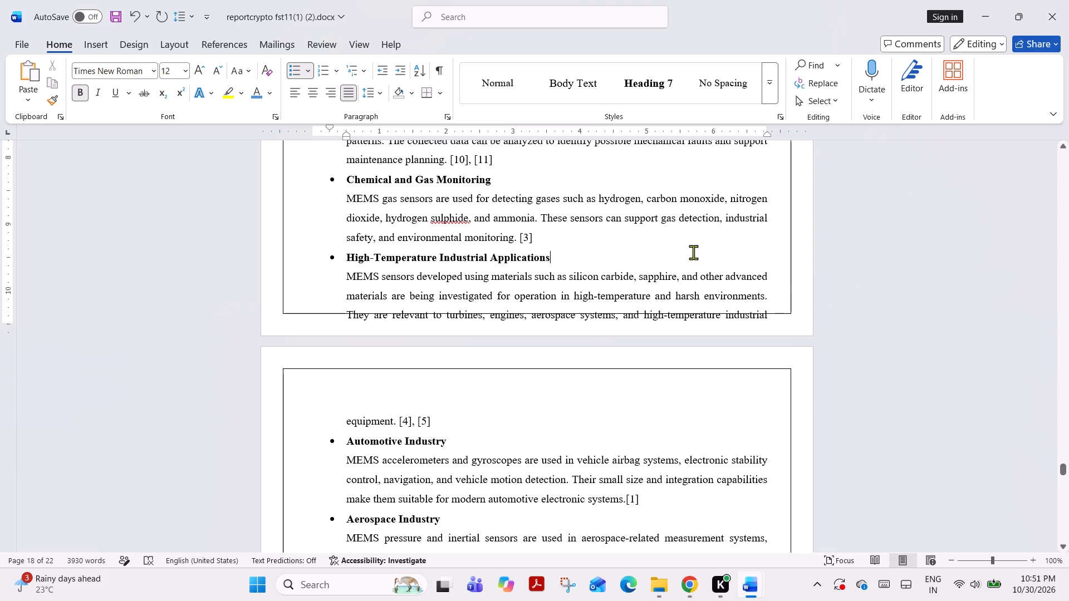
left_click(323, 256)
key("Return")
key("Return")
key("Return")
left_click(318, 371)
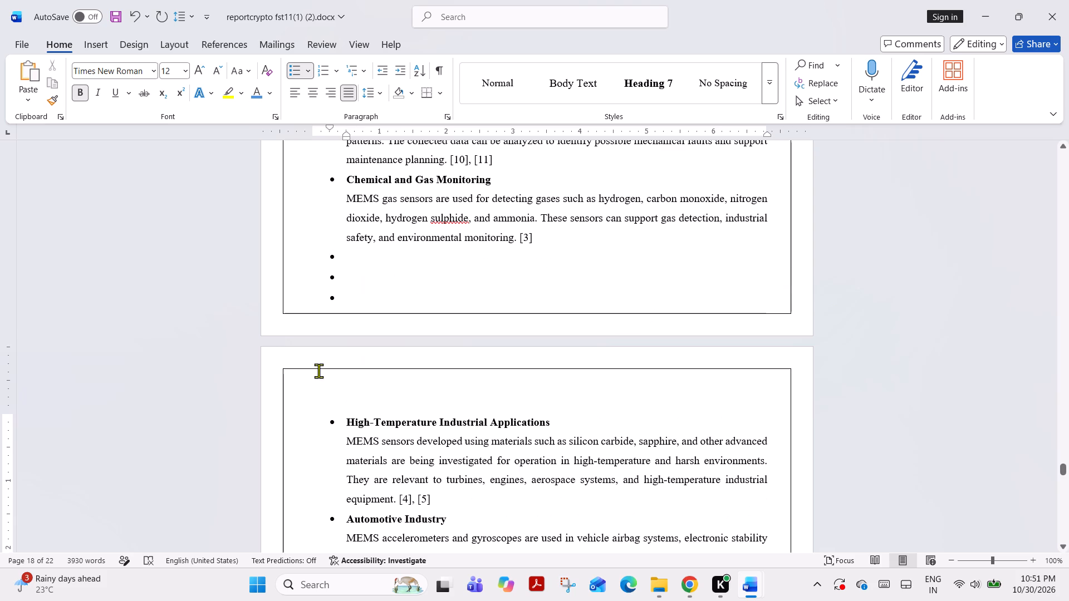
Remove the bullets from the three empty lines above High-Temperature Industrial Applications and clear the last line's indent.
left_click(383, 302)
key("BackSpace")
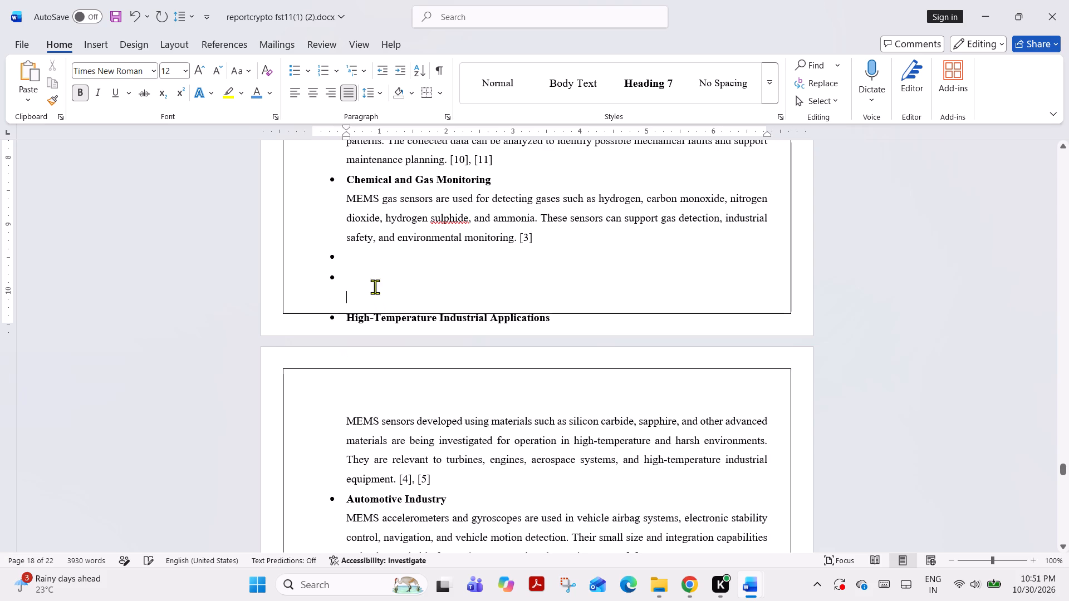
left_click(374, 283)
key("BackSpace")
left_click(368, 263)
key("BackSpace")
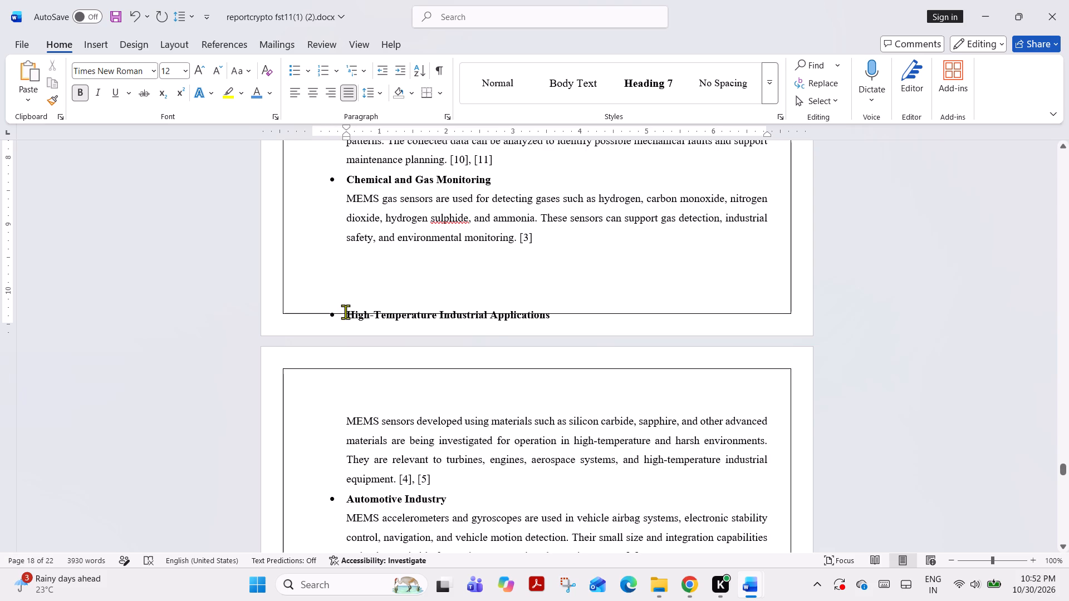
left_click(345, 312)
left_click(331, 292)
key("BackSpace")
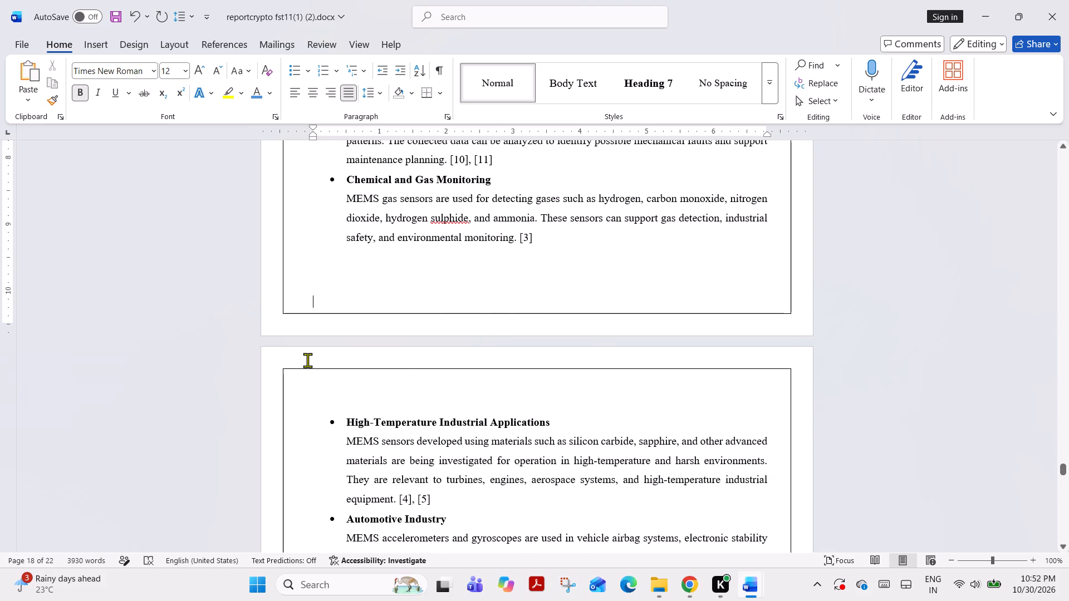
Review the rest of the pasted applications list and the old 3.3.1 Instrumentation in Hybrid Consensus Security subsection.
scroll(312, 360, "down", 8)
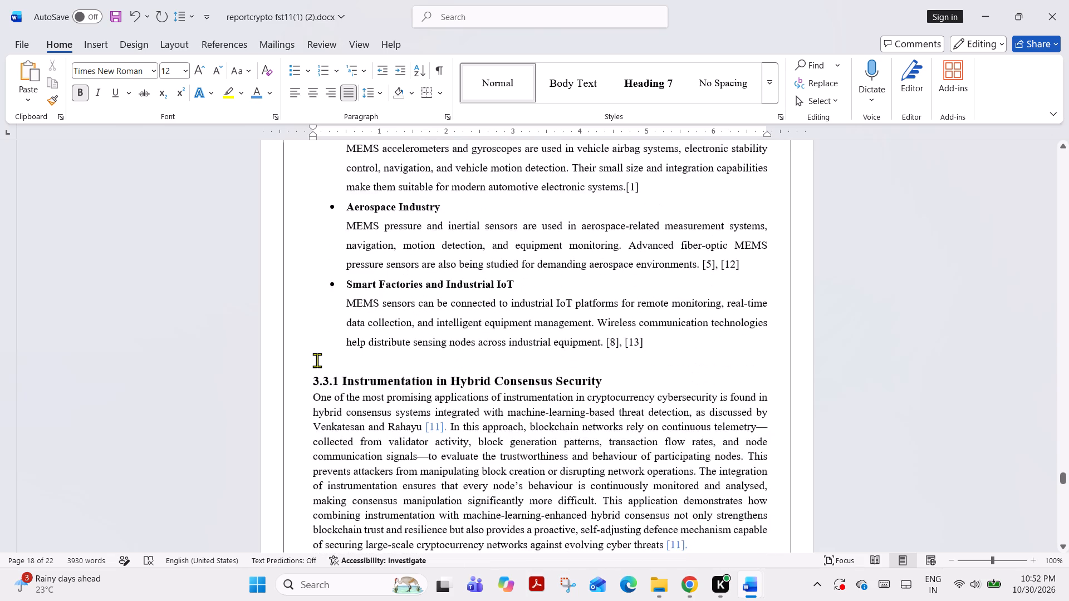
scroll(317, 360, "up", 4)
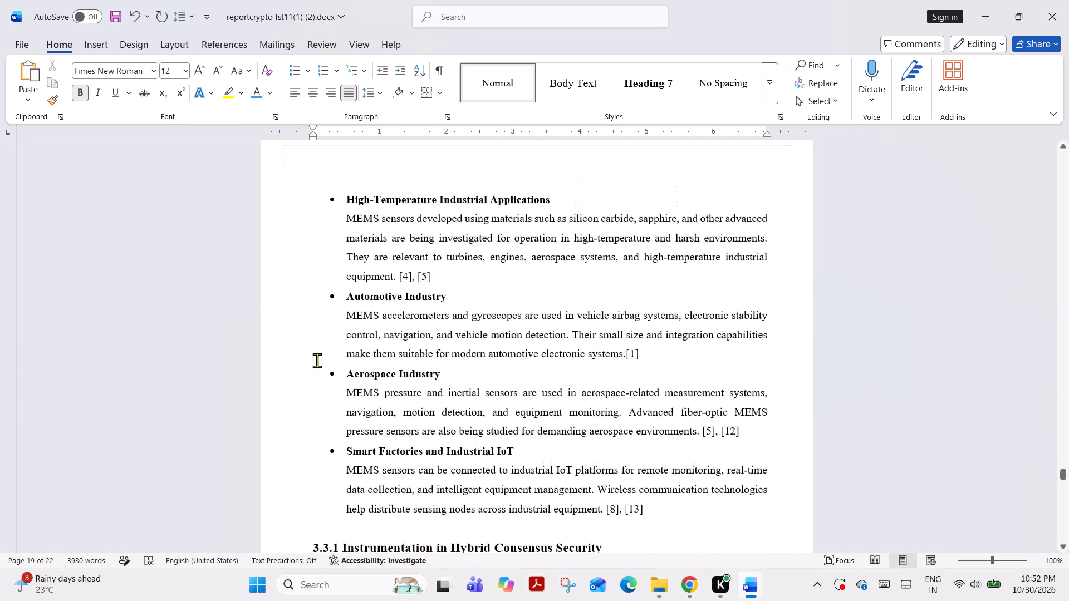
scroll(317, 360, "down", 6)
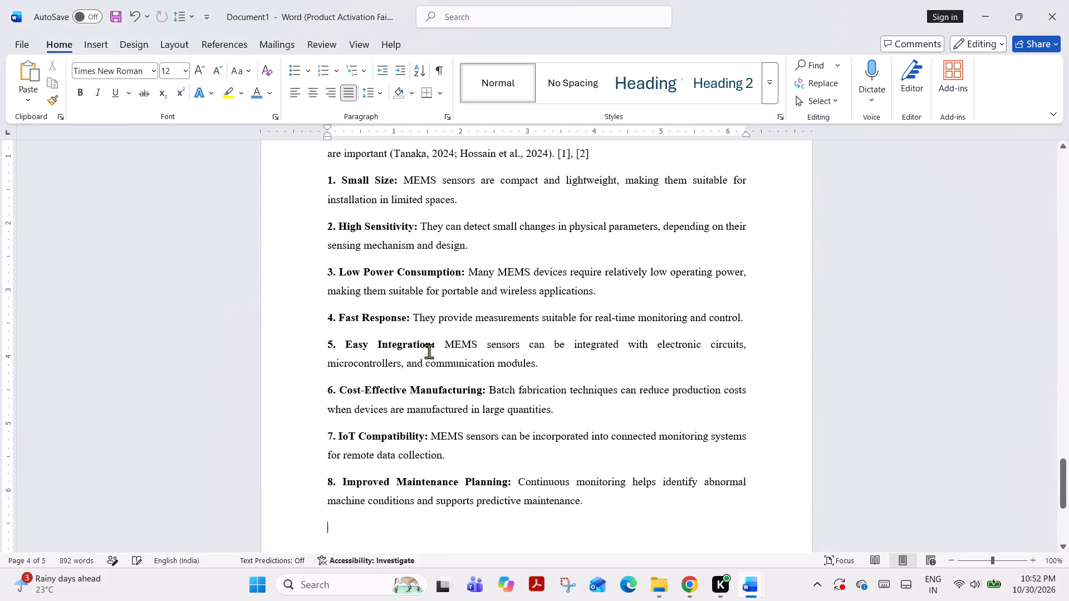
Delete the parenthesised author-year citations from the opening advantages paragraph and put a comma directly after "important", before [1], [2].
scroll(431, 321, "up", 4)
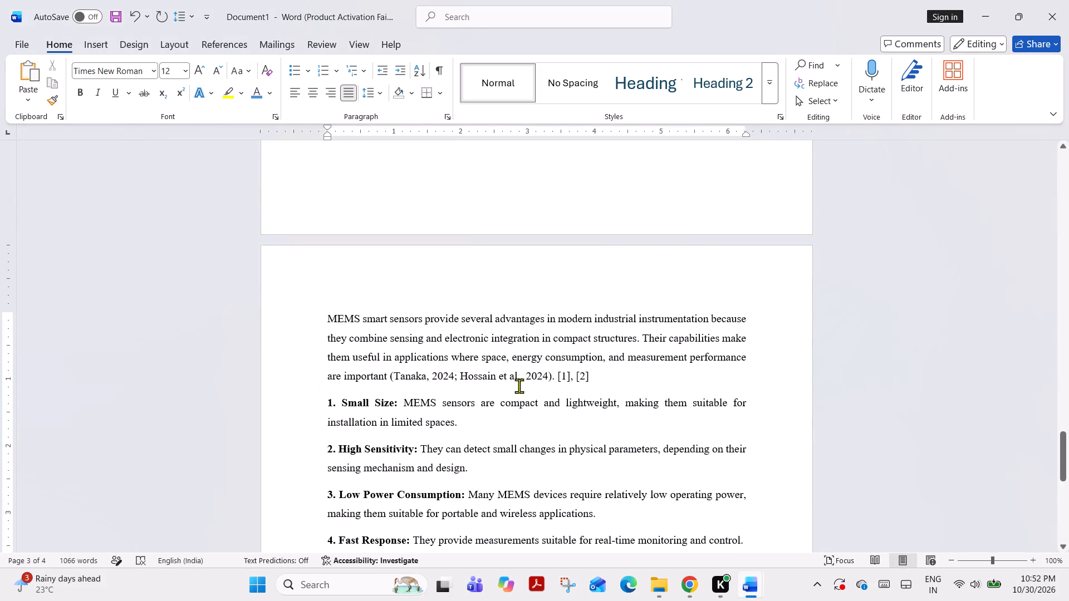
left_click_drag(390, 376, 483, 396)
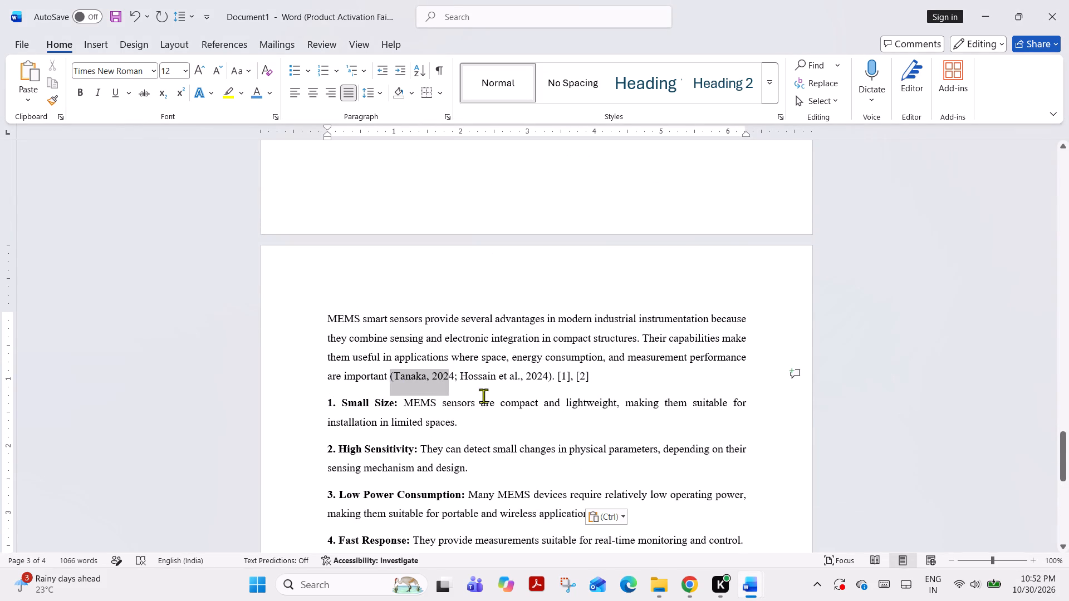
left_click_drag(483, 396, 556, 380)
key("BackSpace")
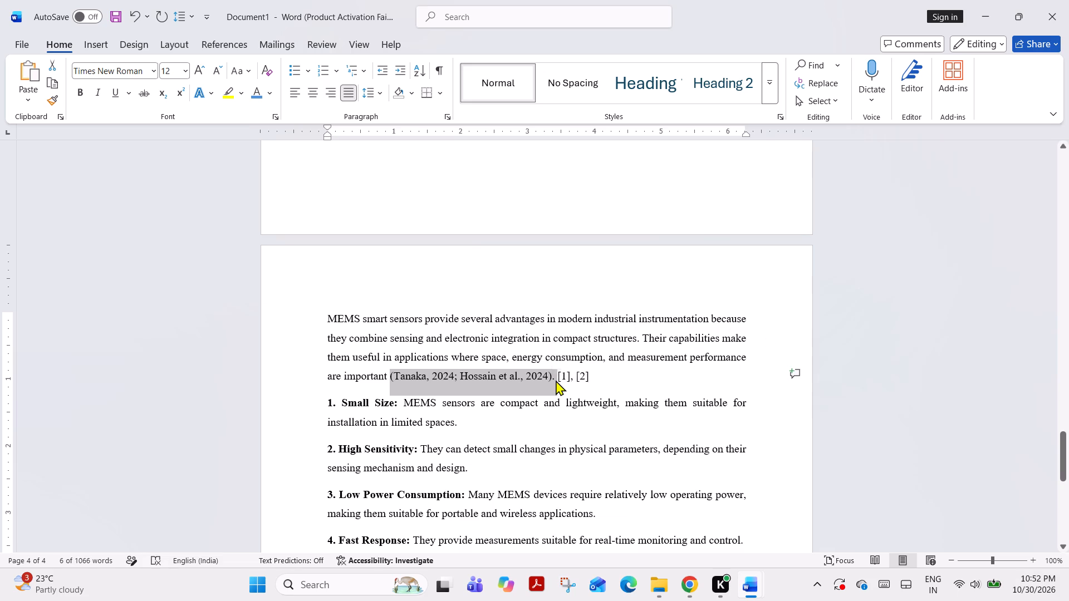
key("BackSpace")
key("comma")
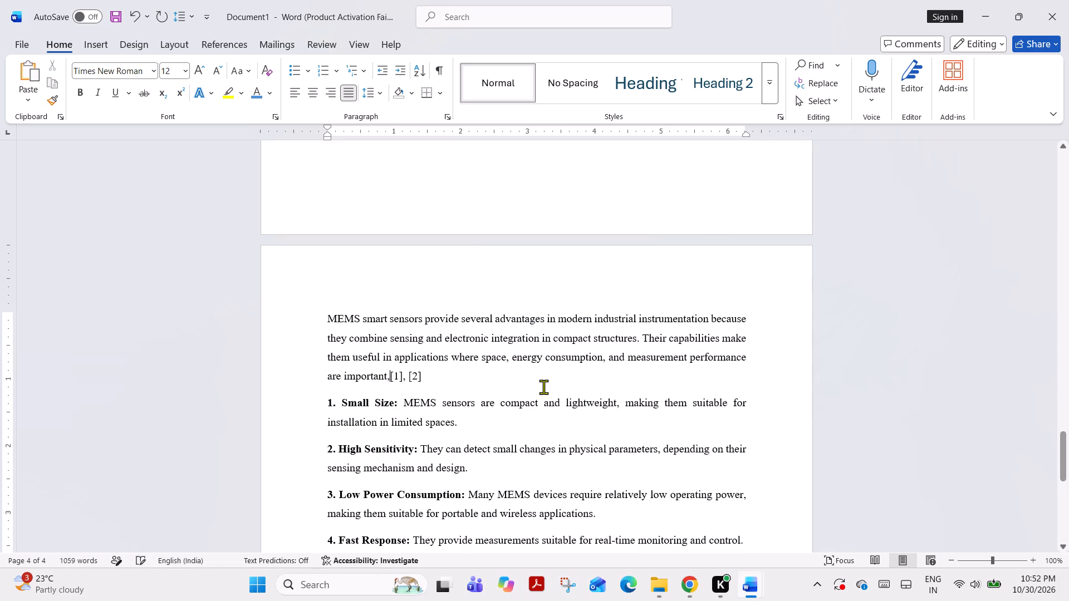
Remove the typed numbers 1 to 4 before Small Size, High Sensitivity, Low Power Consumption and Fast Response in Document1.
left_click(343, 402)
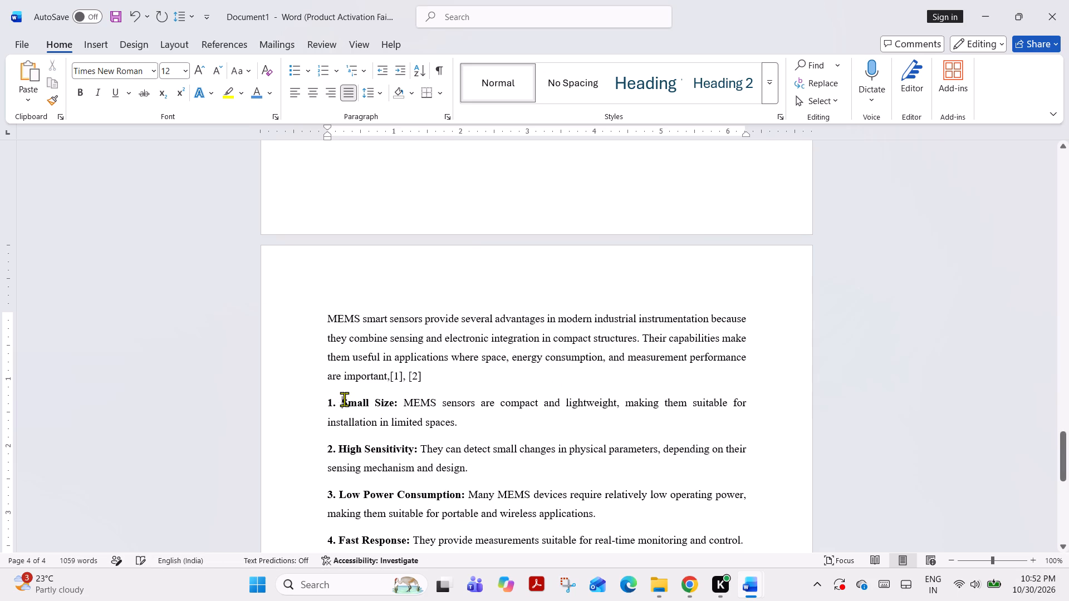
key("BackSpace")
key("BackSpace")
key("BackSpace")
left_click_drag(341, 452, 341, 451)
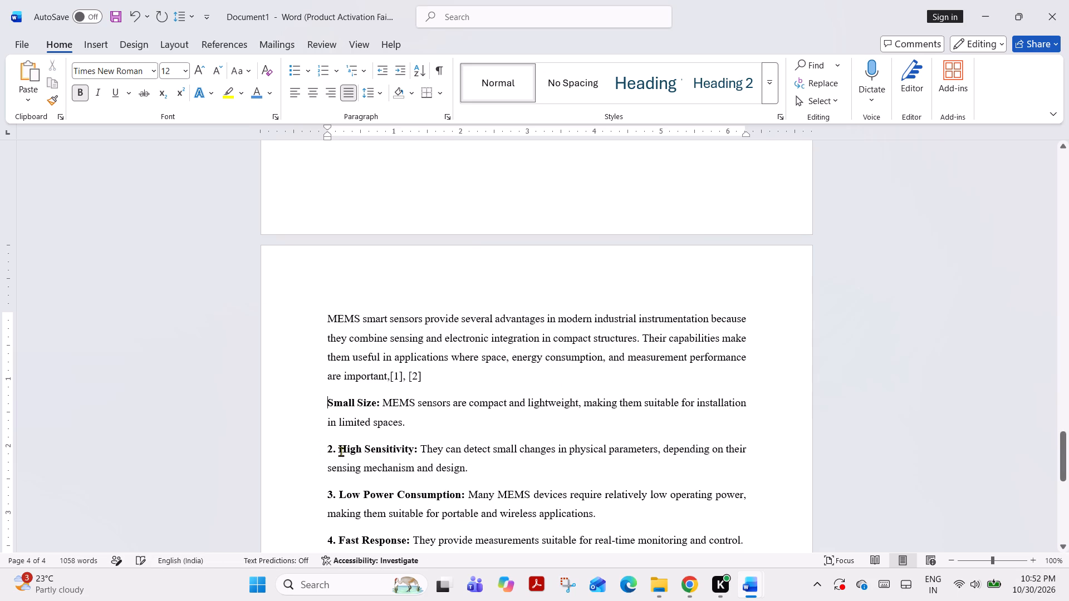
left_click_drag(341, 451, 326, 451)
key("BackSpace")
left_click_drag(339, 494, 307, 492)
key("BackSpace")
key("BackSpace")
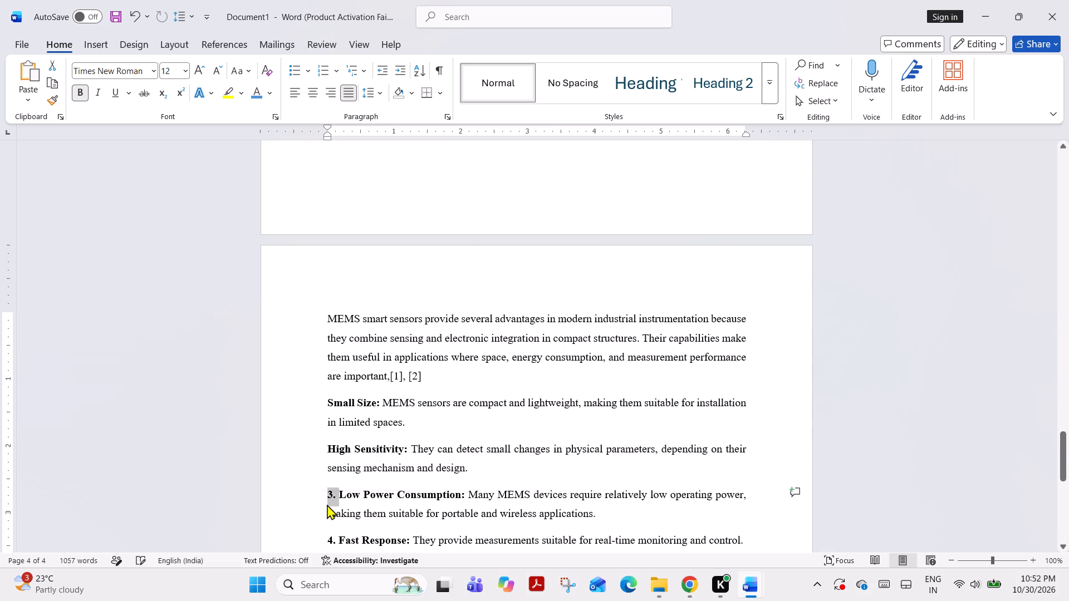
left_click_drag(336, 538, 277, 539)
key("BackSpace")
Remove the typed numbers 5 and 6 before Easy Integration and Cost-Effective Manufacturing.
scroll(368, 515, "down", 2)
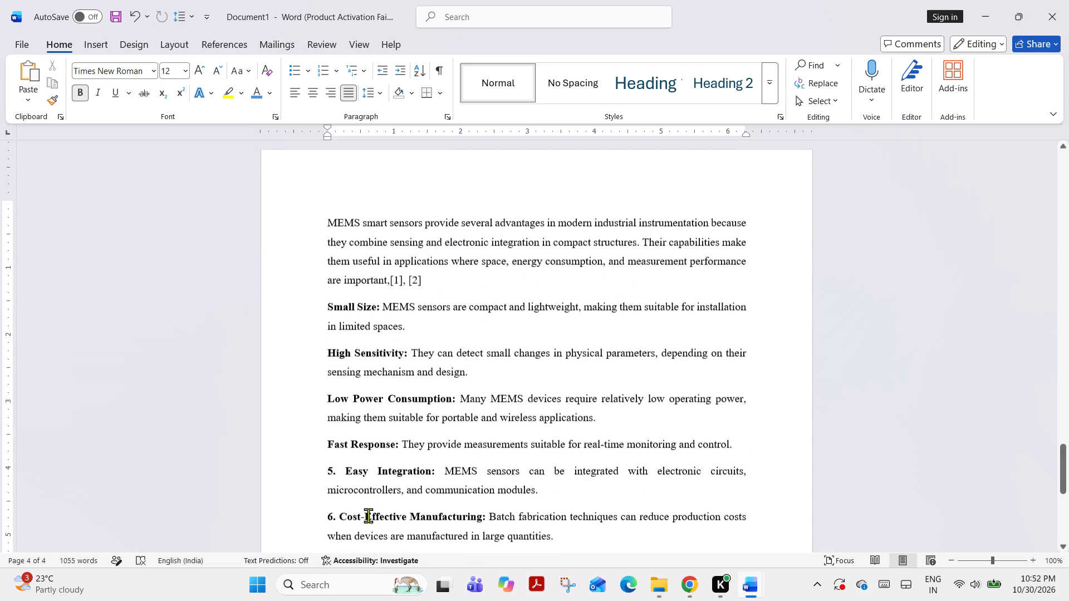
left_click_drag(340, 457, 313, 458)
key("BackSpace")
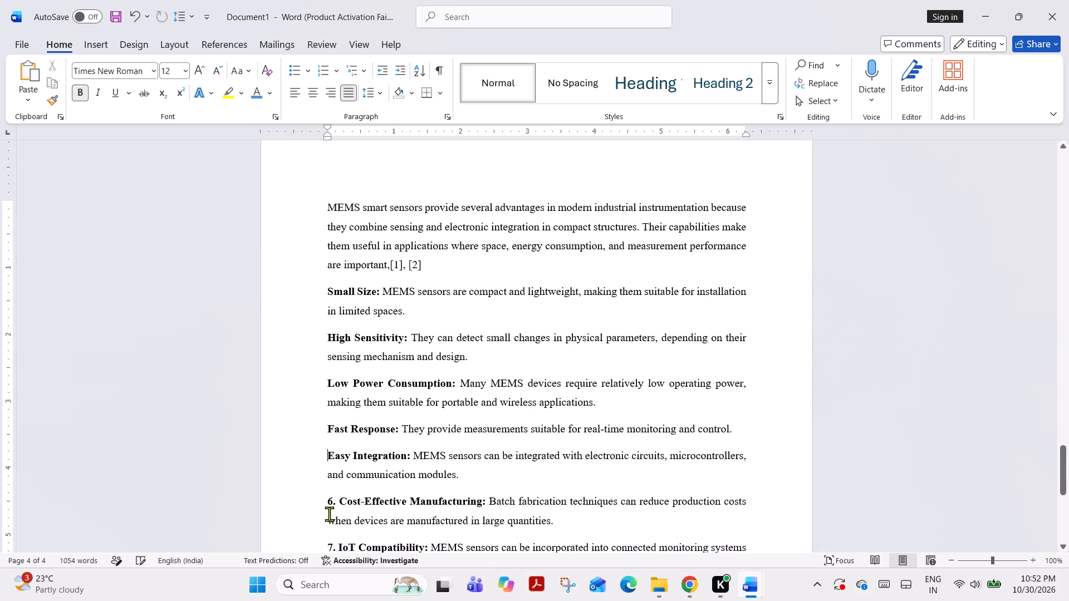
left_click_drag(336, 499, 315, 500)
key("BackSpace")
Remove the typed numbers 7 and 8 and their leftover spaces before IoT Compatibility and Improved Maintenance Planning.
left_click_drag(342, 547, 322, 546)
left_click(326, 546)
scroll(356, 532, "down", 3)
left_click_drag(332, 378, 318, 381)
key("BackSpace")
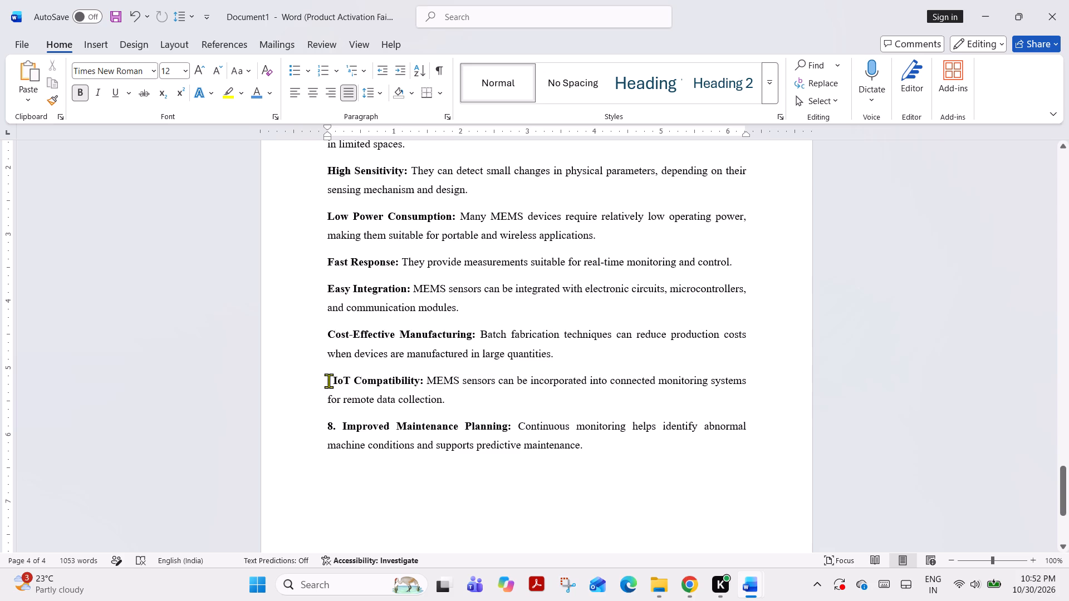
triple_click(331, 381)
left_click(326, 382)
left_click(330, 381)
key("BackSpace")
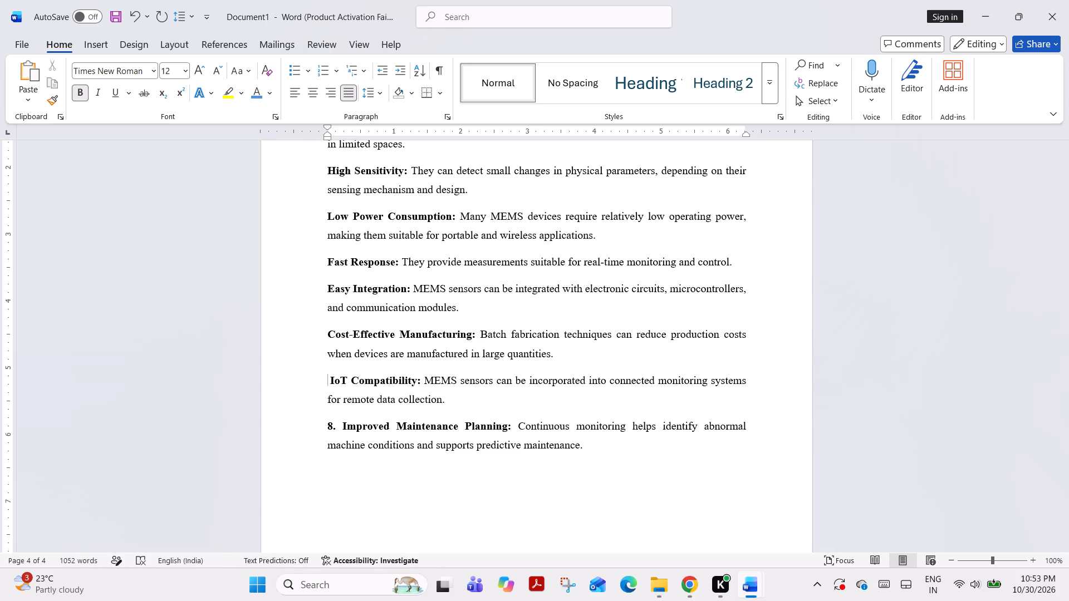
key("Right")
key("BackSpace")
left_click_drag(338, 421, 337, 426)
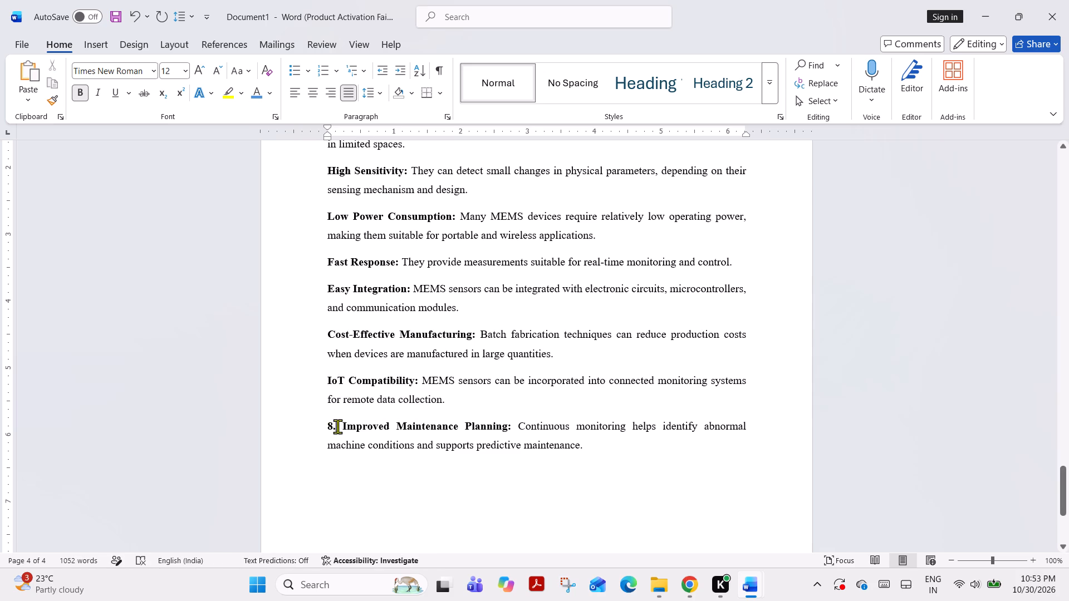
left_click_drag(337, 426, 321, 428)
key("BackSpace")
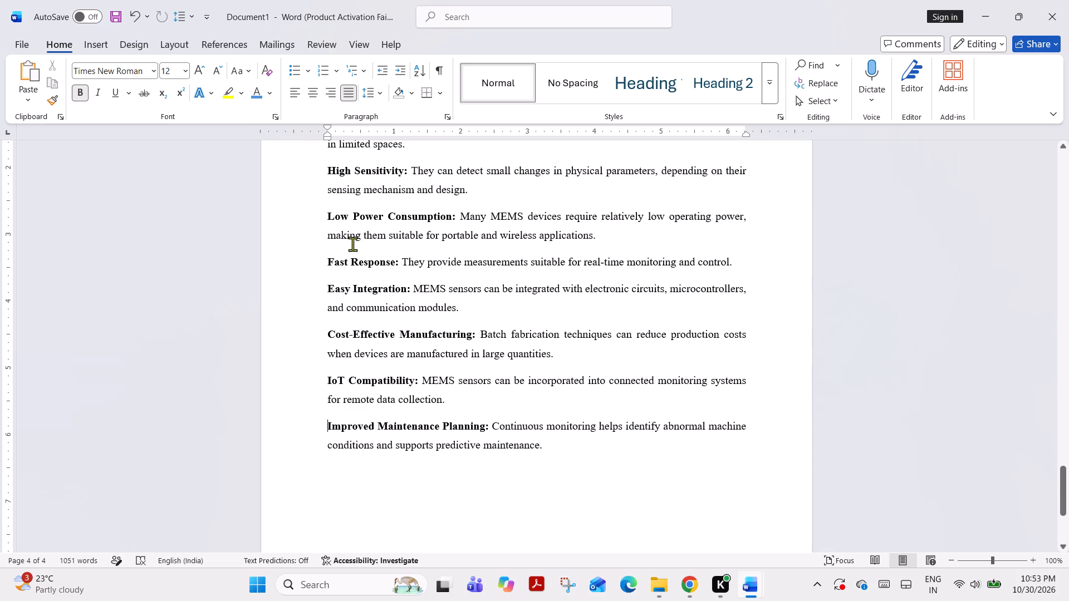
Format the eight advantages from Small Size to Improved Maintenance Planning as a bulleted list and decrease its indent one level.
scroll(352, 244, "up", 4)
left_click_drag(323, 347, 494, 600)
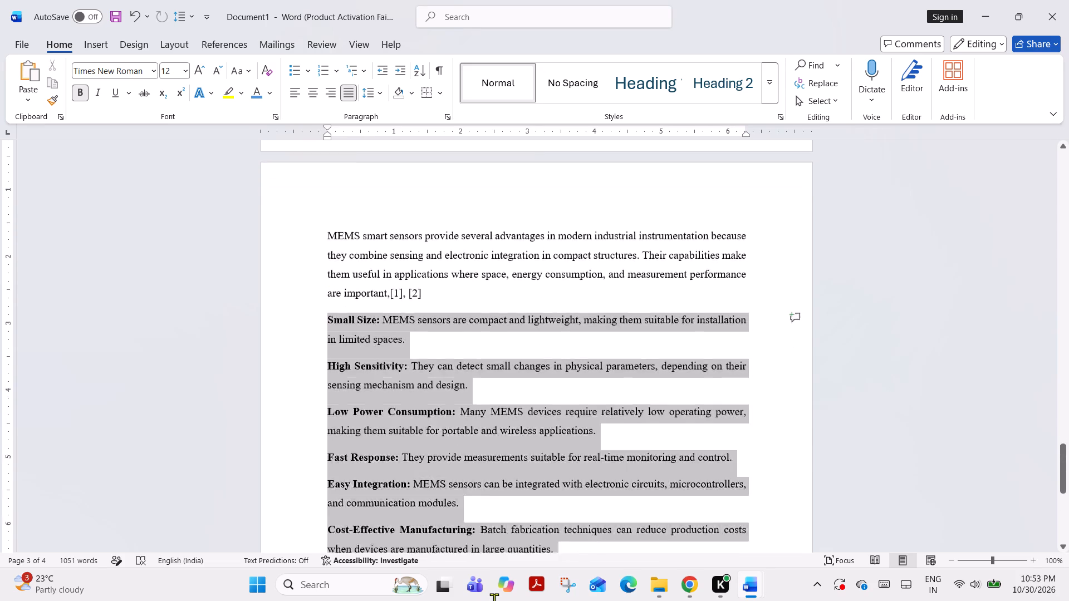
left_click_drag(494, 600, 578, 297)
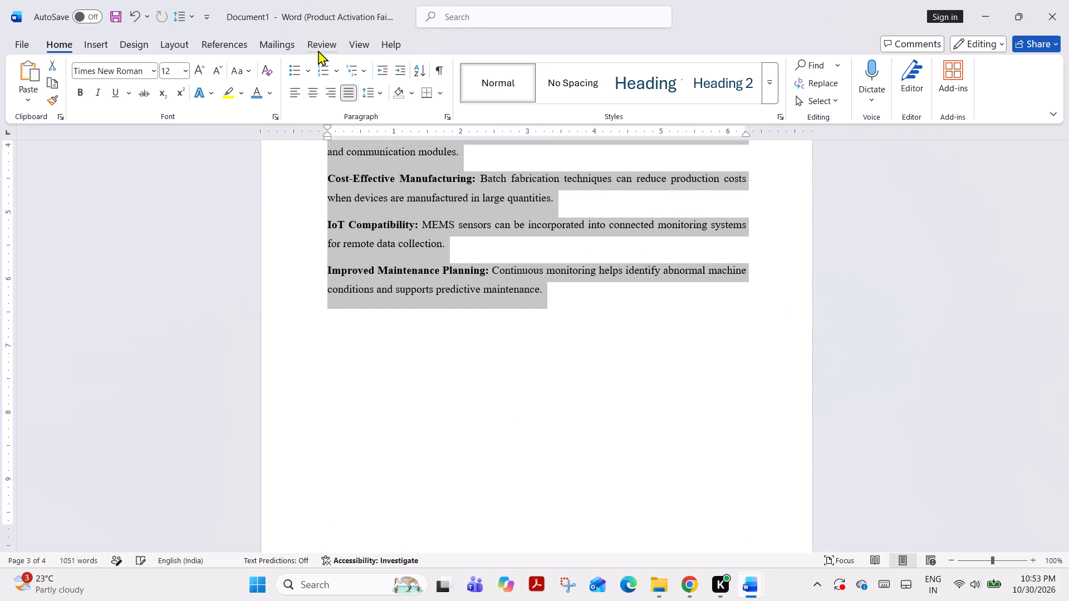
left_click(298, 66)
scroll(385, 307, "up", 3)
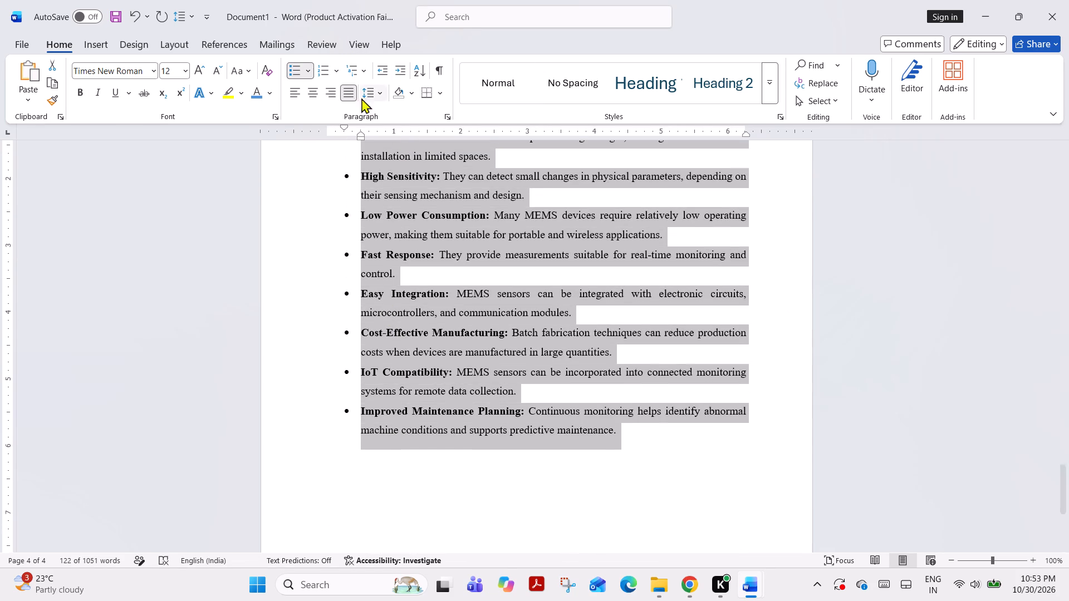
left_click(381, 66)
Copy the whole advantages text from Document1 over the body paragraph of section 3.3.1 in the reportcrypto document, keeping its heading.
scroll(398, 263, "up", 3)
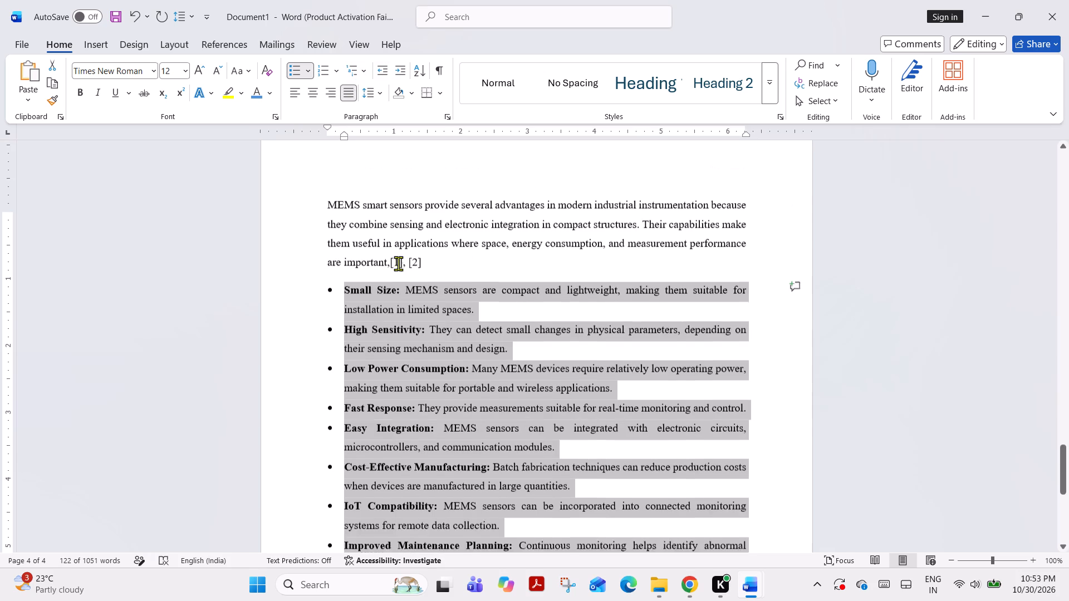
left_click_drag(323, 210, 620, 344)
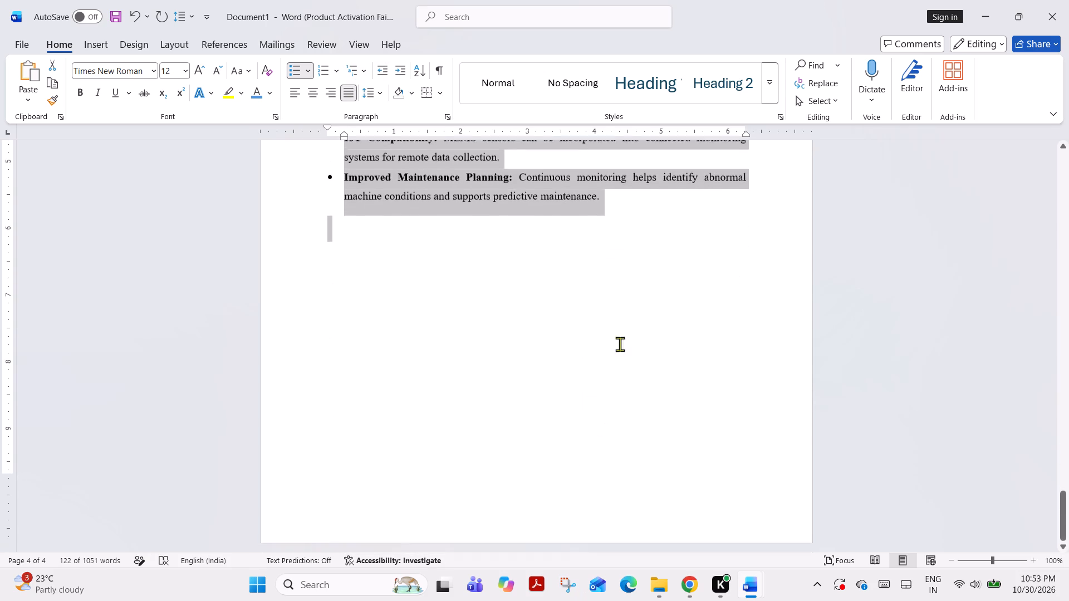
left_click_drag(620, 344, 626, 219)
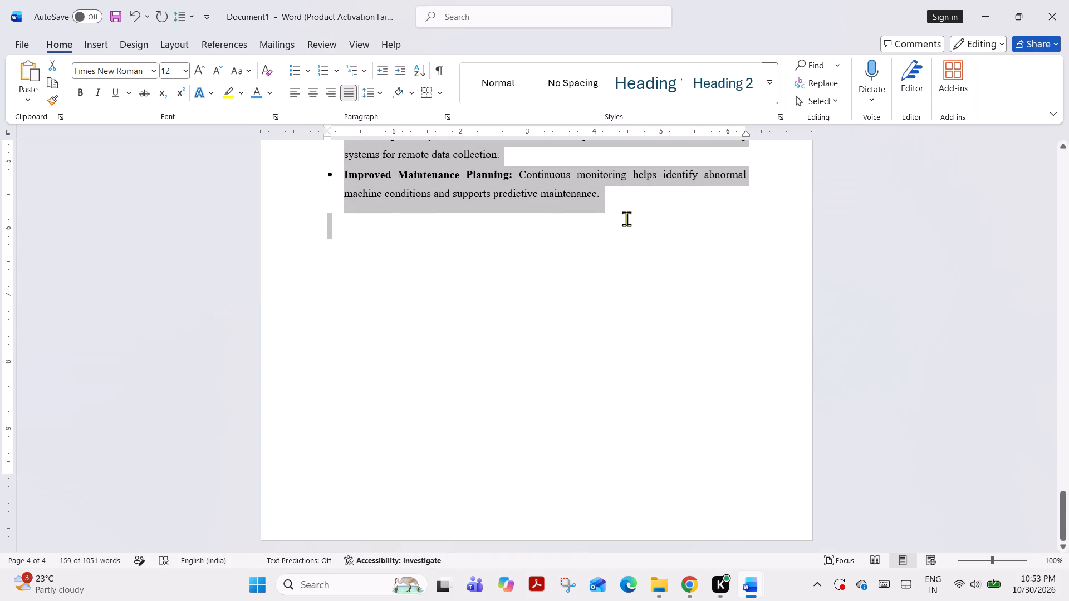
key("ctrl+x")
key("ctrl+c")
key("ctrl+z")
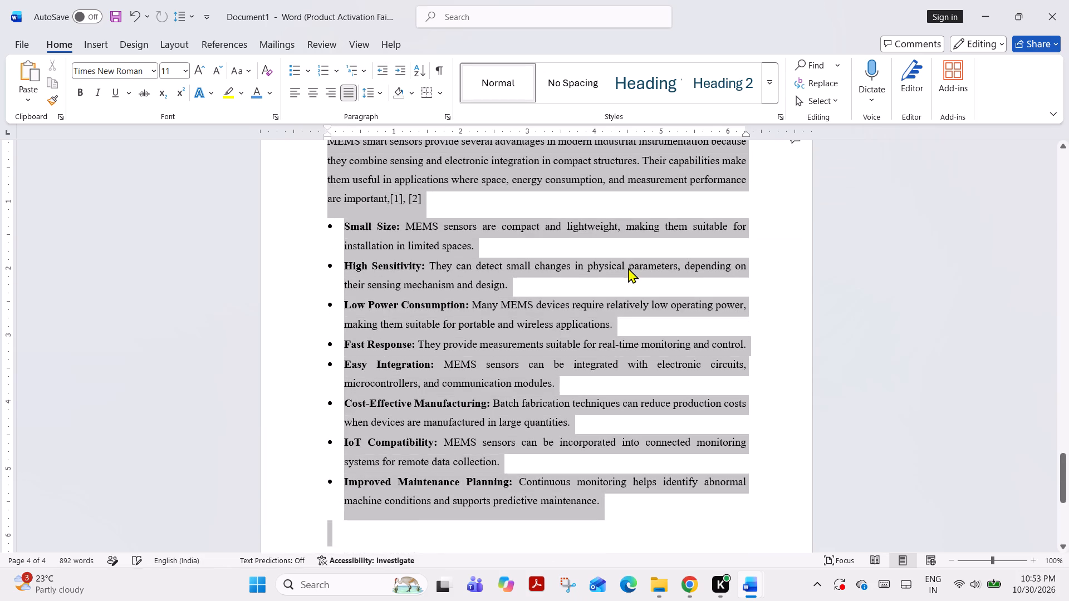
key("ctrl+c")
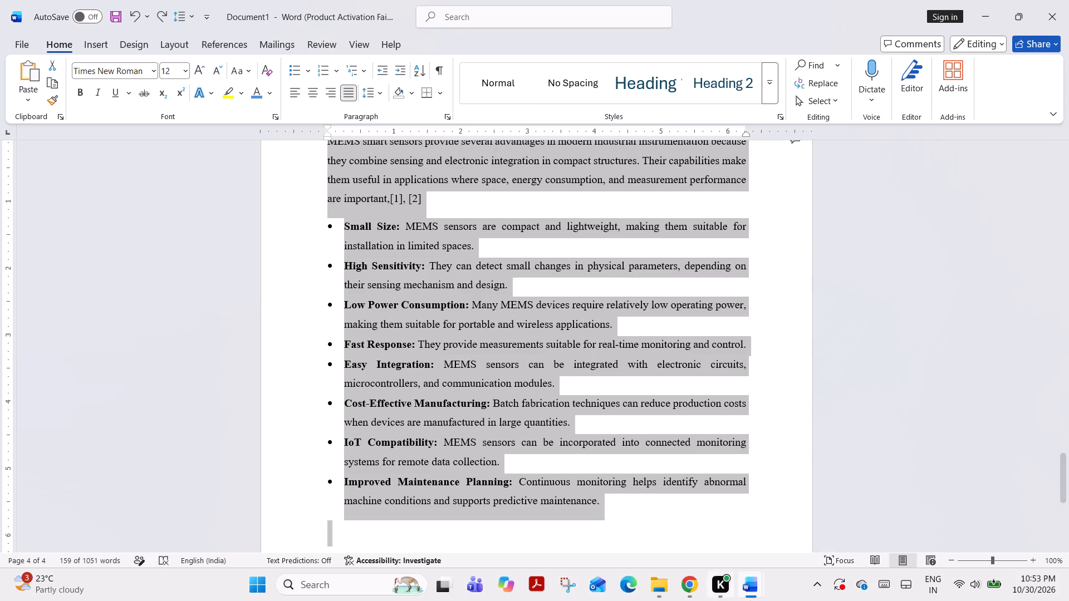
left_click(752, 594)
left_click(712, 541)
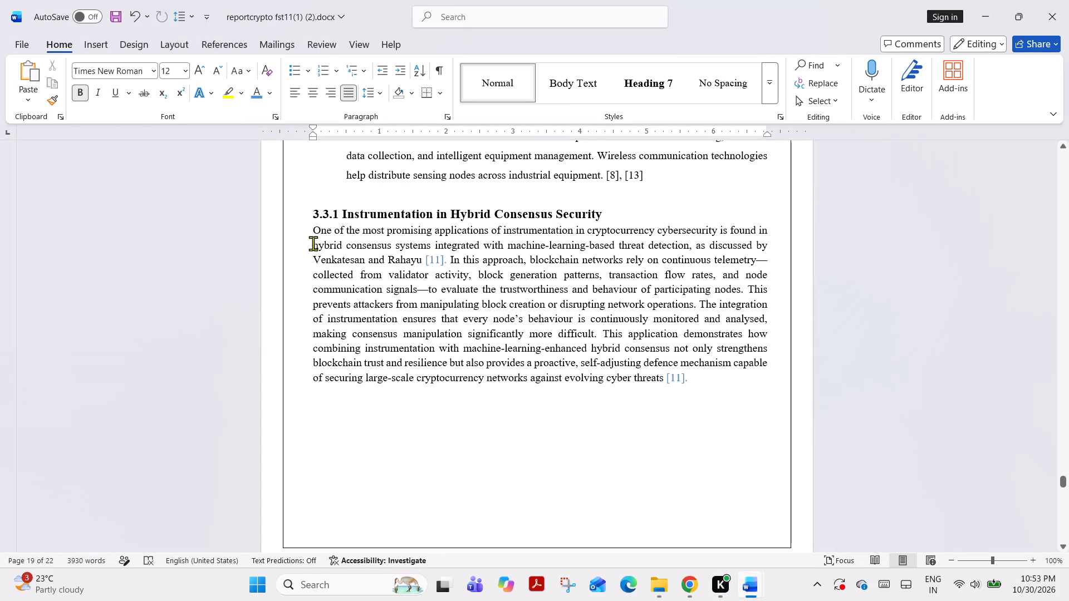
left_click_drag(317, 230, 710, 385)
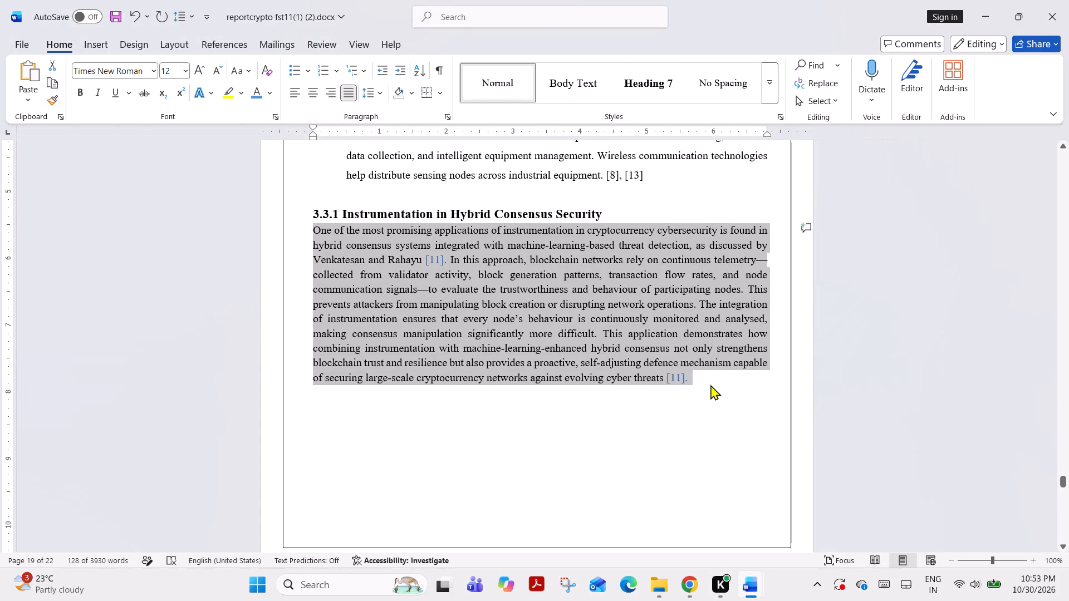
key("ctrl+v")
Delete the Improved Maintenance Planning item and its leftover bullet line from the end of the pasted list in section 3.3.1.
scroll(656, 408, "up", 1)
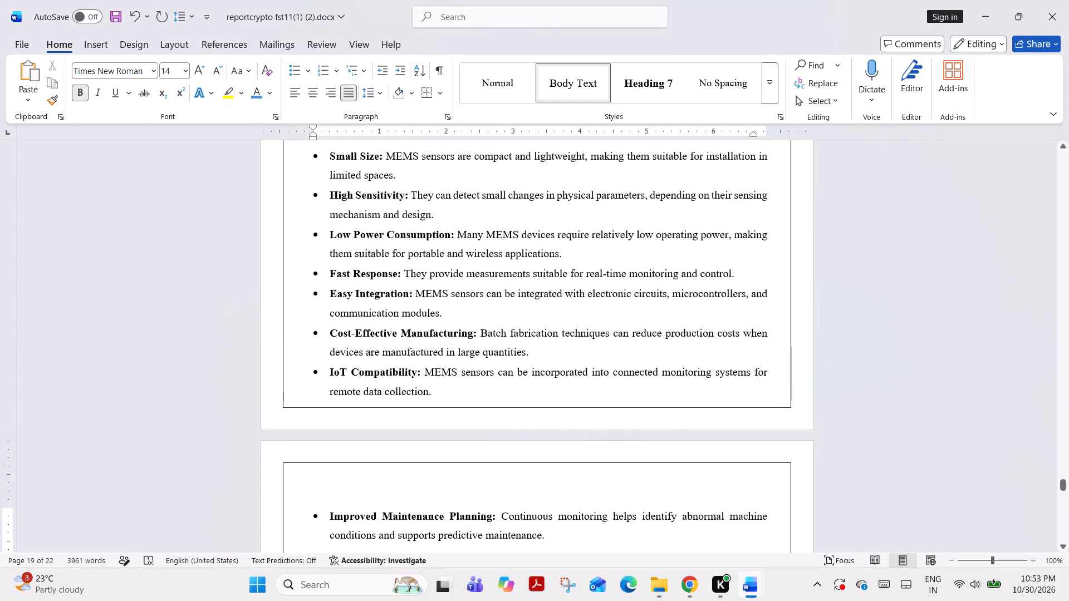
left_click_drag(334, 514, 551, 555)
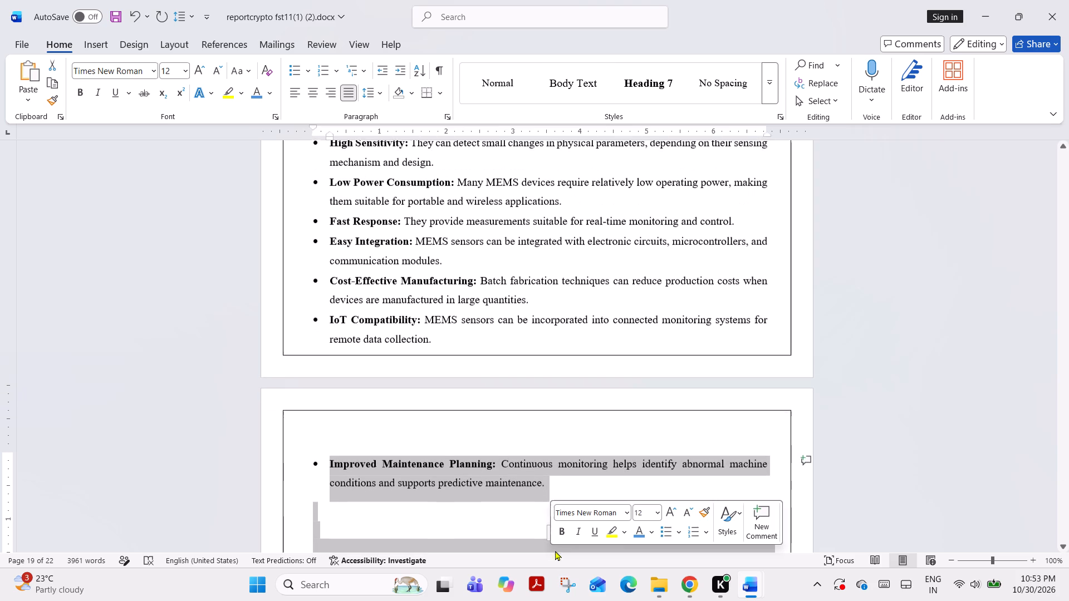
scroll(570, 525, "down", 2)
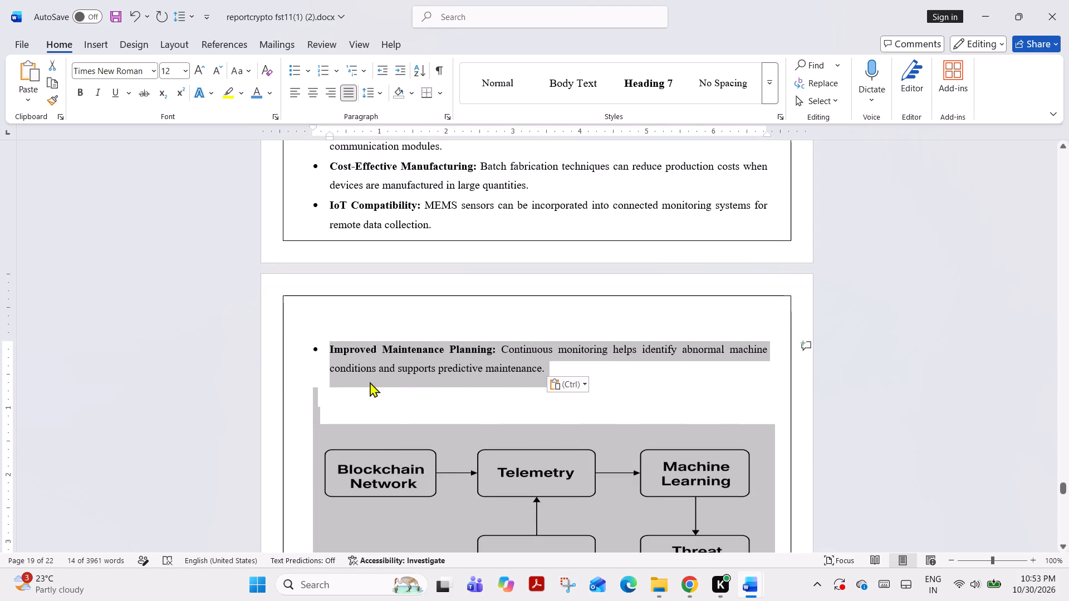
left_click(361, 358)
left_click_drag(317, 346, 452, 359)
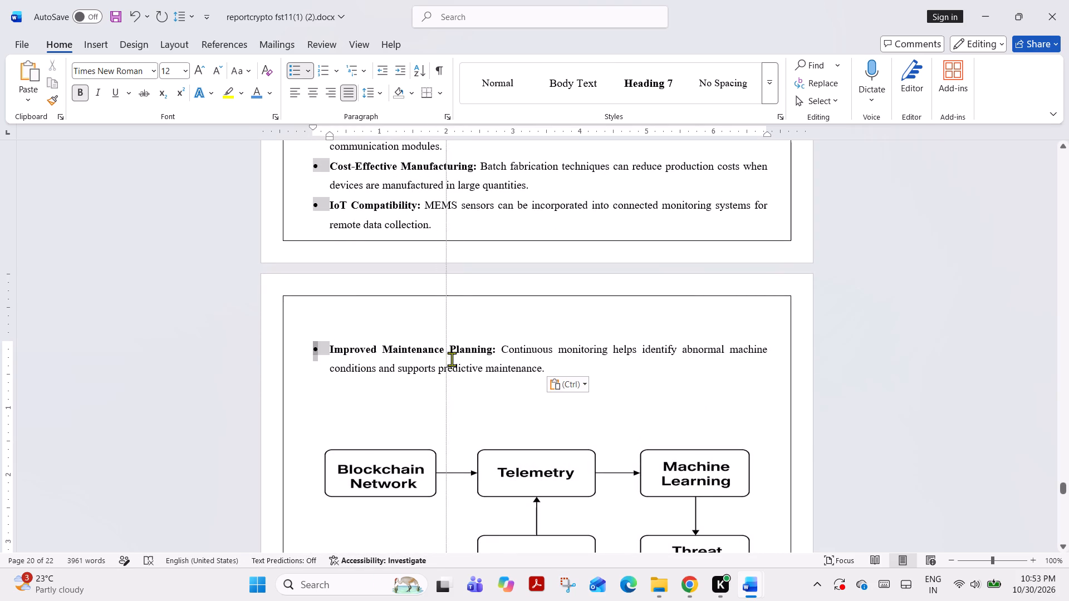
left_click_drag(452, 359, 313, 352)
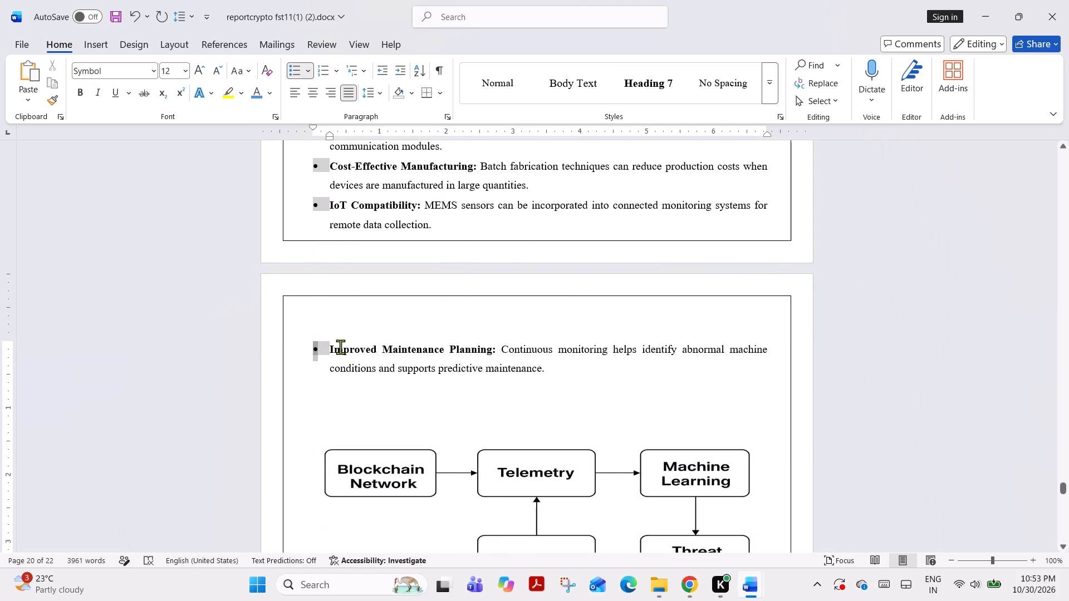
left_click_drag(333, 346, 532, 370)
key("BackSpace")
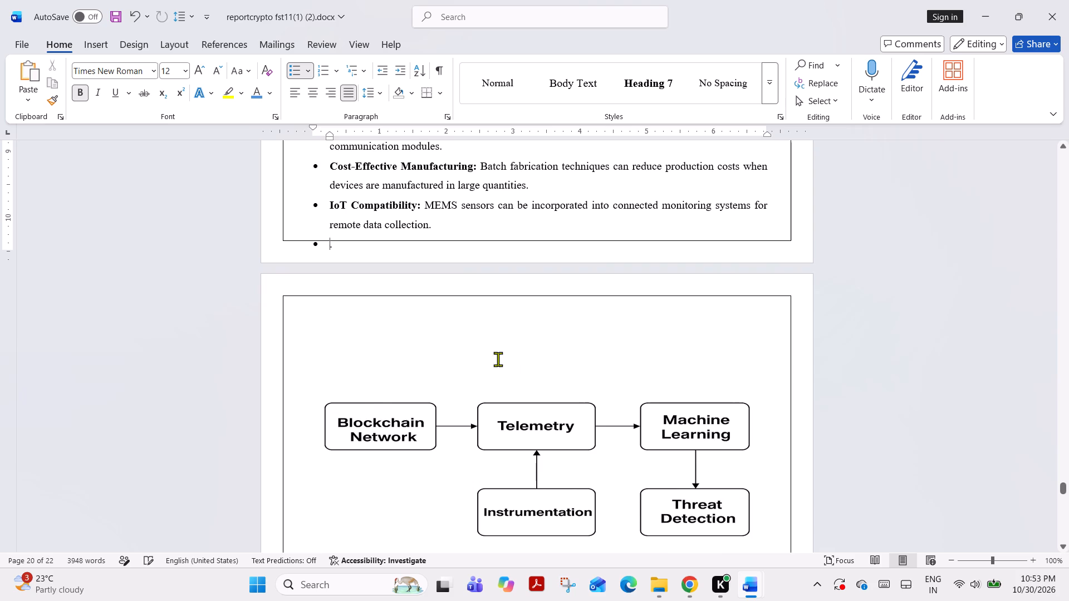
left_click(375, 244)
key("BackSpace")
key("BackSpace")
scroll(516, 325, "up", 2)
key("BackSpace")
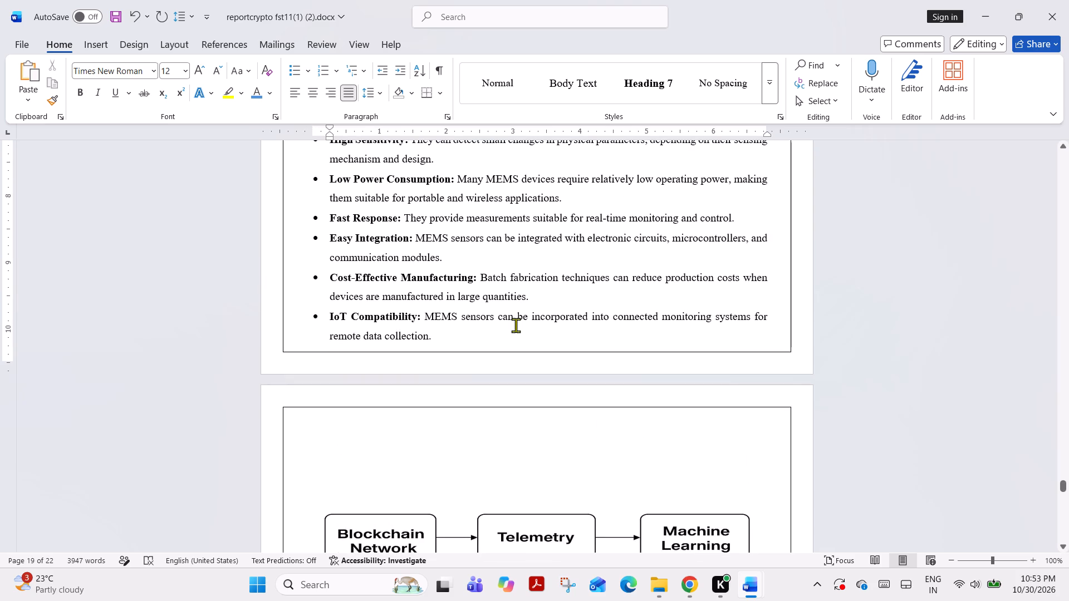
Delete the blockchain threat-detection diagram and its Fig 3.3.1 caption above section 3.4.
scroll(513, 324, "up", 4)
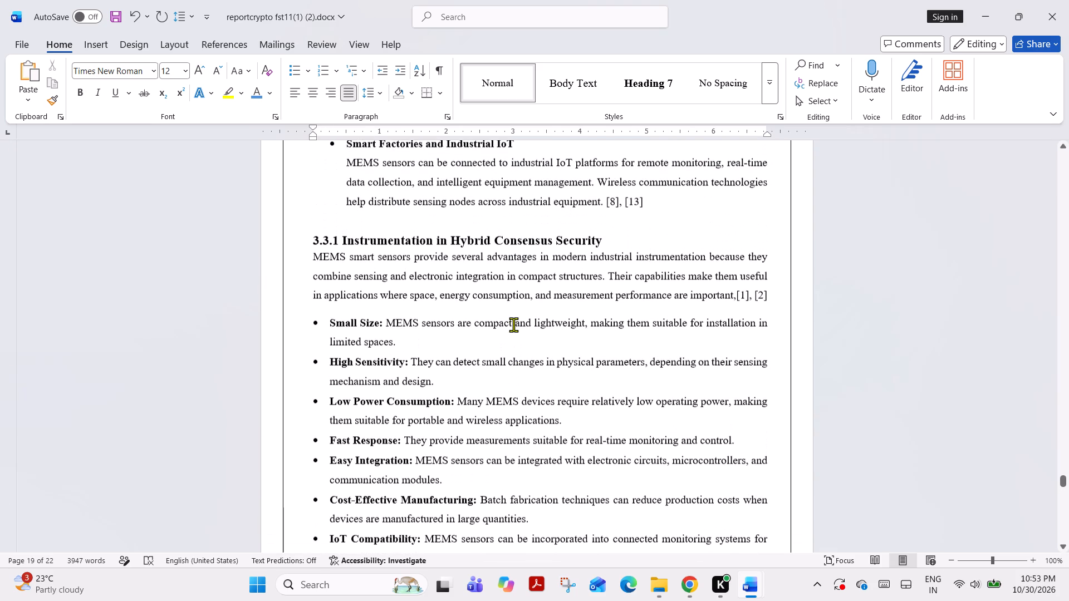
scroll(448, 374, "down", 1)
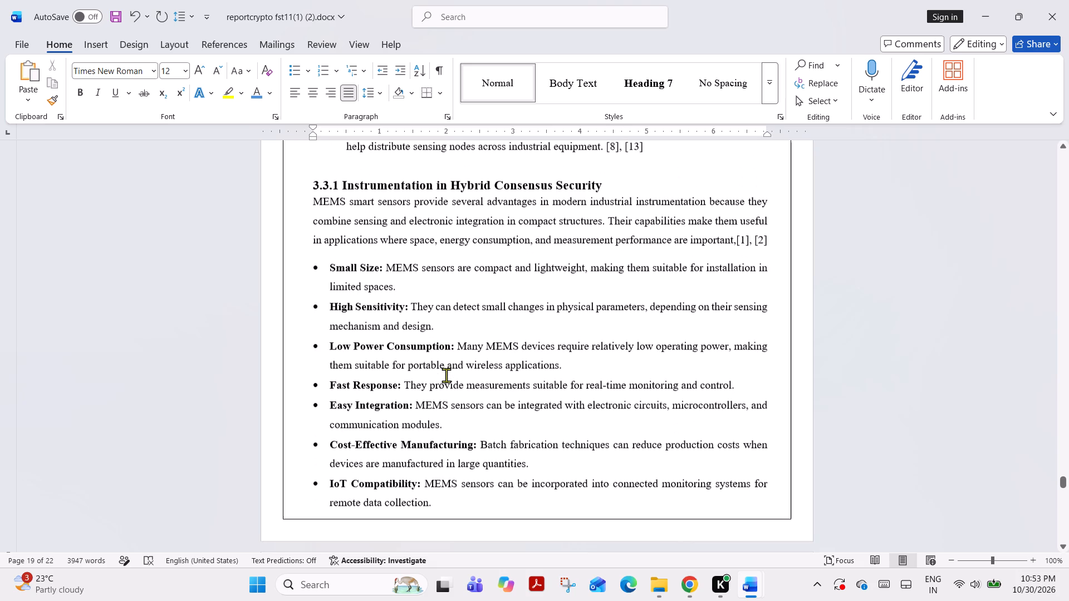
scroll(445, 376, "down", 4)
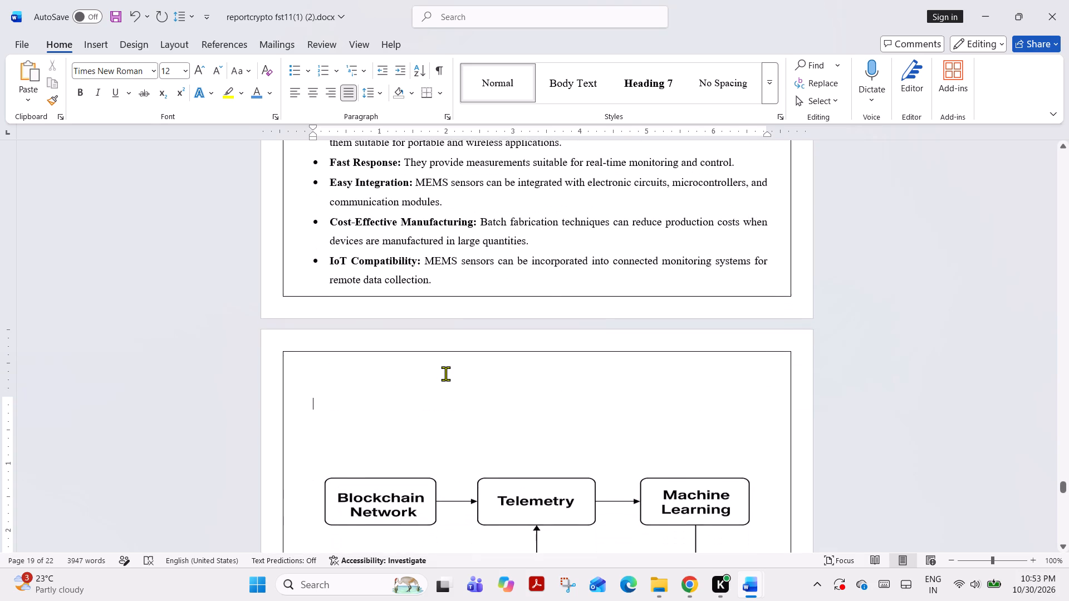
scroll(445, 373, "down", 2)
left_click(413, 351)
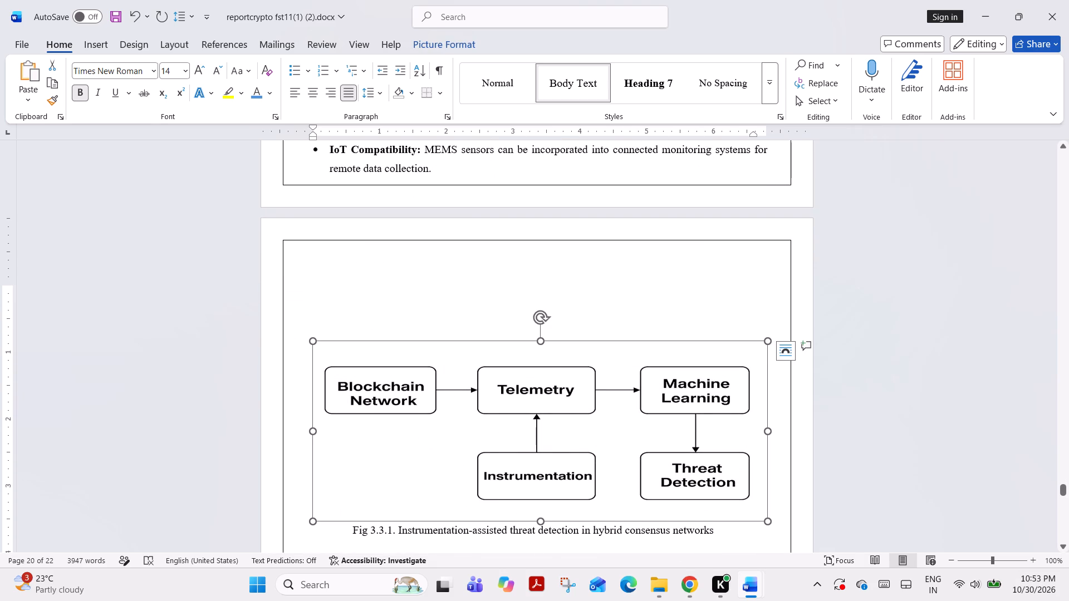
key("BackSpace")
left_click_drag(356, 363, 536, 374)
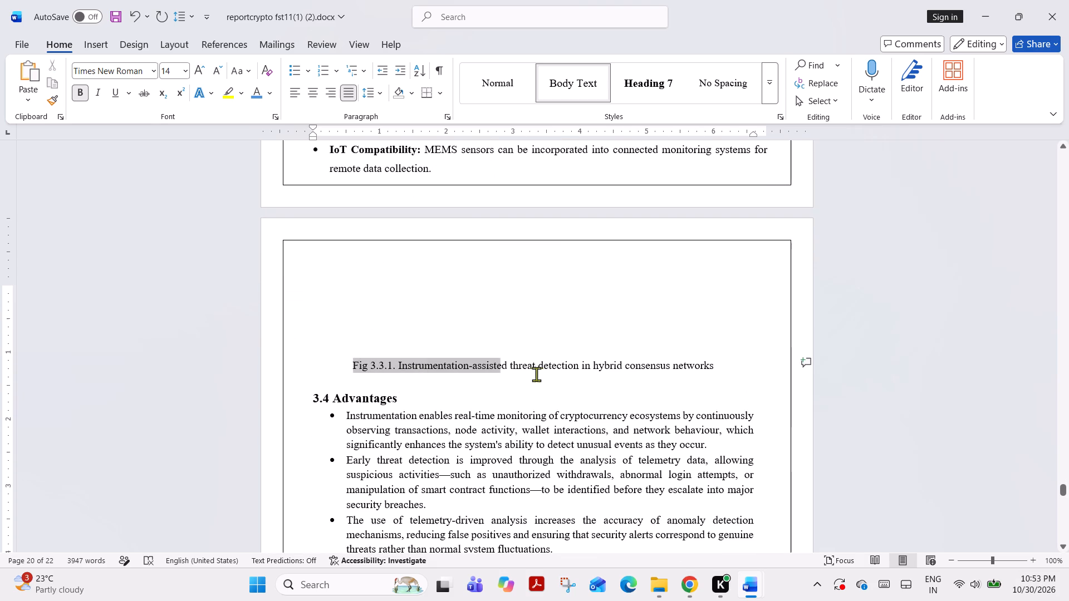
left_click_drag(536, 374, 618, 376)
key("BackSpace")
Delete section 3.4 Advantages with its five bullets and the blank lines above 3.5 Limitations, keeping the IoT Compatibility item's final period.
scroll(397, 379, "down", 3)
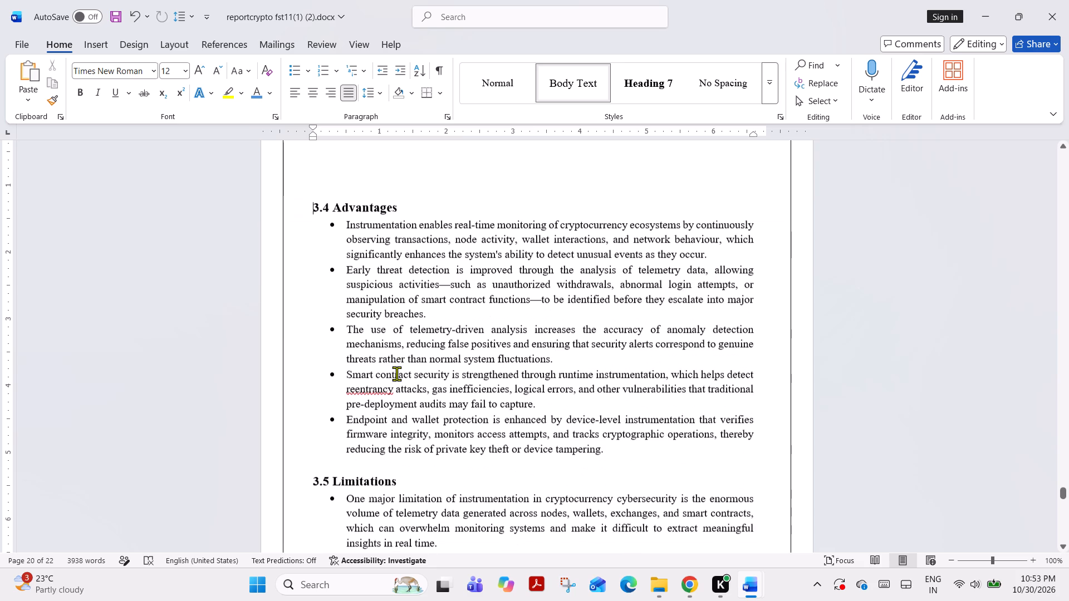
left_click_drag(313, 200, 561, 441)
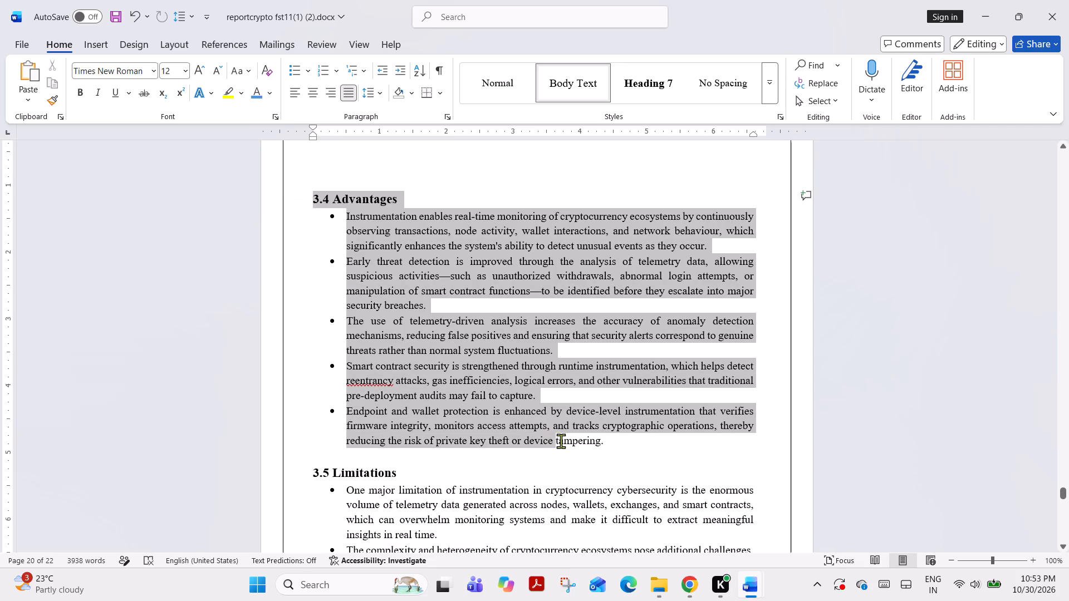
left_click_drag(561, 441, 603, 443)
key("BackSpace")
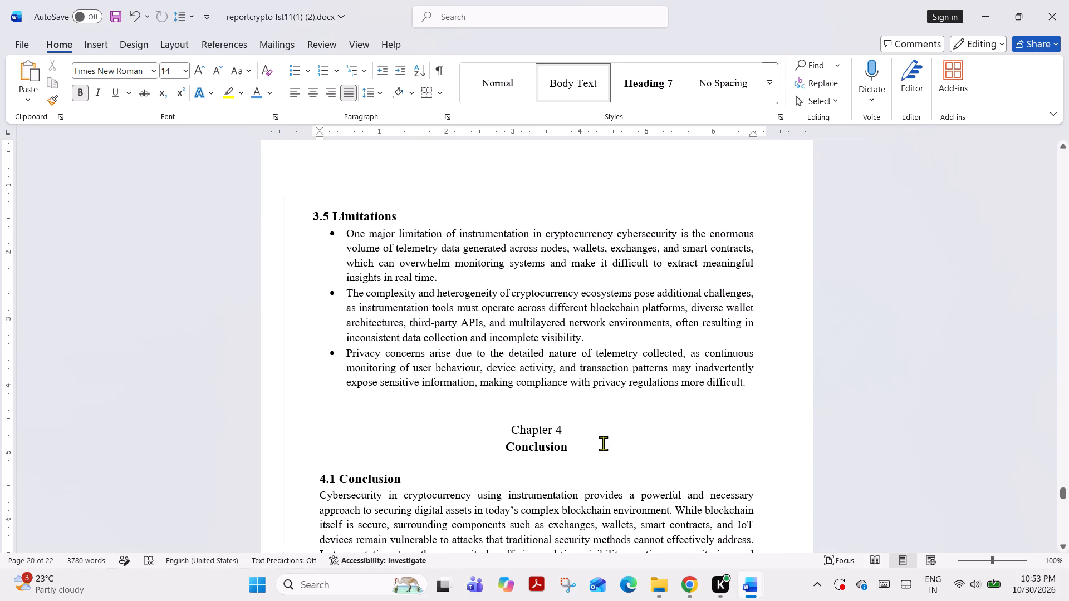
key("BackSpace")
key("BackSpace")
key("BackSpace")
key("BackSpace")
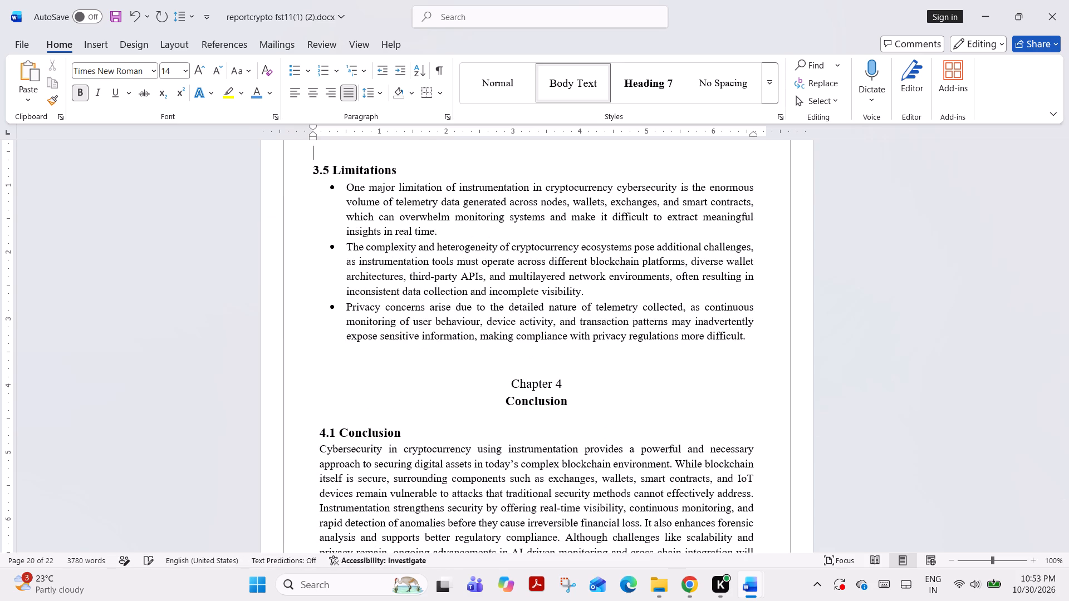
scroll(600, 452, "up", 3)
key("BackSpace")
key("BackSpace")
key("BackSpace")
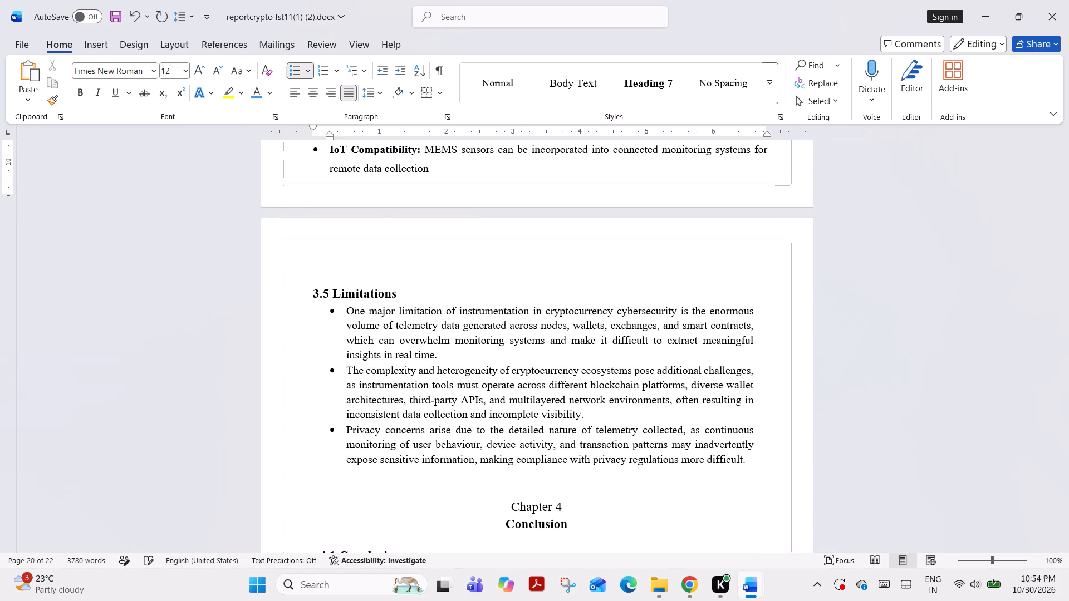
key("period")
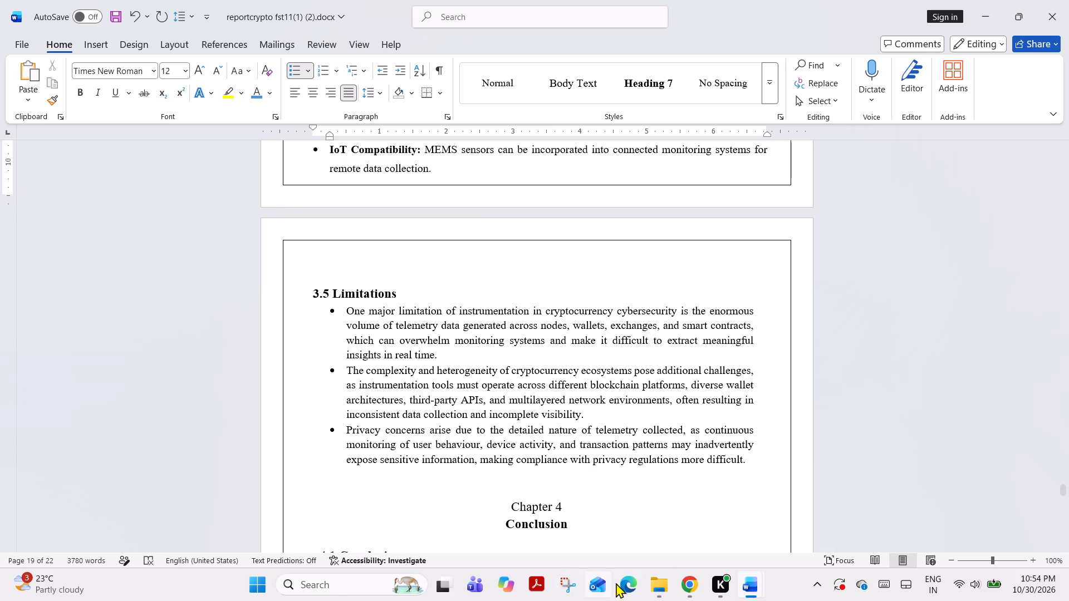
In the ChatGPT report, copy the body of 8. LIMITATIONS AND CHALLENGES from "Although MEMS technology" through the closing "These challenges indicate" paragraph.
left_click(700, 586)
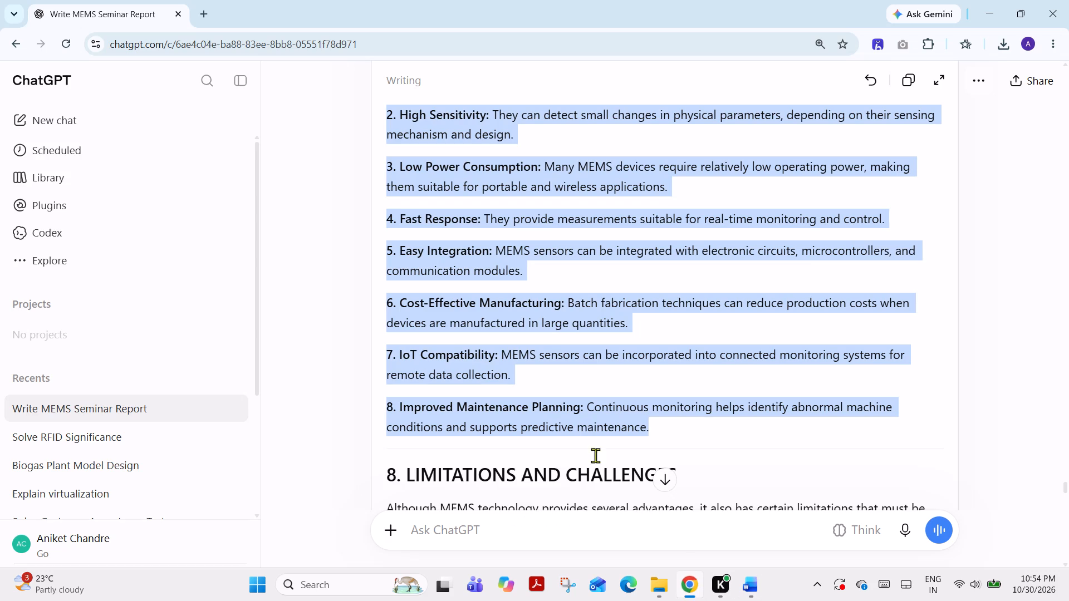
scroll(591, 421, "down", 3)
left_click(454, 360)
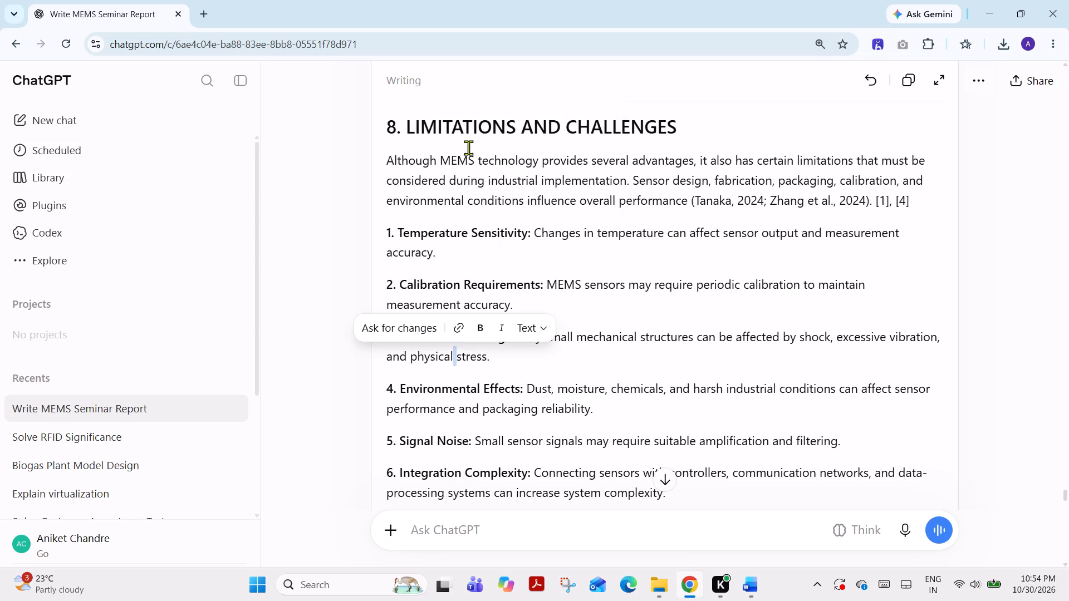
left_click_drag(386, 161, 601, 504)
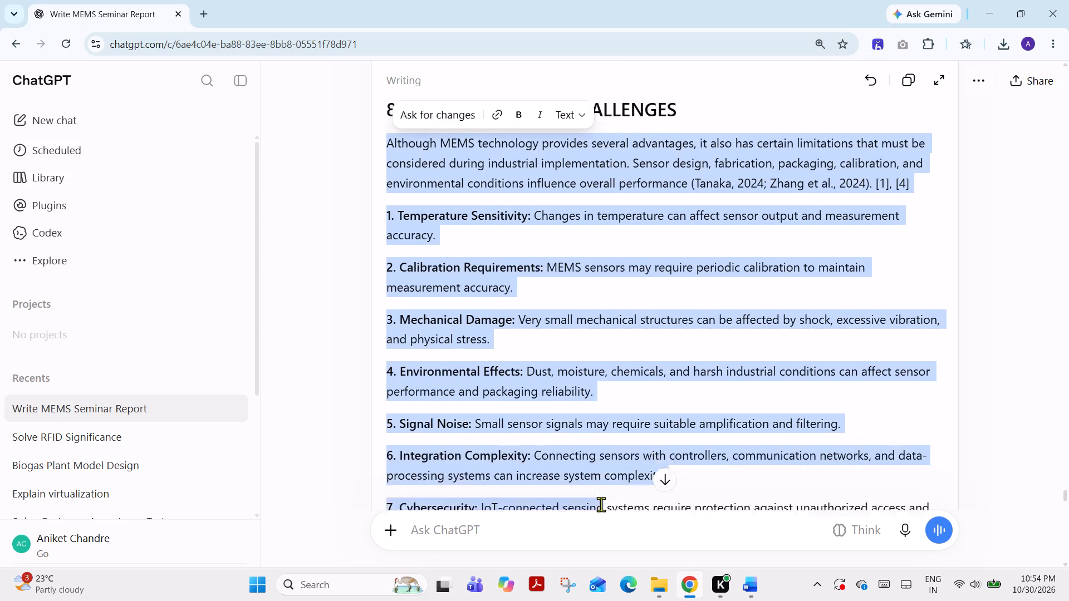
left_click_drag(601, 504, 678, 428)
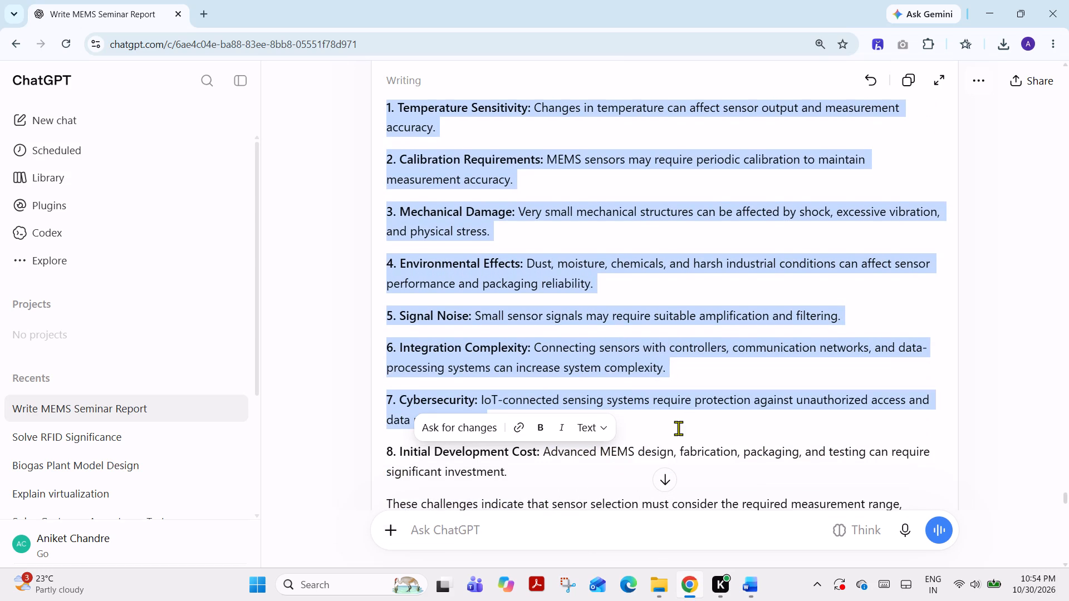
left_click_drag(678, 428, 728, 142)
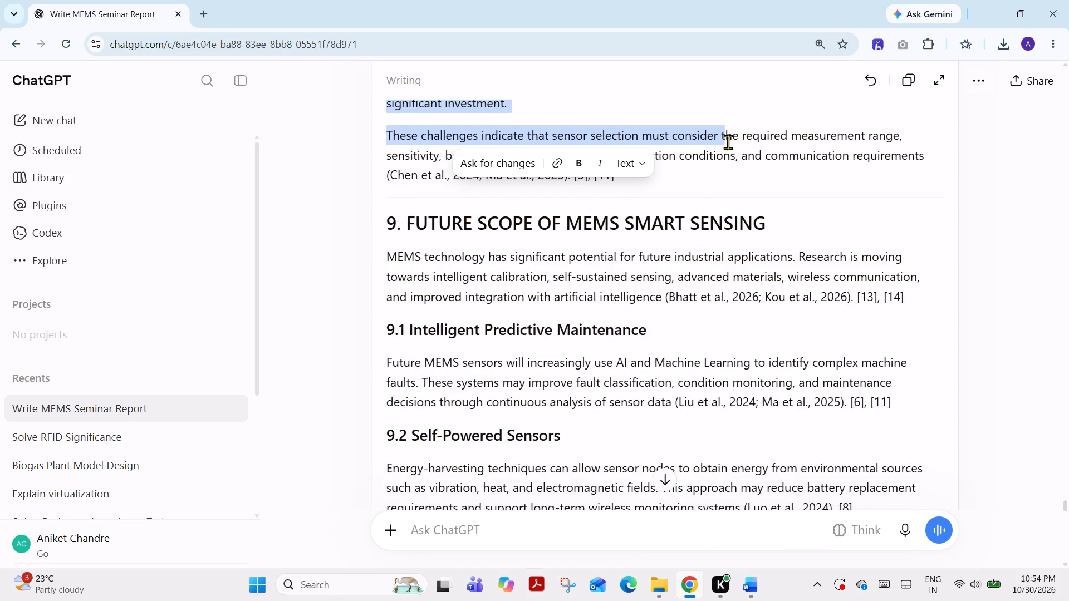
left_click_drag(728, 142, 734, 173)
key("ctrl+c")
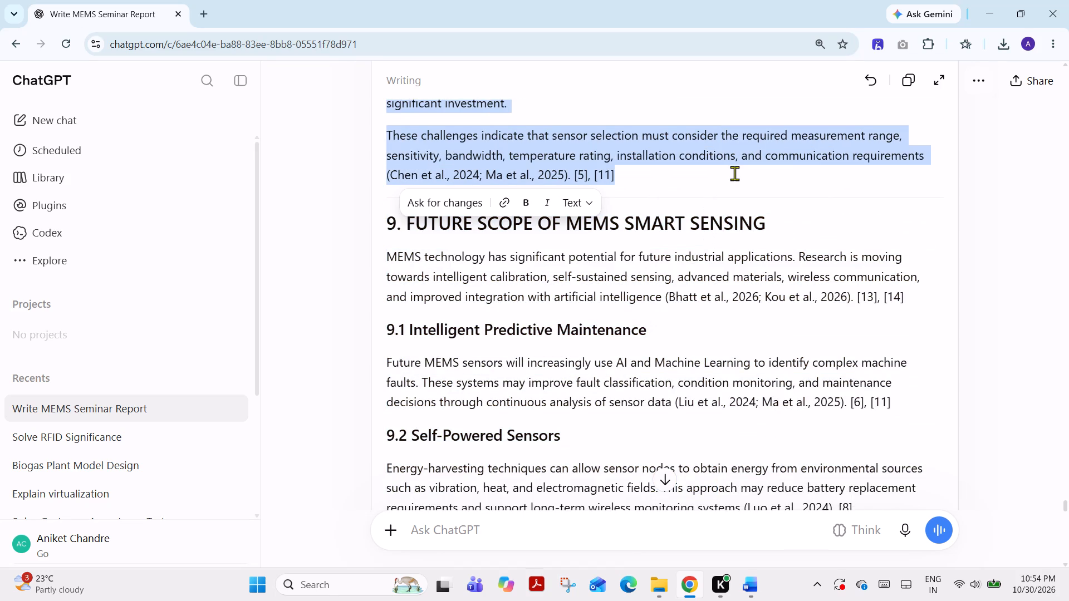
Paste the copied limitations text at the end of Document1, below the Improved Maintenance Planning bullet and a blank line.
left_click(758, 590)
left_click(793, 534)
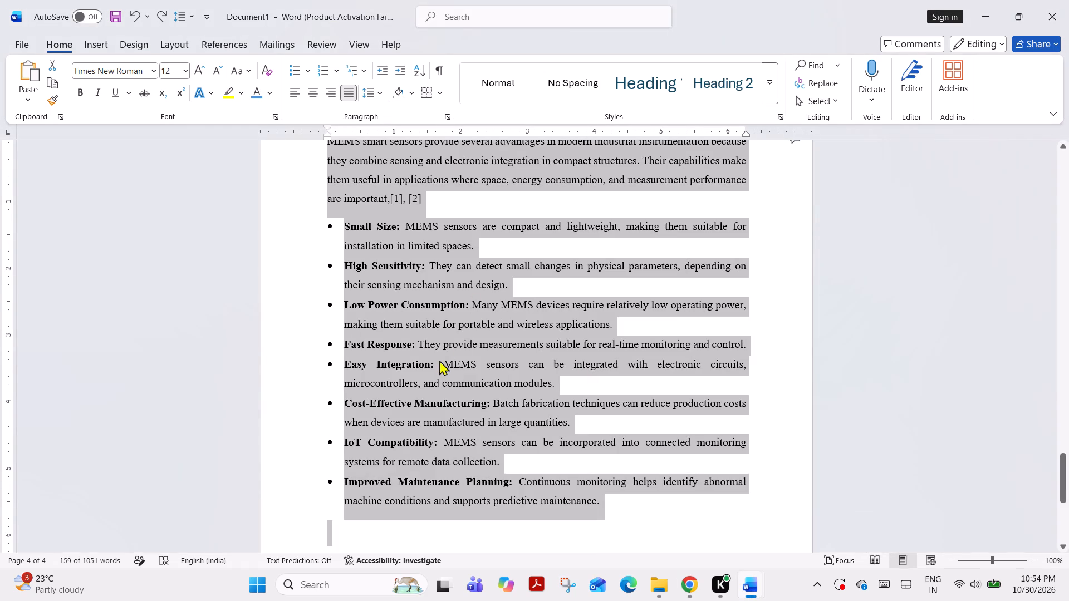
left_click(443, 362)
scroll(445, 361, "down", 9)
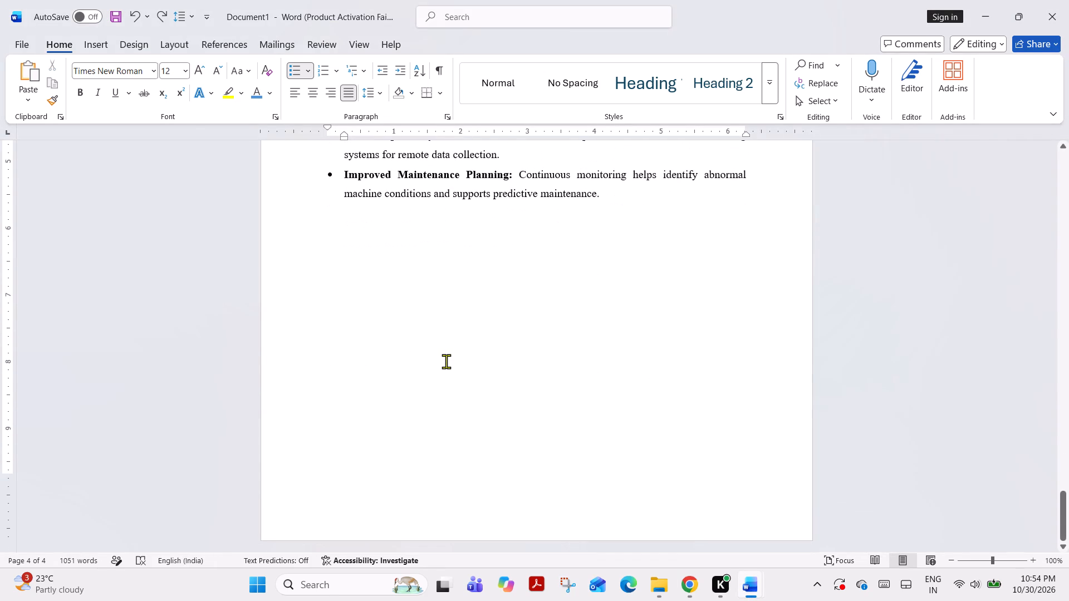
left_click(447, 487)
key("Return")
key("Return")
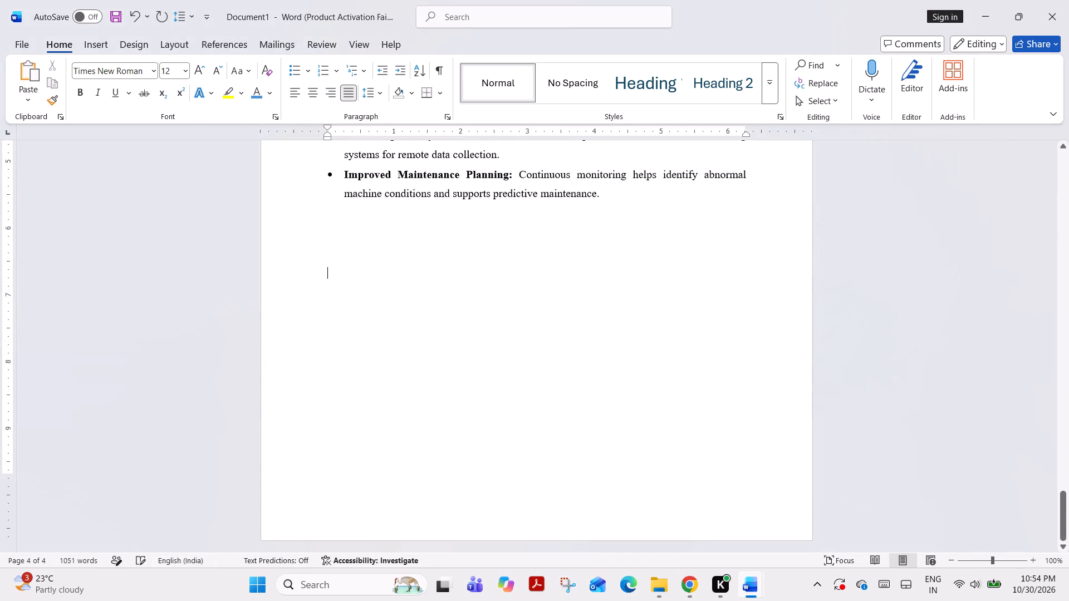
key("BackSpace")
key("ctrl+v")
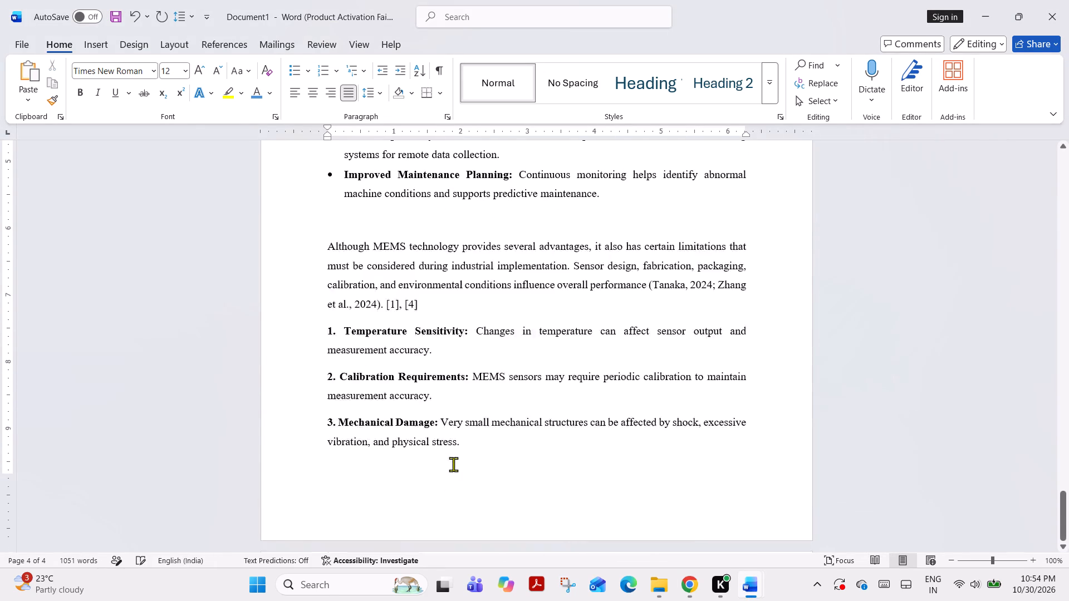
Delete the parenthesised author-year citation from the limitations introduction, keeping the period and the reference numbers [1], [4].
scroll(456, 454, "up", 8)
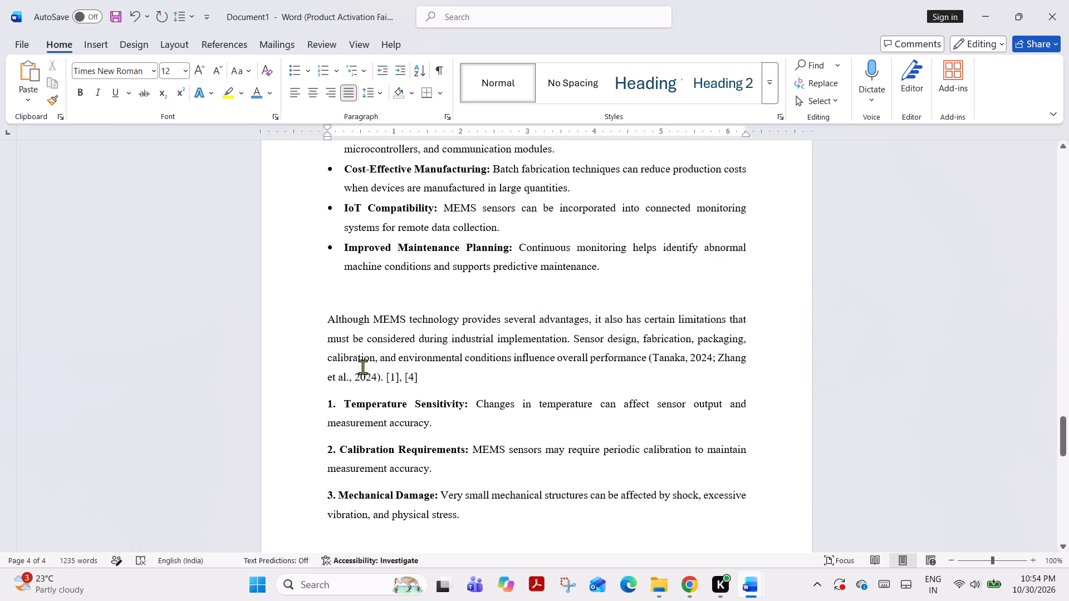
left_click_drag(649, 360, 660, 380)
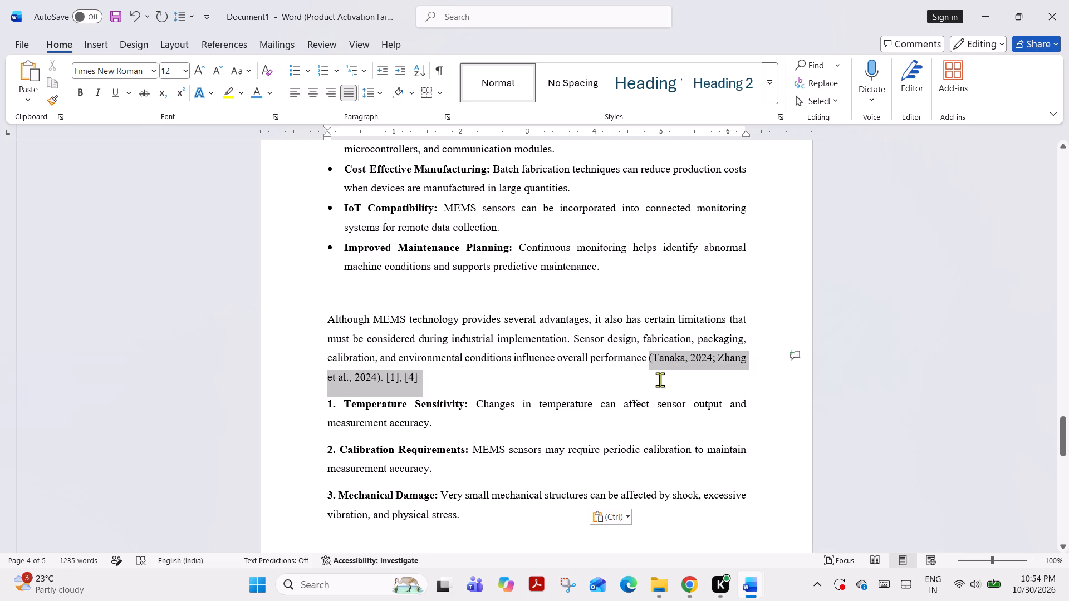
left_click_drag(660, 380, 380, 382)
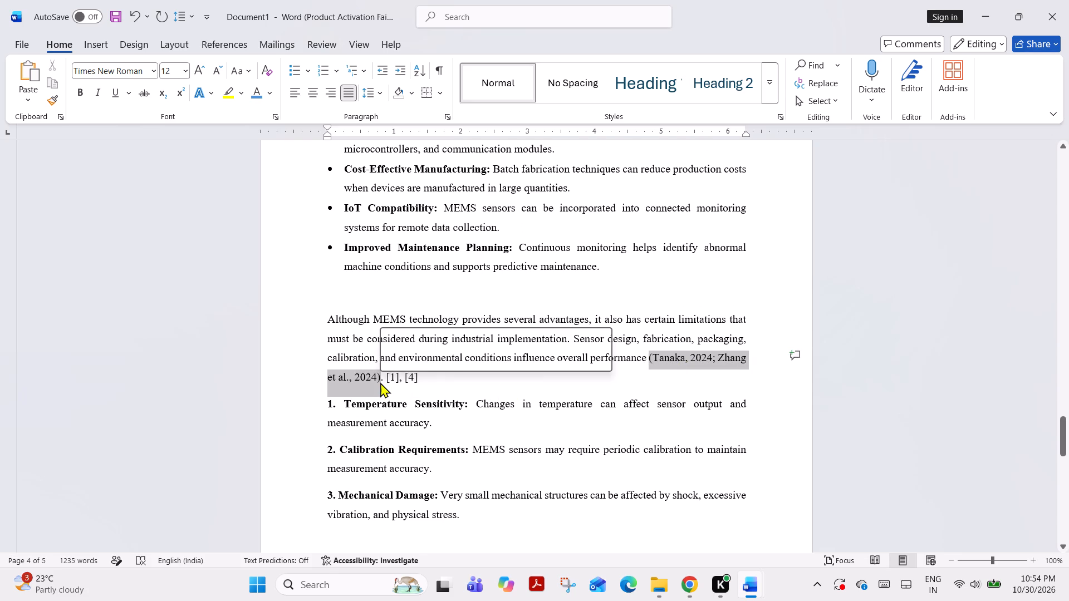
key("BackSpace")
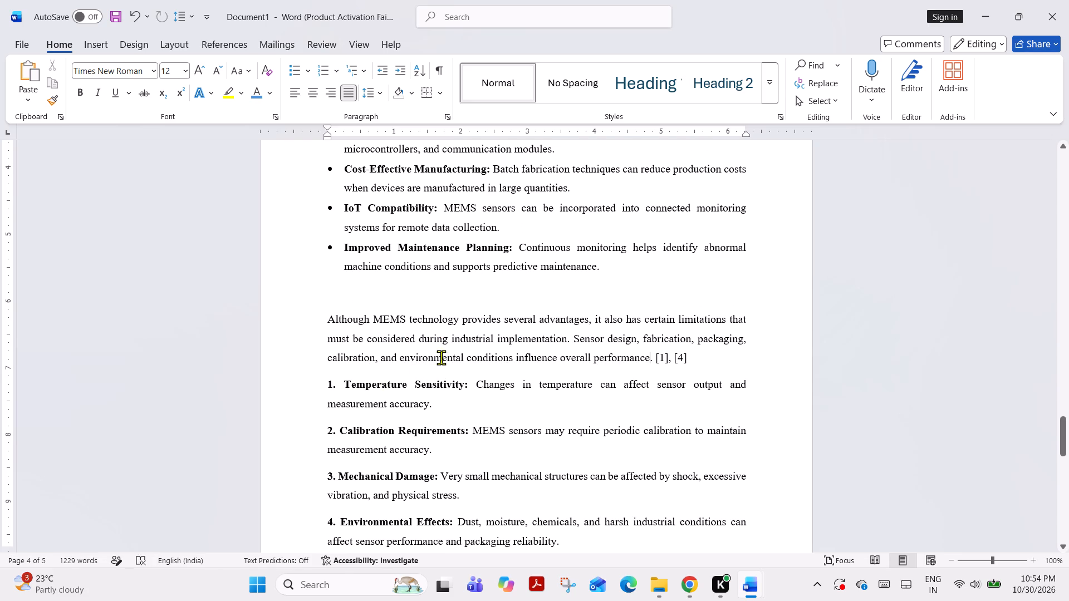
Remove the leading numbers from the Temperature Sensitivity and Calibration Requirements items.
left_click(342, 388)
left_click_drag(346, 385, 332, 386)
key("BackSpace")
key("BackSpace")
left_click_drag(334, 431, 308, 431)
key("BackSpace")
left_click_drag(333, 431, 307, 431)
key("BackSpace")
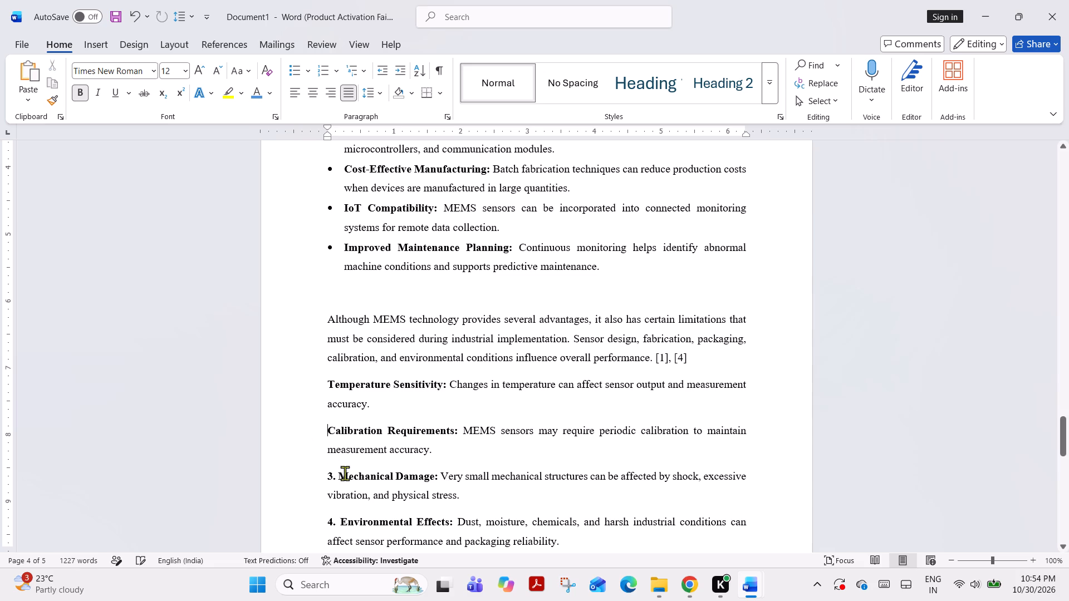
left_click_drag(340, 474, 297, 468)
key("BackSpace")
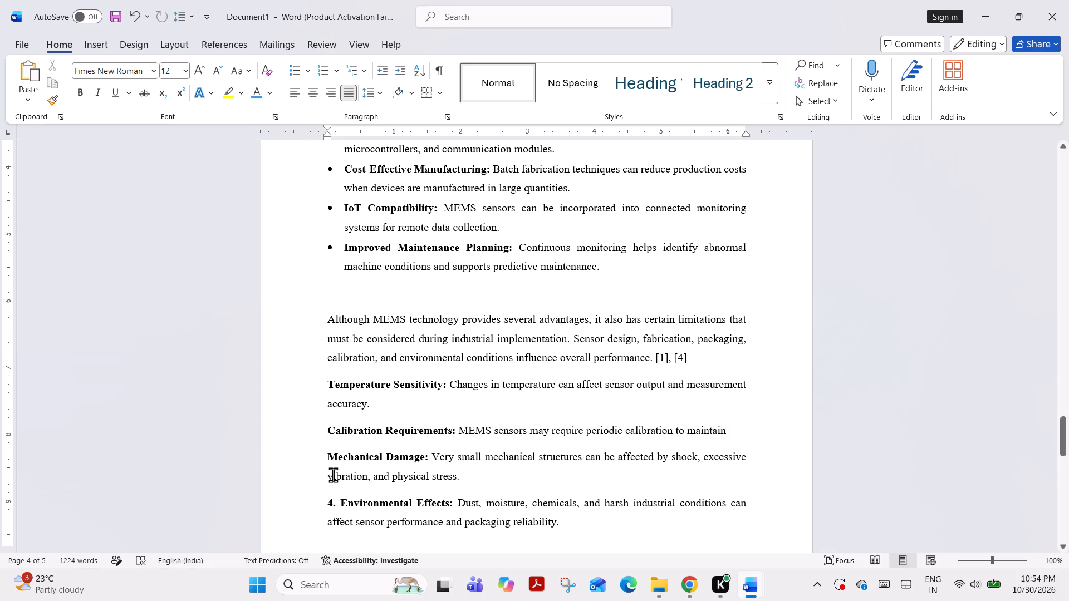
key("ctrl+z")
Remove the leading numbers from the Mechanical Damage and Environmental Effects items.
left_click(334, 474)
left_click_drag(334, 474, 324, 474)
key("BackSpace")
left_click_drag(336, 520, 313, 523)
key("BackSpace")
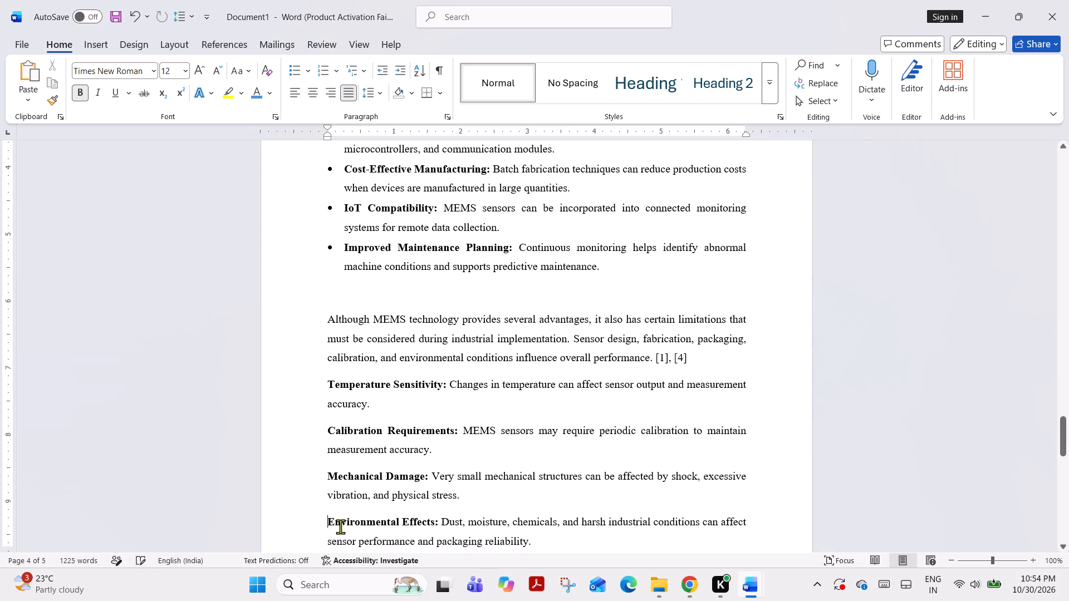
Remove the leading numbers from the Signal Noise, Integration Complexity, Cybersecurity and Initial Development Cost items.
scroll(342, 524, "down", 3)
scroll(345, 401, "down", 2)
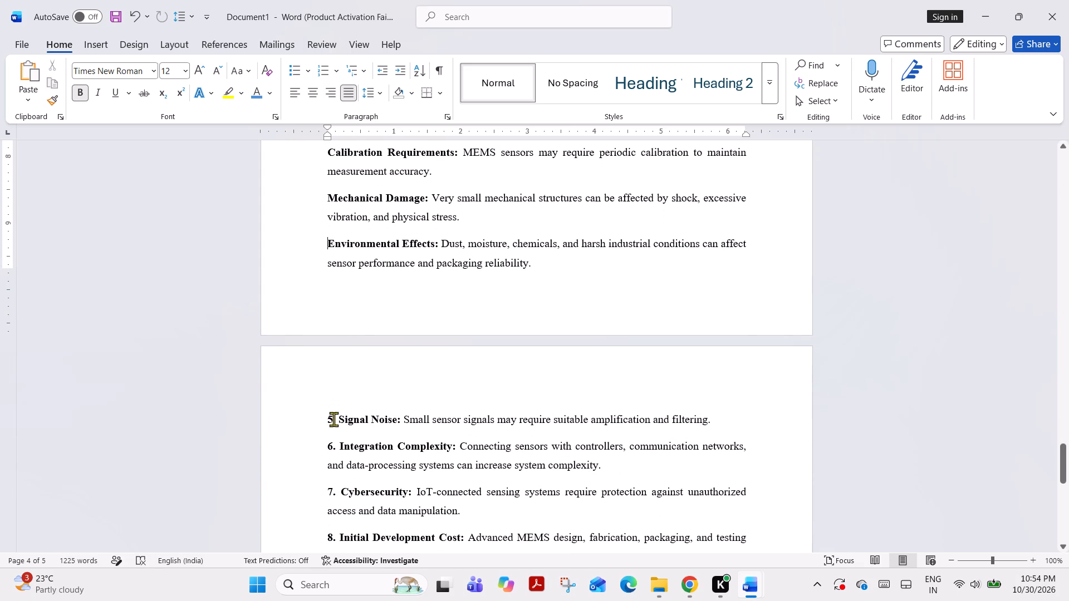
left_click(344, 425)
left_click_drag(335, 425, 318, 424)
key("BackSpace")
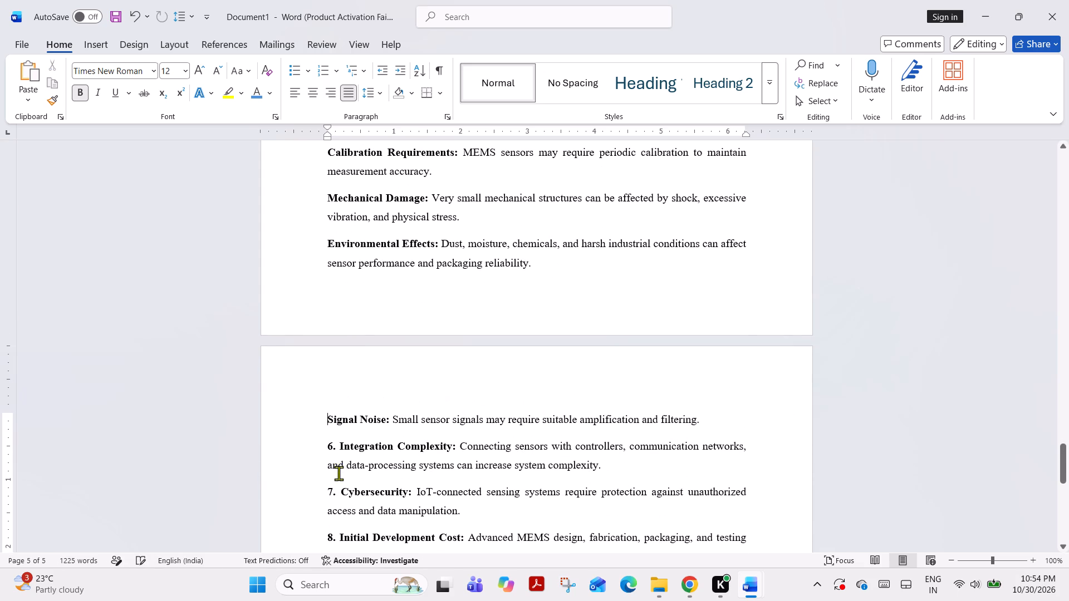
left_click_drag(336, 450, 264, 440)
key("BackSpace")
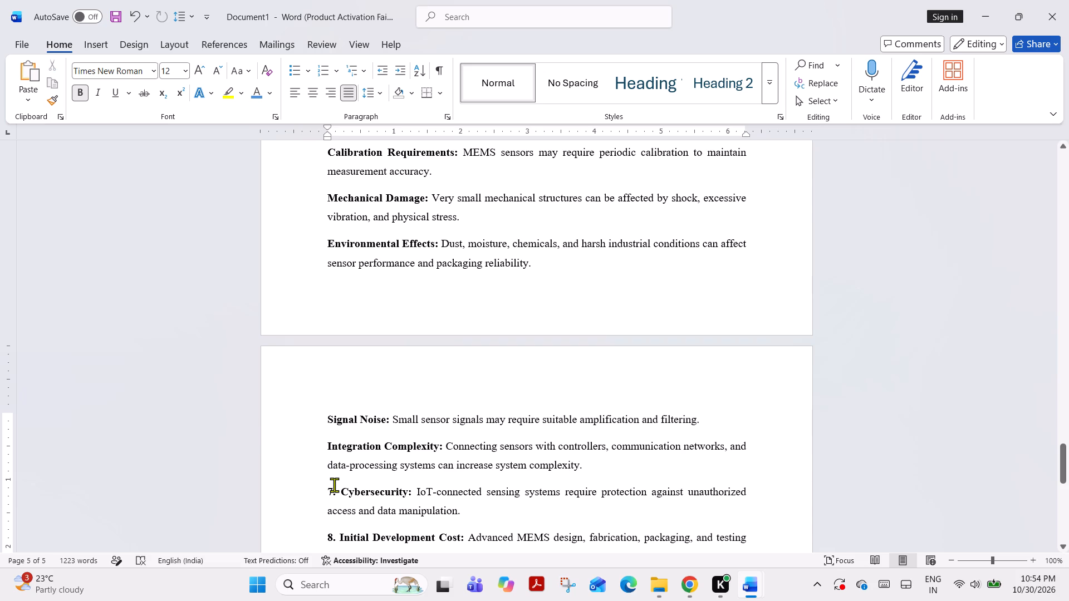
left_click_drag(334, 485, 307, 485)
key("BackSpace")
left_click_drag(335, 490, 307, 490)
key("BackSpace")
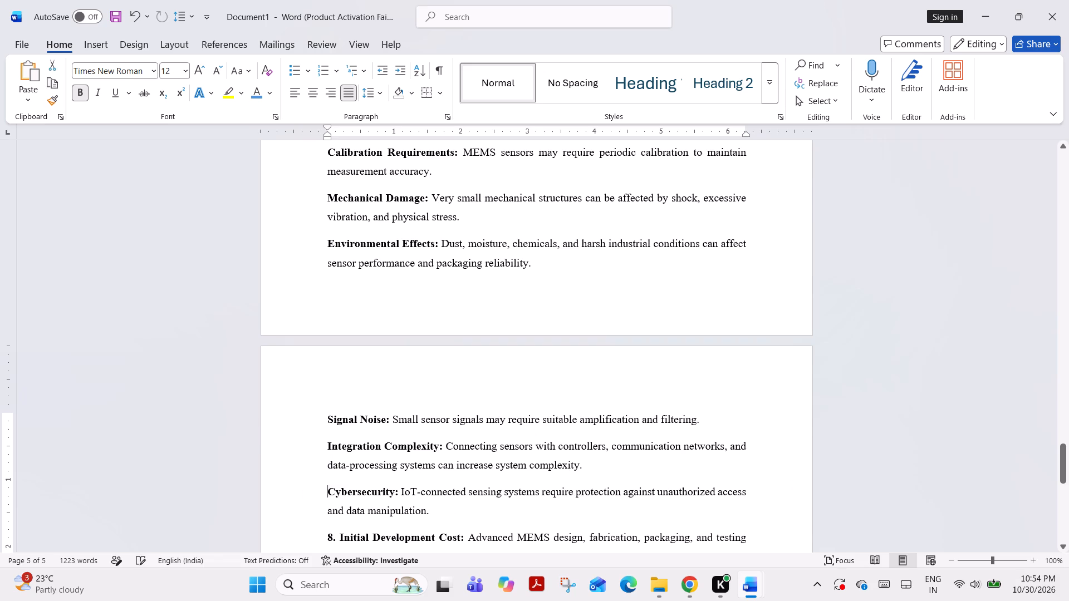
left_click_drag(338, 534, 268, 525)
key("BackSpace")
left_click(327, 537)
left_click_drag(336, 536, 311, 533)
key("BackSpace")
Apply a line spacing setting to the whole limitations text, from its introduction through the closing "These challenges indicate" paragraph.
scroll(349, 549, "down", 3)
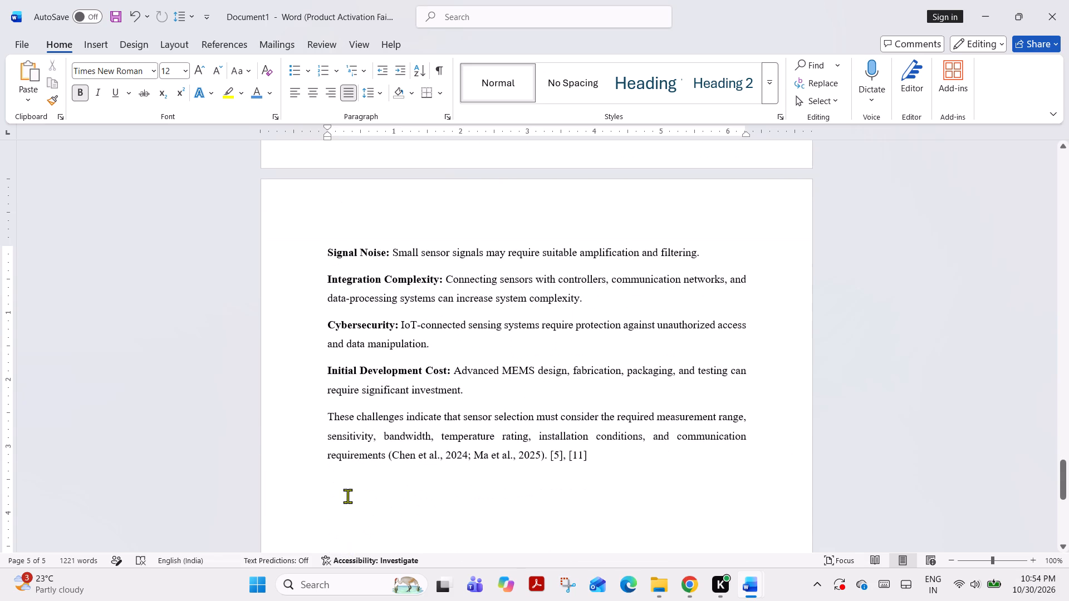
scroll(407, 427, "up", 10)
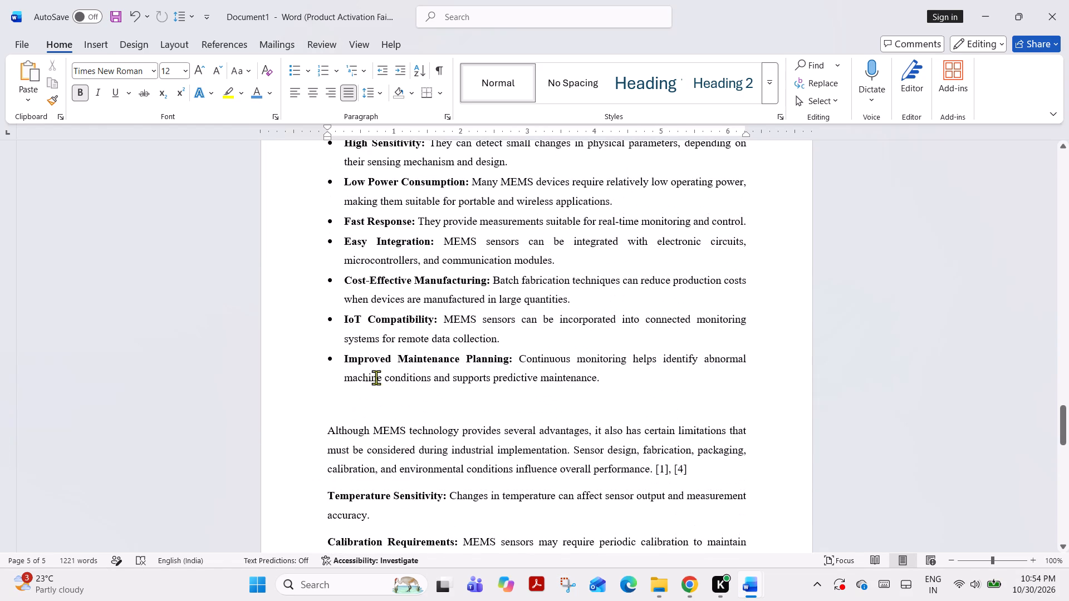
left_click_drag(326, 439, 568, 476)
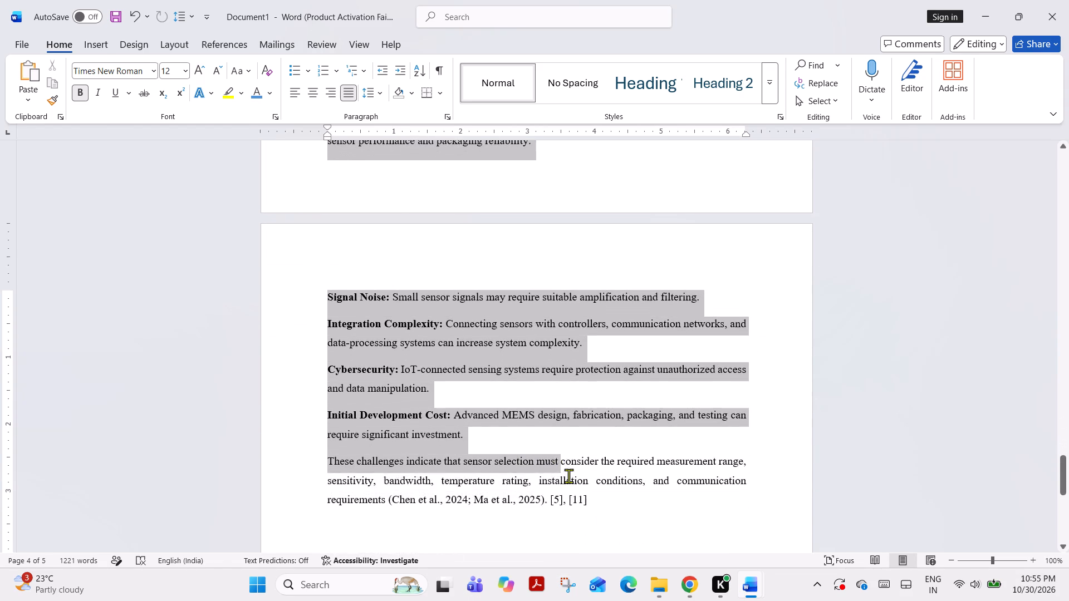
left_click_drag(568, 476, 607, 523)
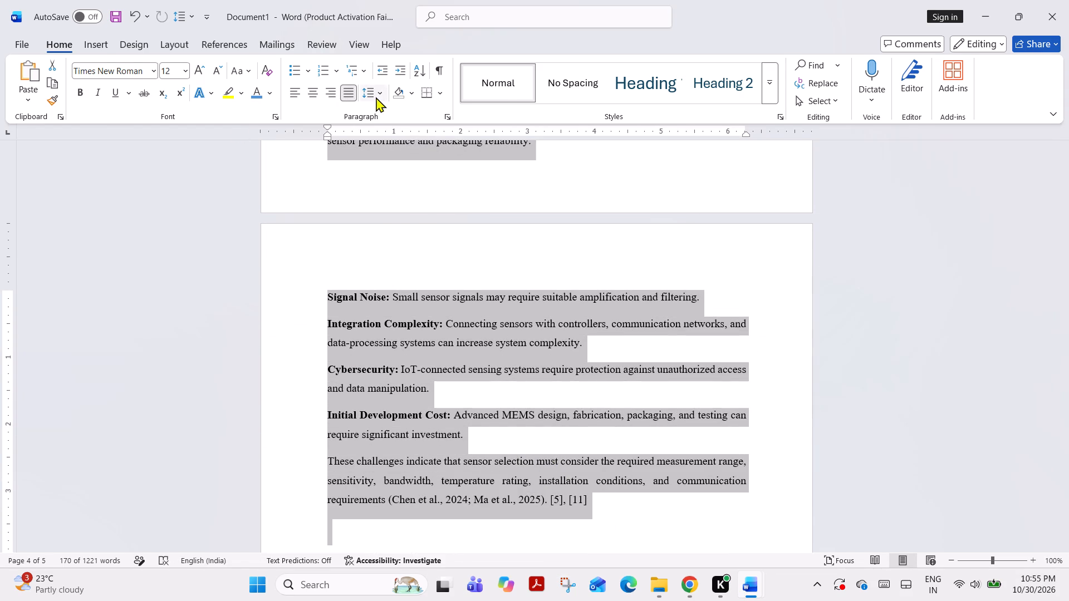
left_click(376, 96)
left_click(407, 149)
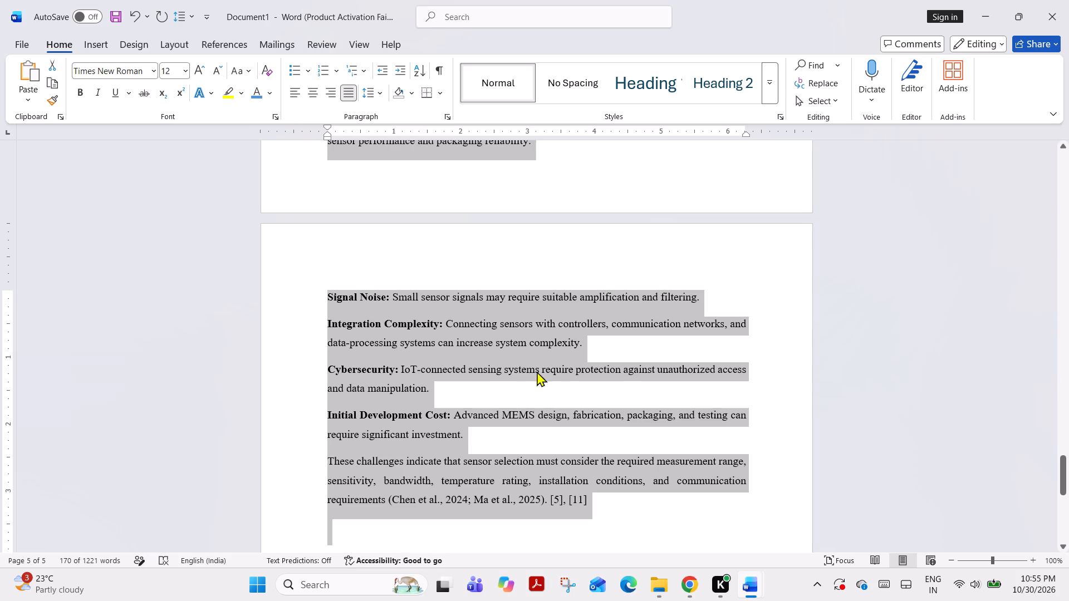
scroll(455, 324, "up", 3)
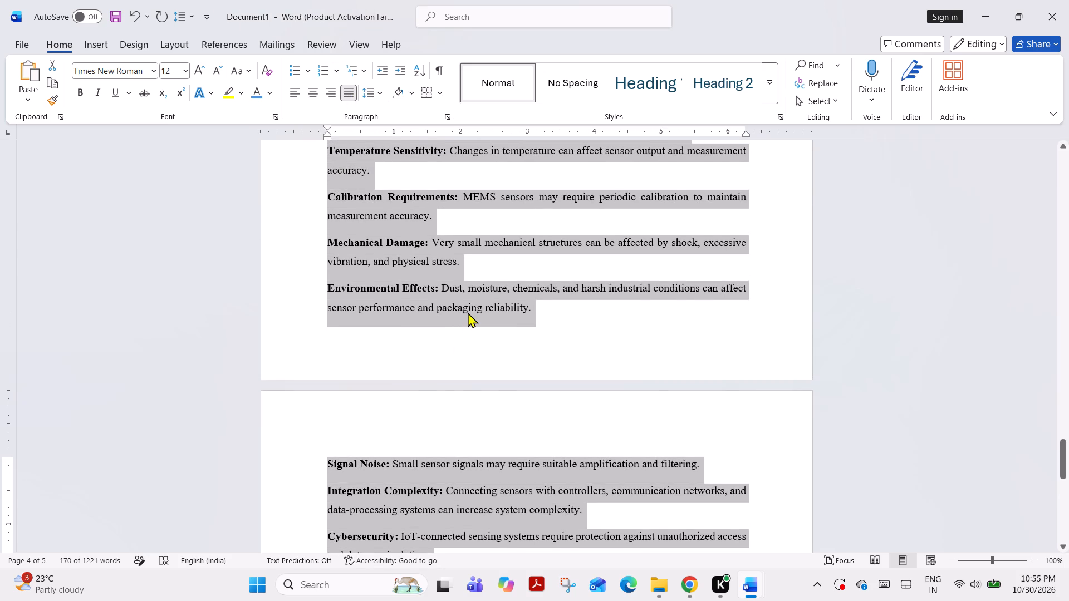
Copy the limitations text from Document1 and paste it over the cryptocurrency bullets under 3.5 Limitations in the reportcrypto document.
key("ctrl+c")
left_click(738, 583)
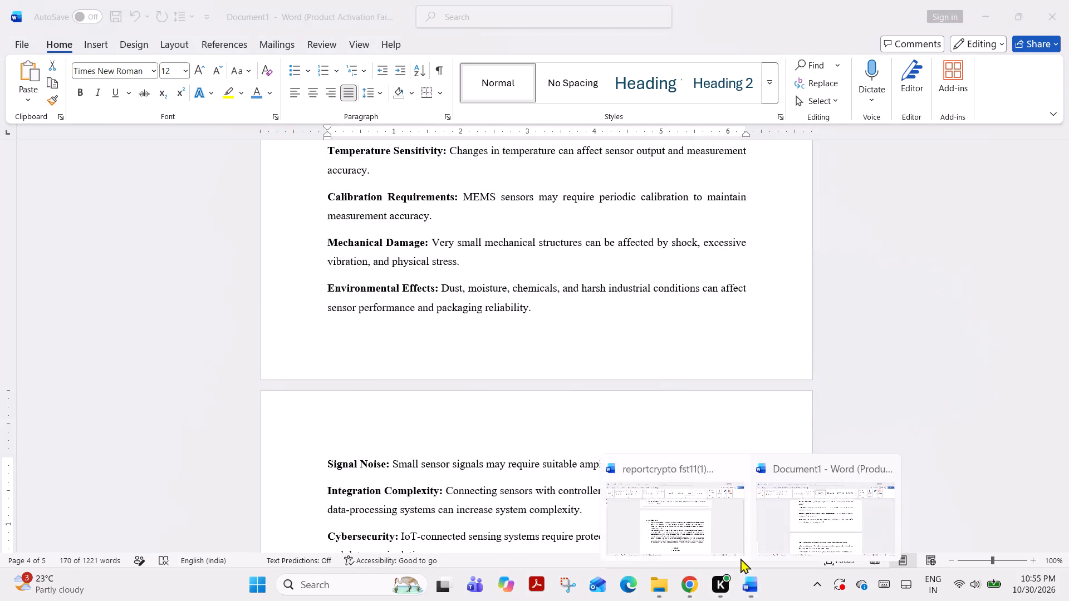
left_click(720, 545)
left_click_drag(316, 312, 501, 452)
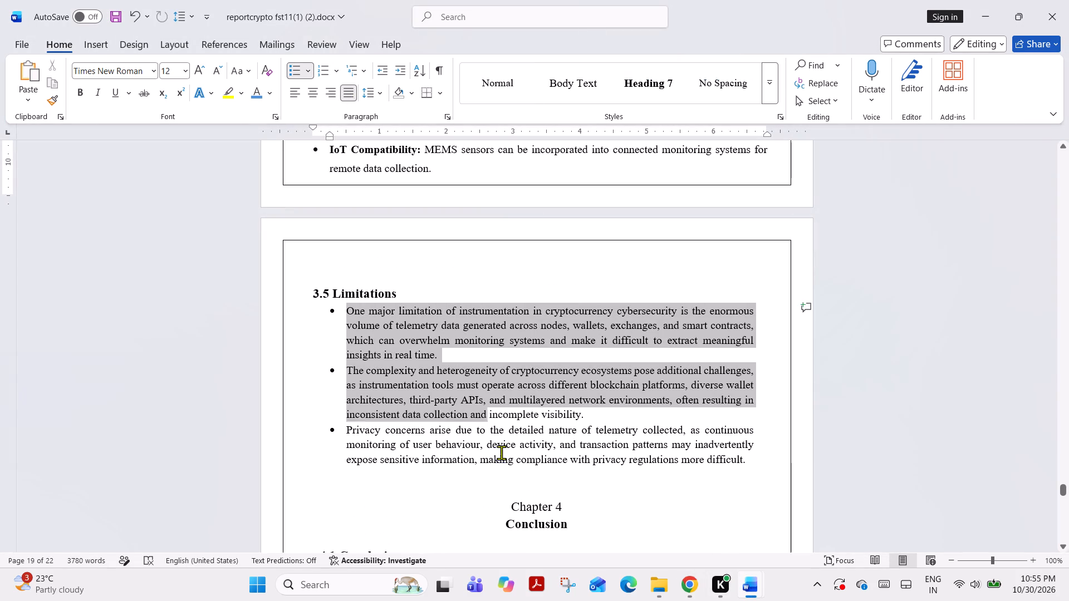
left_click_drag(501, 452, 734, 483)
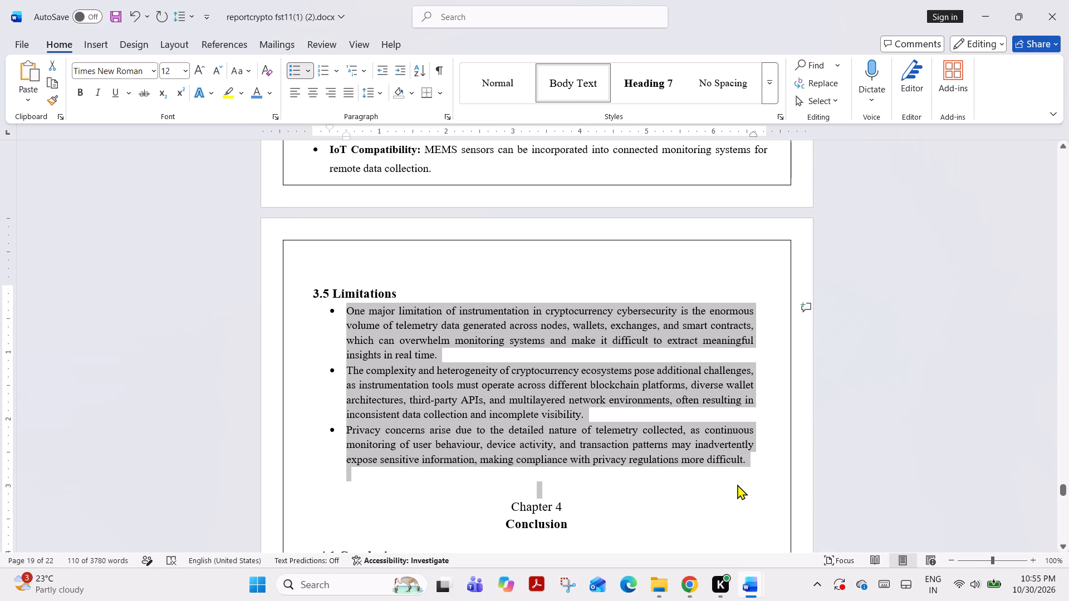
key("ctrl+v")
scroll(724, 486, "up", 5)
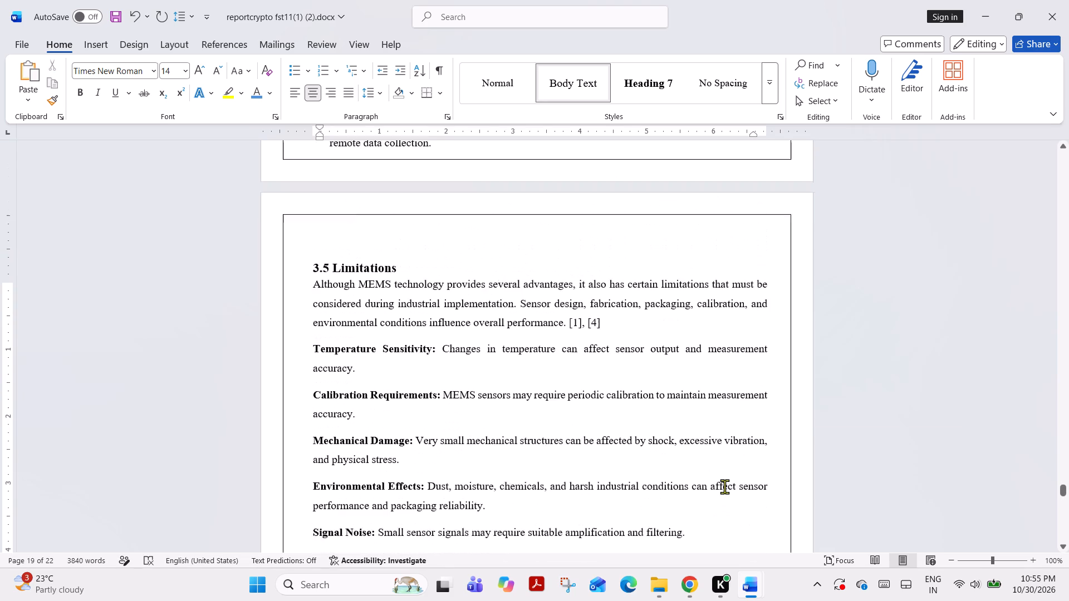
Insert blank lines before the Chapter 4 Conclusion heading so that the chapter starts at the top of a new page.
scroll(724, 486, "down", 8)
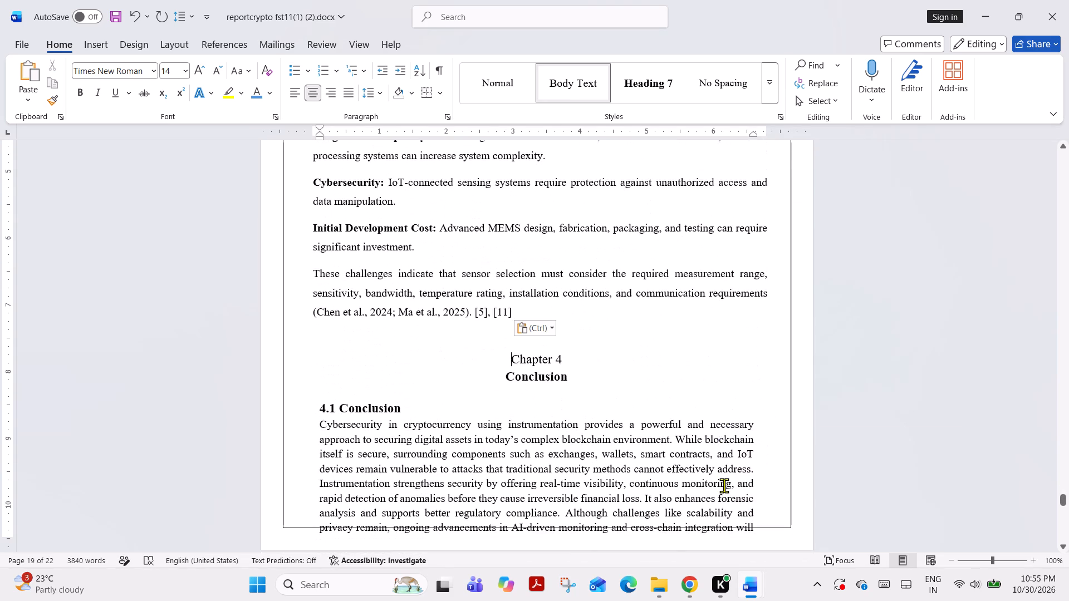
key("Return")
key("Return")
key("Return")
key("Return")
key("Return")
key("Return")
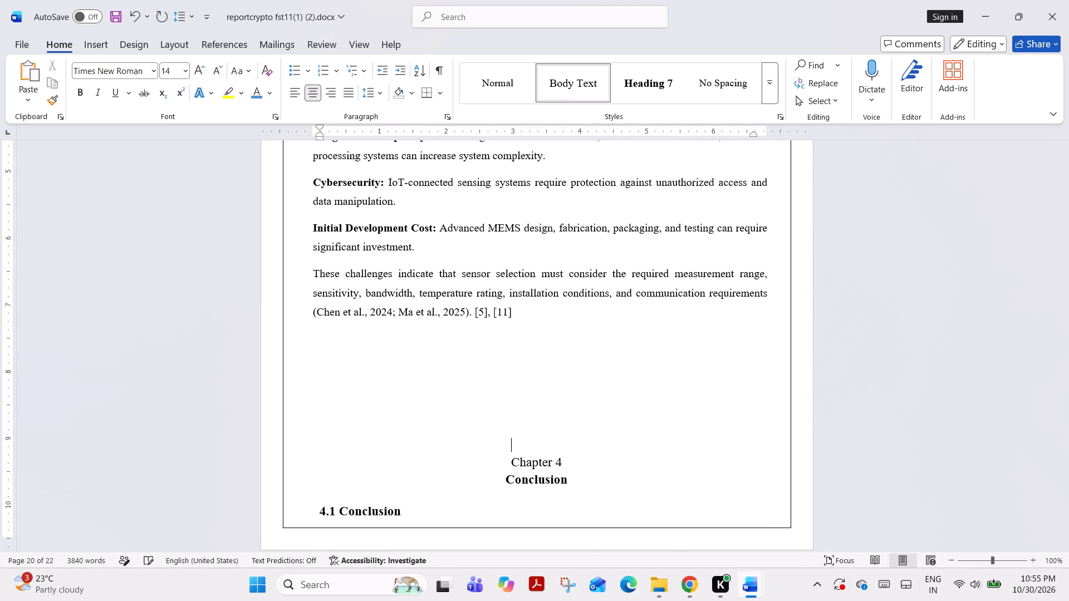
key("Return")
scroll(724, 485, "down", 2)
key("Return")
key("Return")
key("Return")
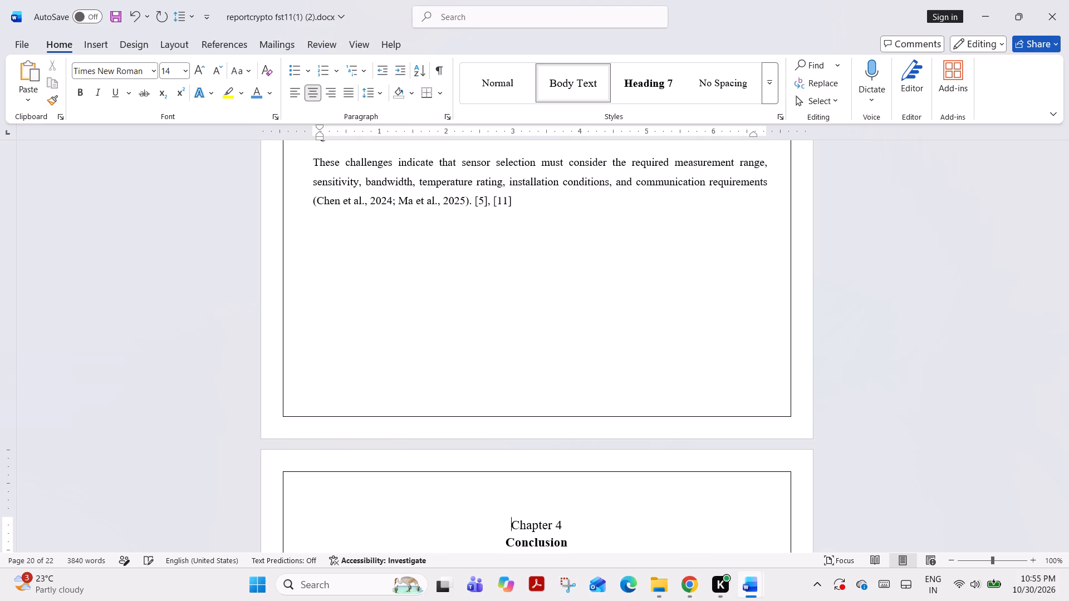
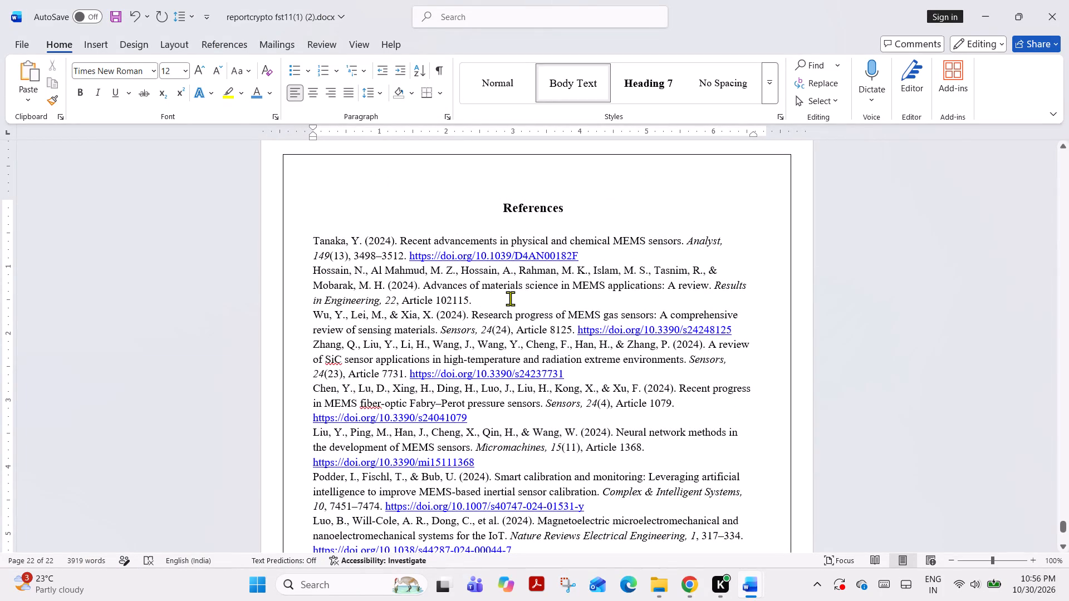
Insert a blank line after each of the first four references: Tanaka, Hossain, Wu and Zhang.
left_click(660, 254)
key("Return")
left_click(596, 314)
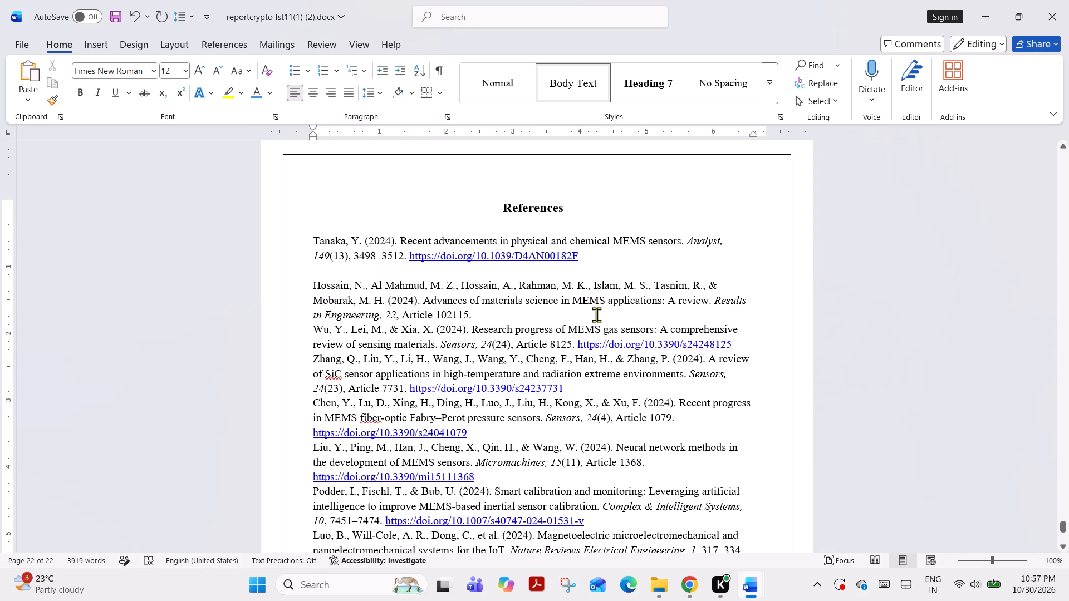
key("Return")
left_click(751, 363)
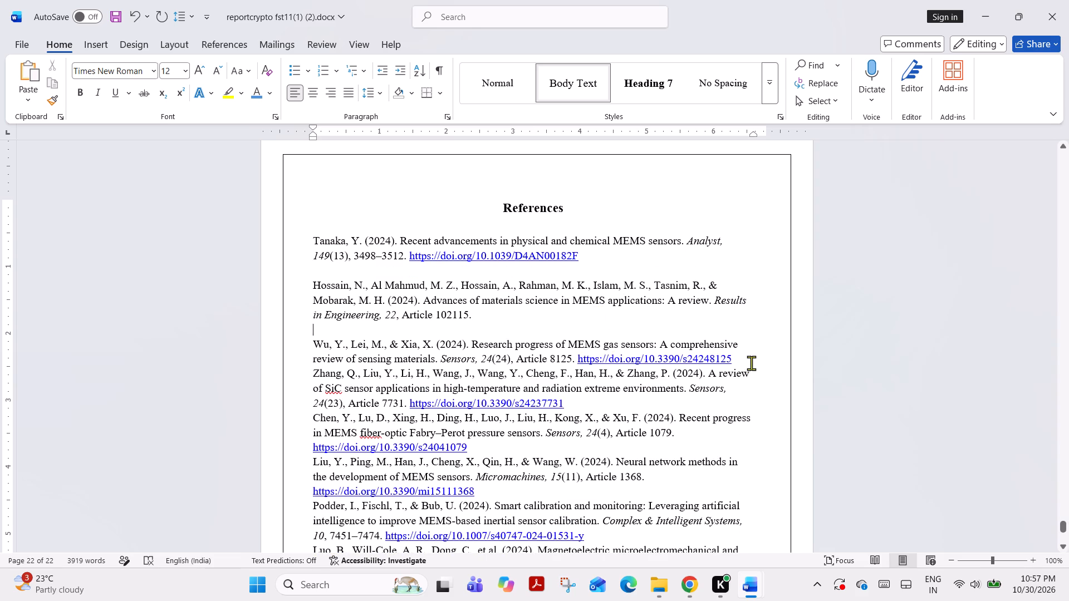
key("Return")
left_click(700, 419)
key("Return")
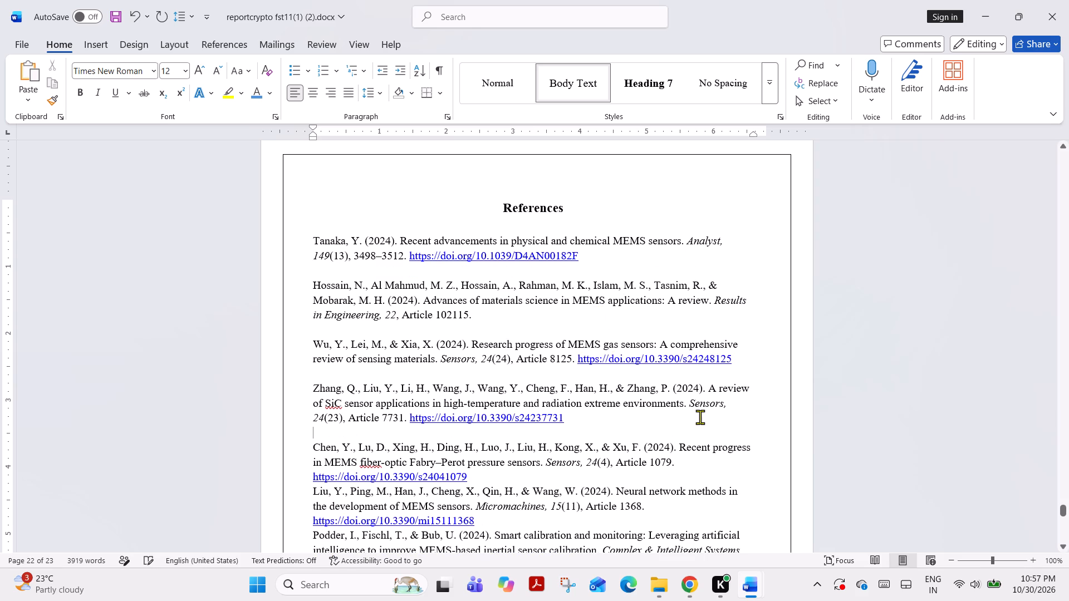
Insert a blank line after each of the Chen, Liu (Neural network methods) and Podder references.
scroll(660, 379, "down", 2)
left_click(654, 377)
left_click(648, 363)
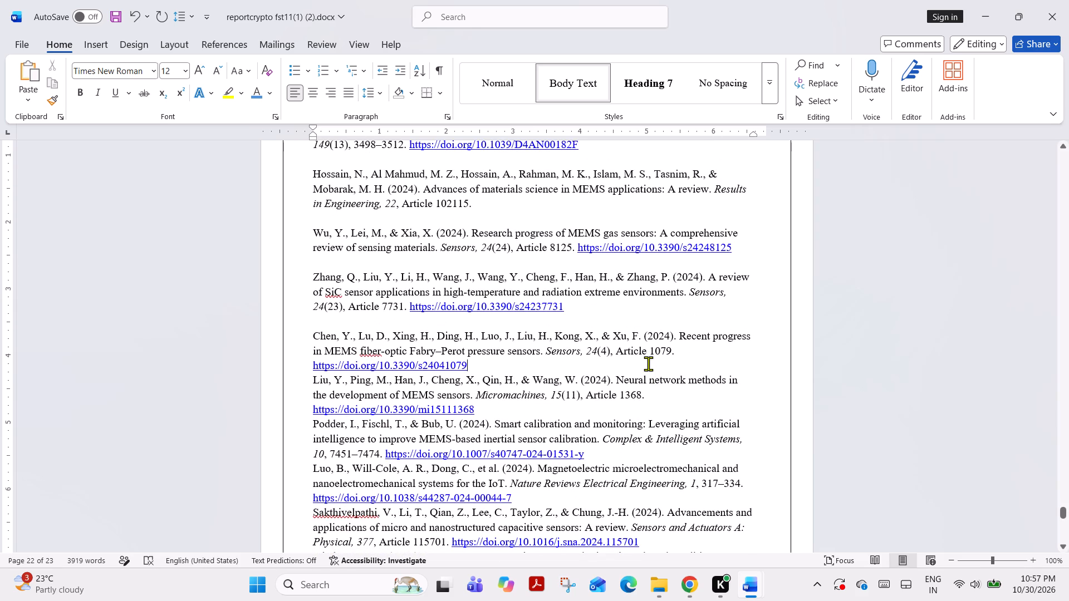
key("Return")
left_click(634, 425)
key("Return")
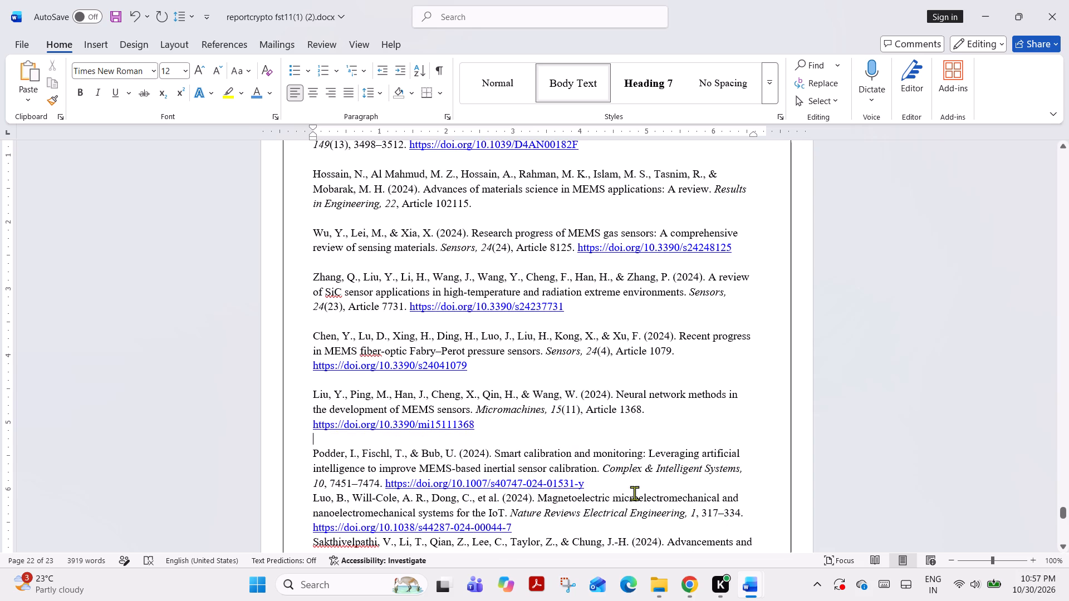
left_click(630, 477)
key("Return")
Insert a blank line after each of the Luo, Sakthivelpathi, Jakobsen and Ma references.
scroll(642, 478, "down", 2)
left_click(603, 433)
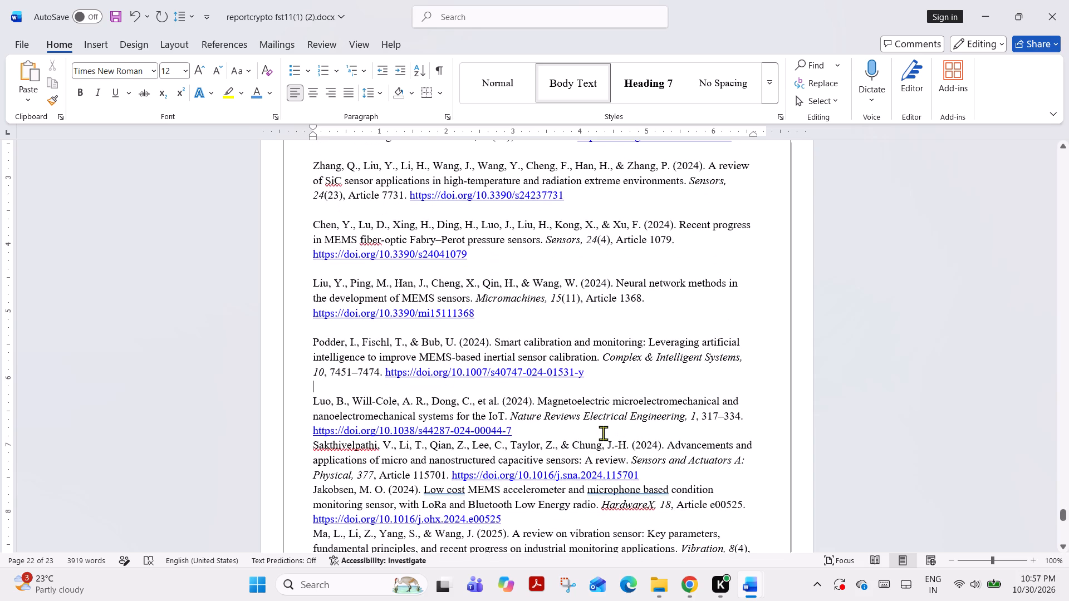
key("Return")
left_click(651, 487)
key("Return")
scroll(656, 479, "down", 2)
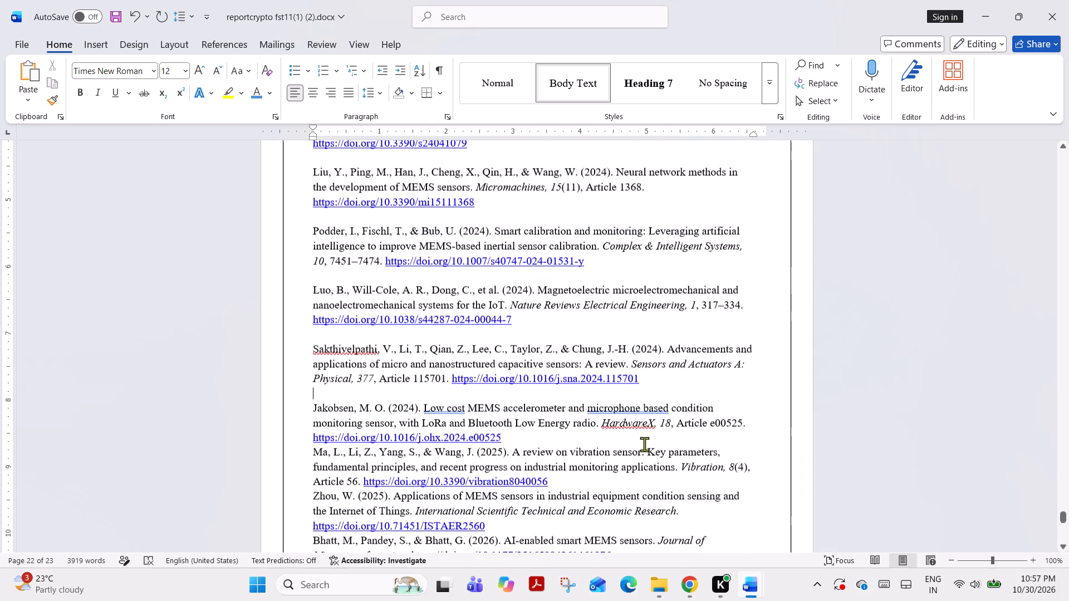
left_click(639, 437)
key("Return")
left_click(638, 491)
key("Return")
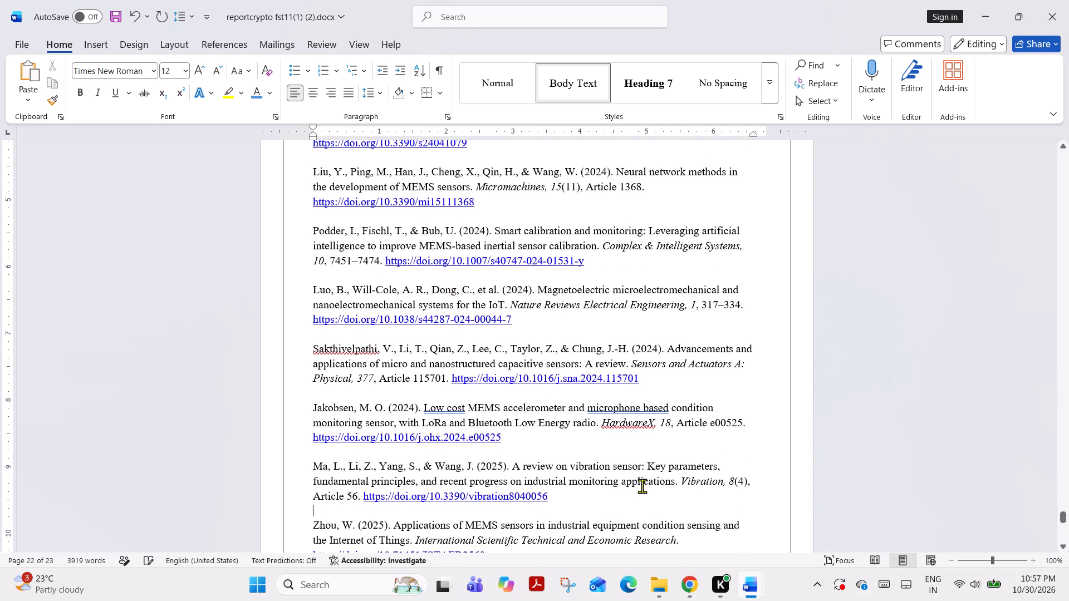
Add three more blank lines before the Zhou (2025) reference so that the whole entry starts on the following page.
scroll(642, 486, "down", 2)
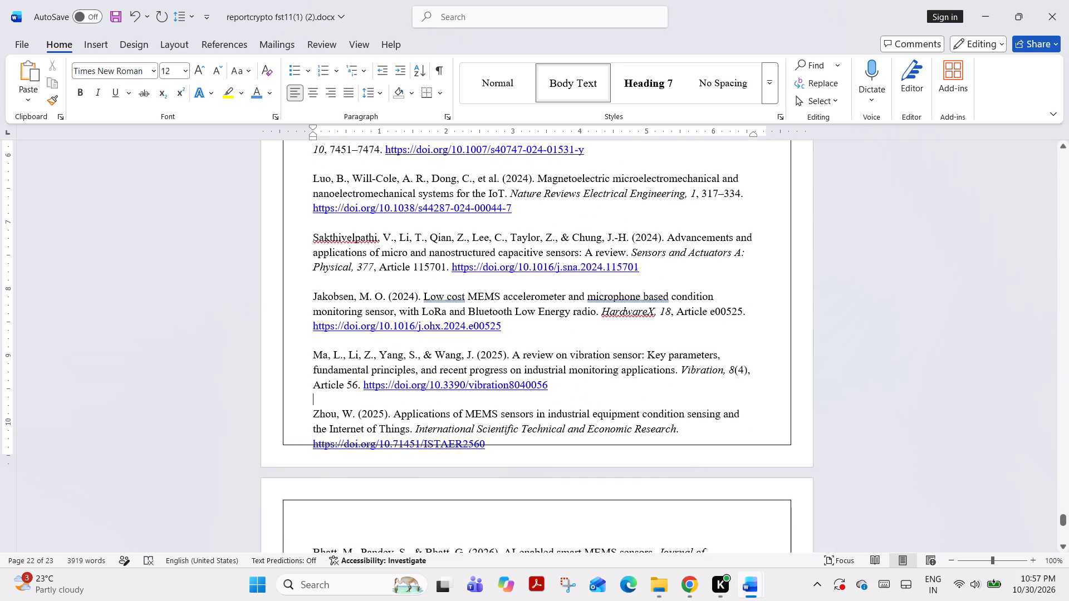
key("Return")
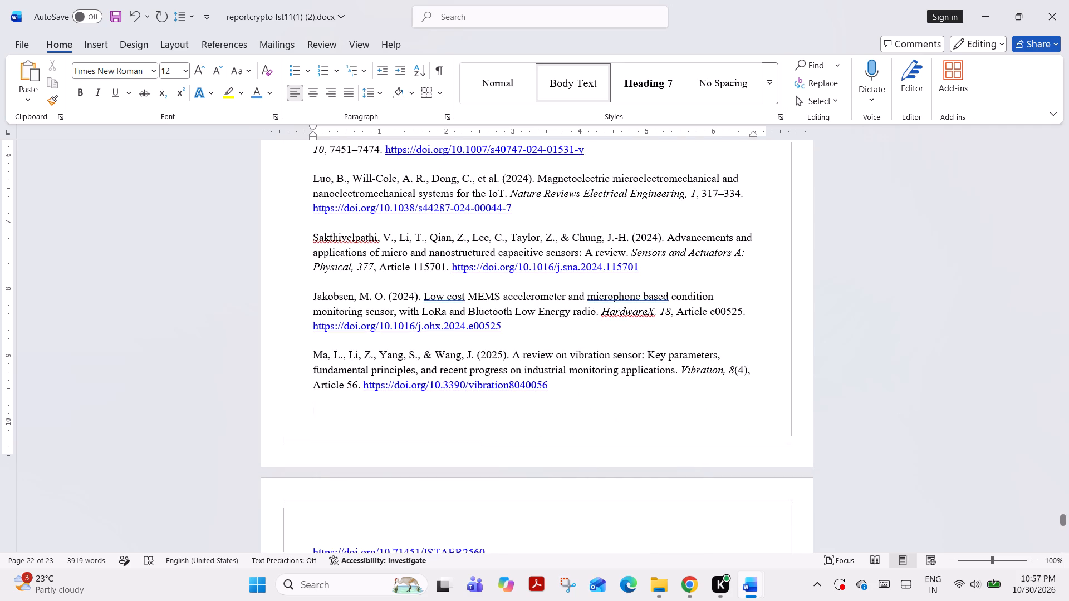
key("Return")
key("Return")
Insert a blank line after each of the Zhou (2025), Bhatt and Kou references on the last page.
scroll(578, 445, "down", 2)
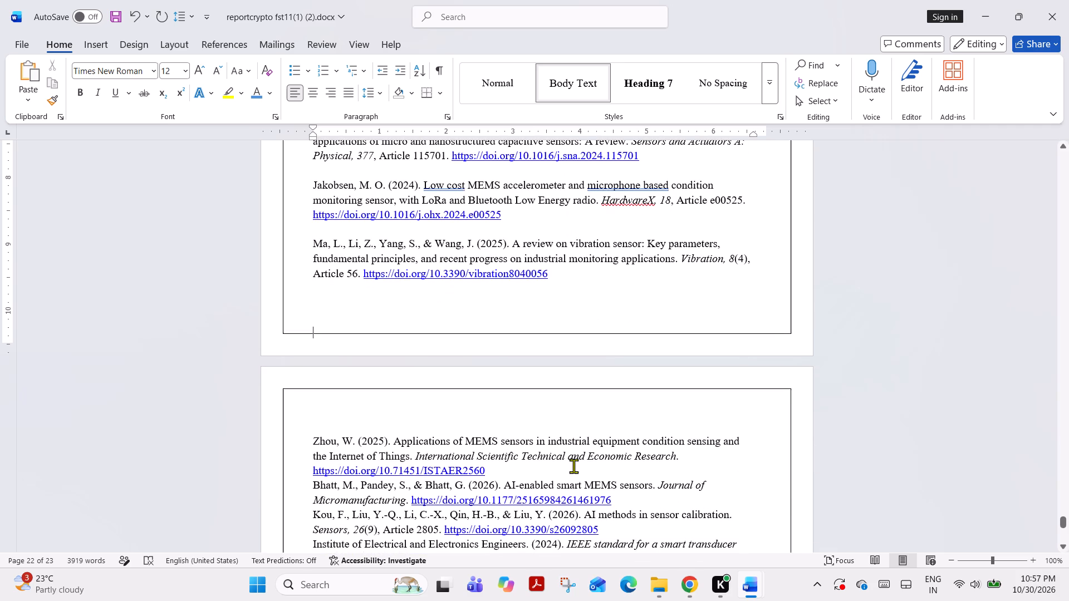
left_click(571, 473)
key("Return")
left_click(639, 513)
key("Return")
scroll(643, 513, "down", 2)
left_click(622, 454)
key("Return")
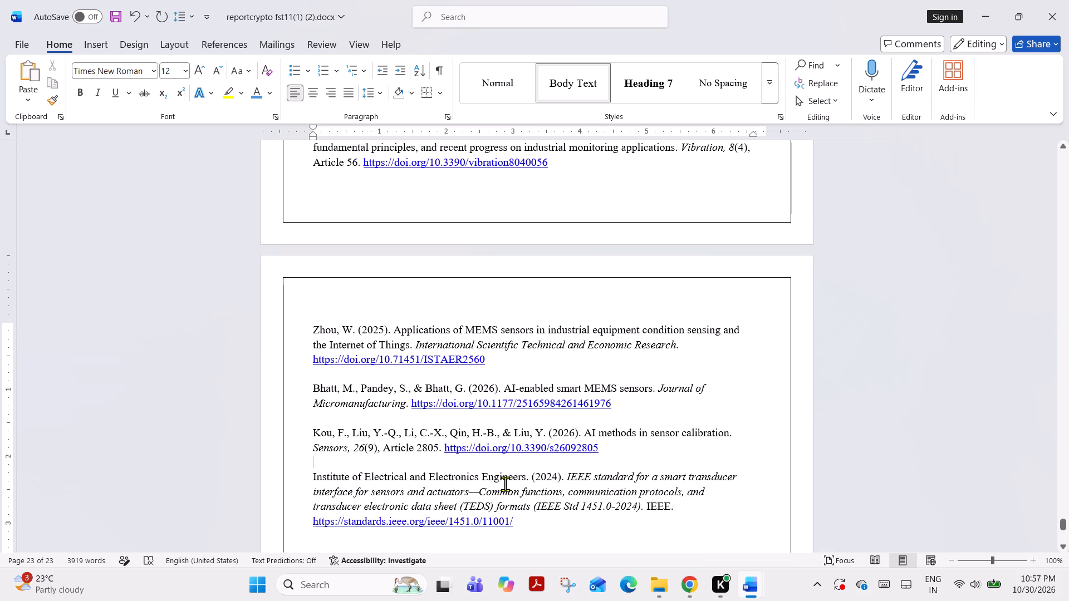
Select all the MEMS references from Tanaka to the IEEE standard and number them with the bracketed [1]. [2]. [3]. document format.
scroll(505, 484, "up", 5)
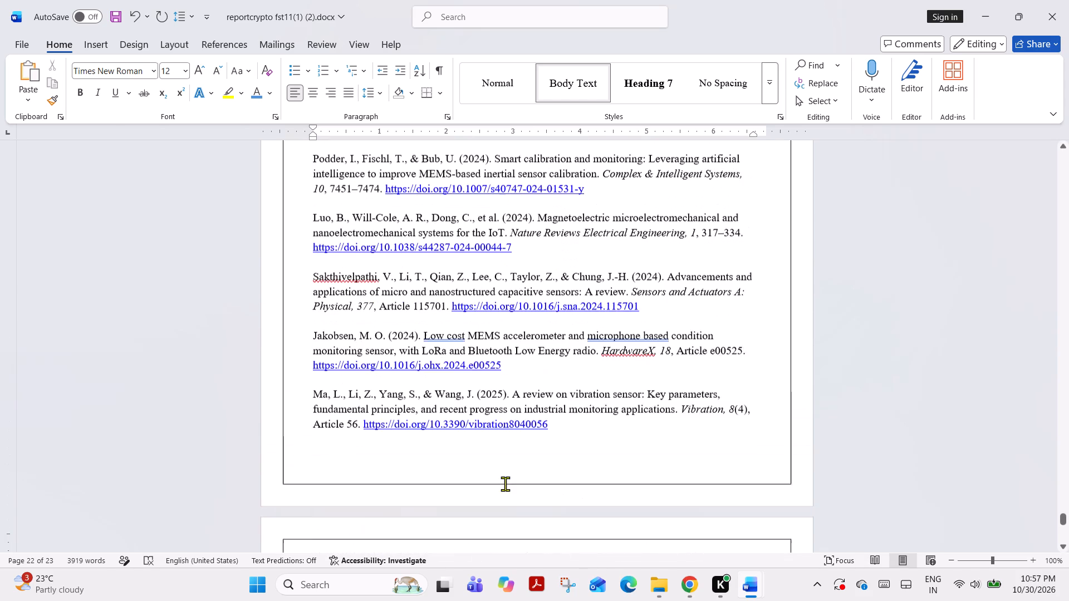
scroll(505, 482, "up", 4)
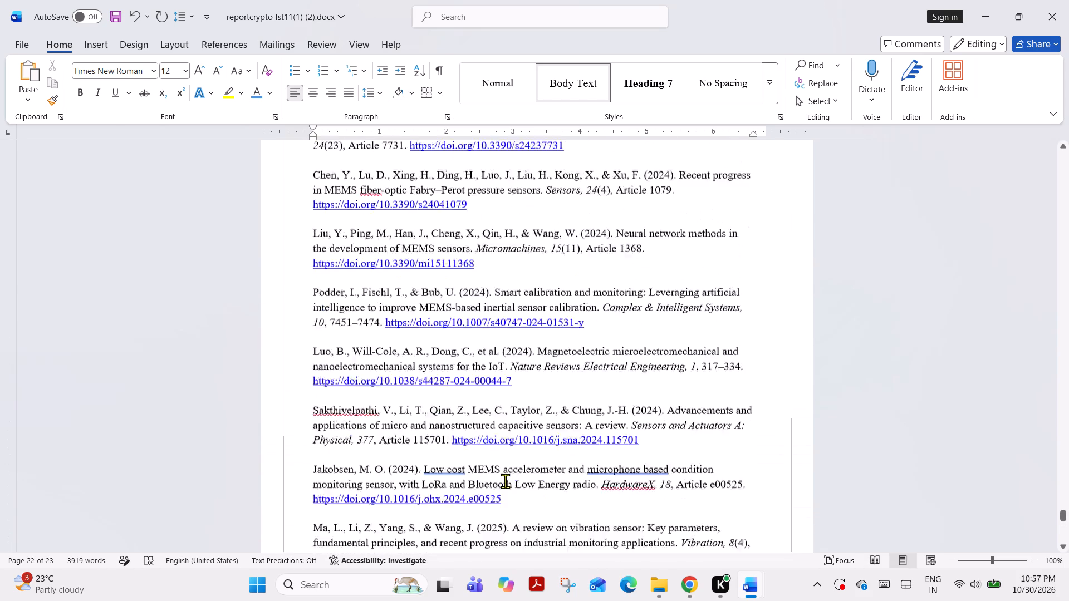
scroll(505, 481, "up", 5)
scroll(505, 473, "down", 2)
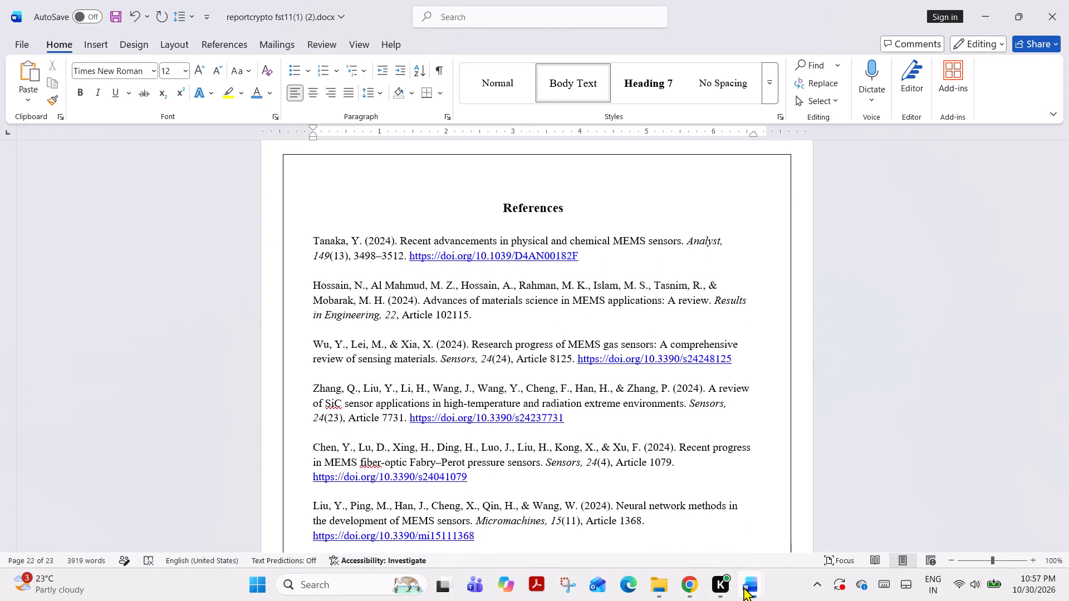
left_click(310, 234)
left_click_drag(310, 234, 378, 263)
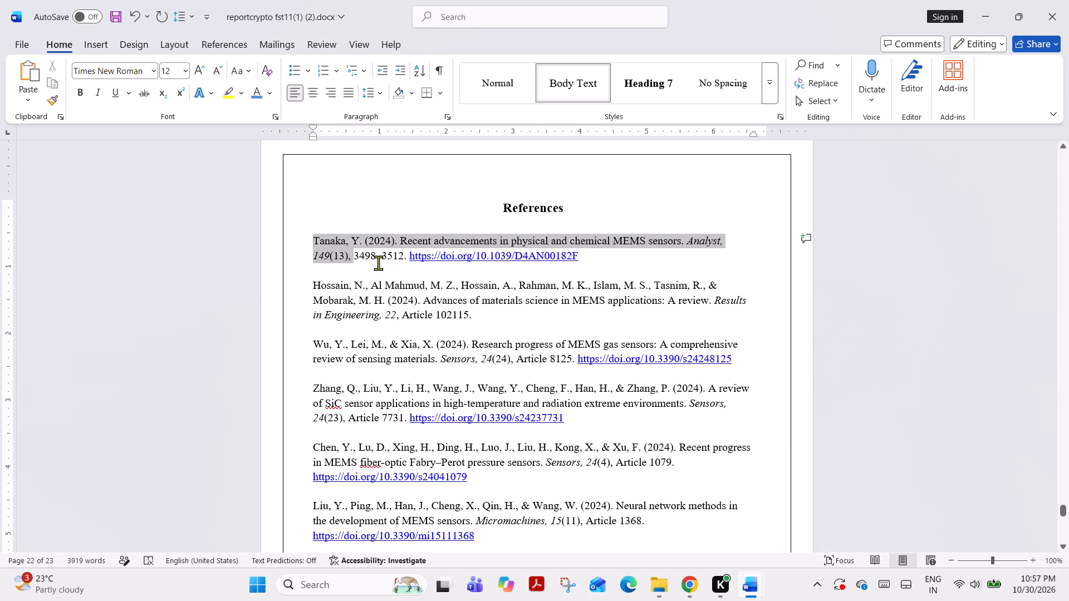
left_click_drag(378, 263, 593, 590)
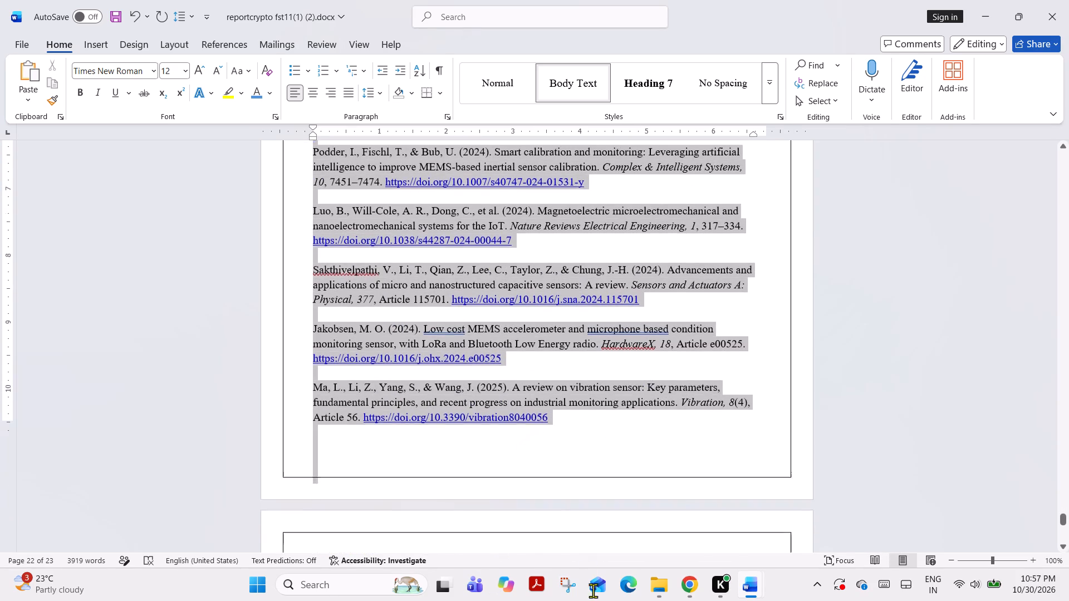
left_click_drag(593, 590, 557, 320)
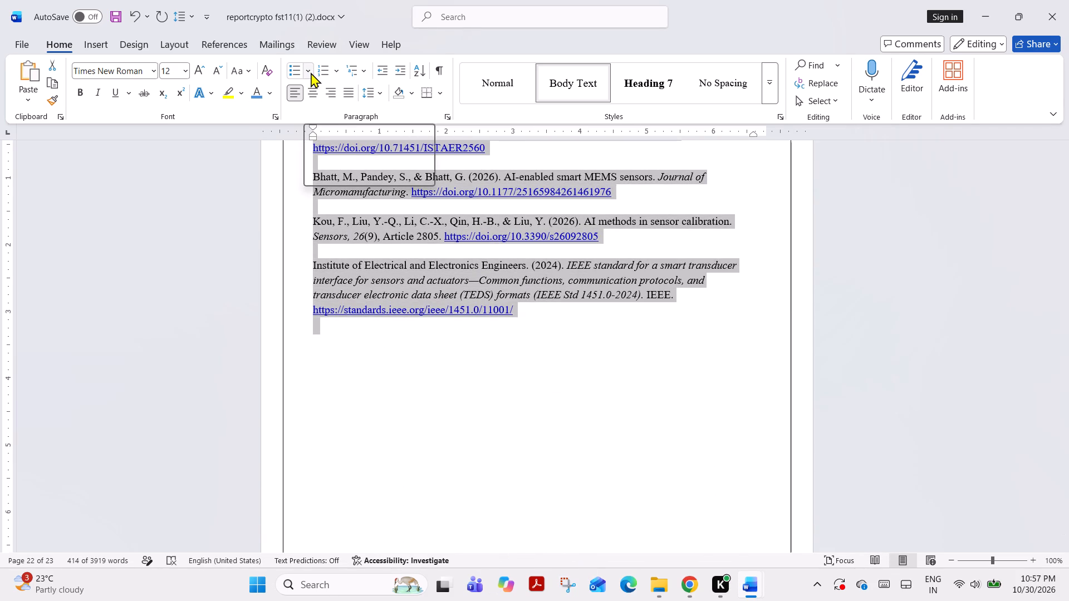
left_click(332, 66)
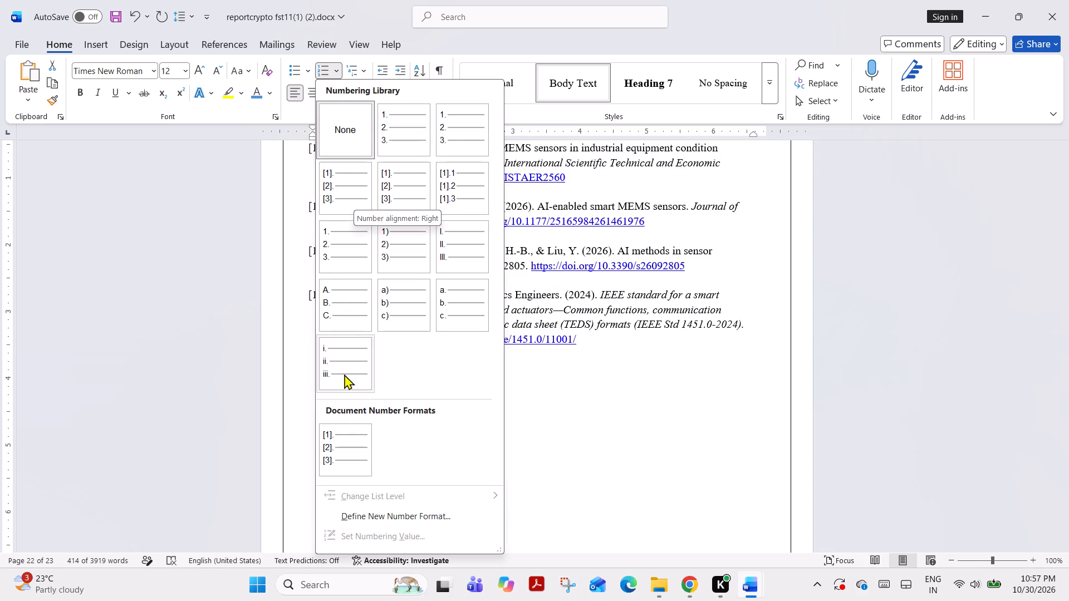
left_click(351, 439)
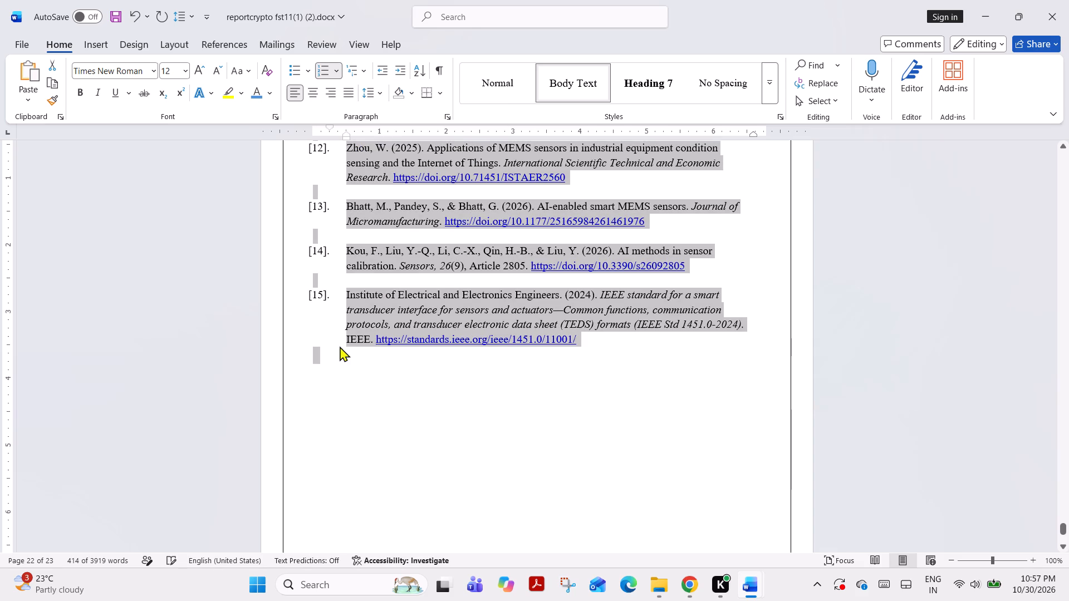
left_click(458, 410)
Review the numbered reference list, the Conclusion and the Chapter 3 sections back to 3.2 Working principle.
scroll(450, 397, "up", 4)
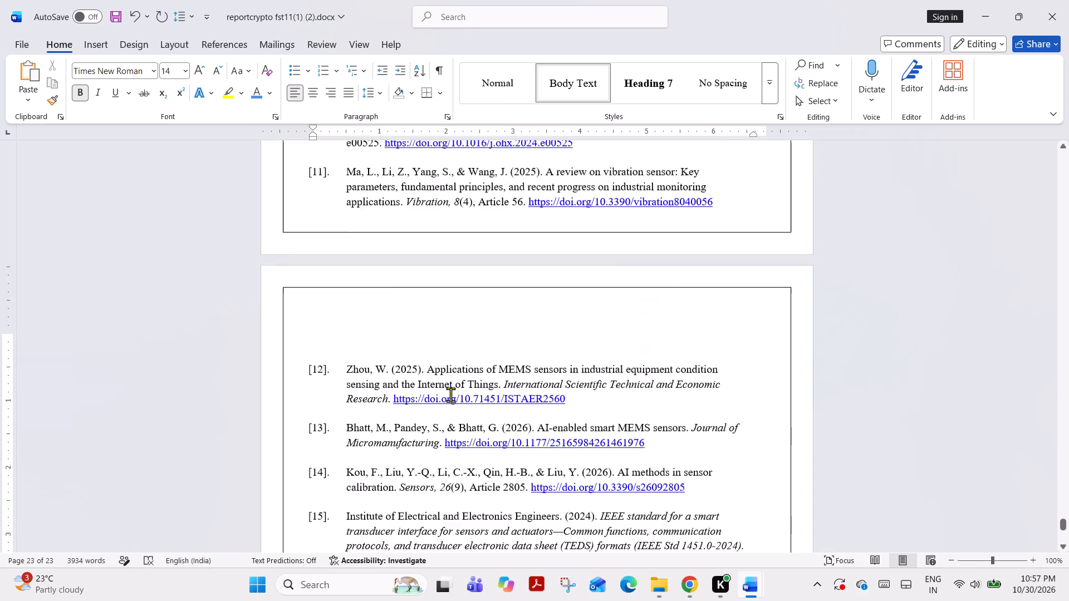
scroll(450, 395, "up", 14)
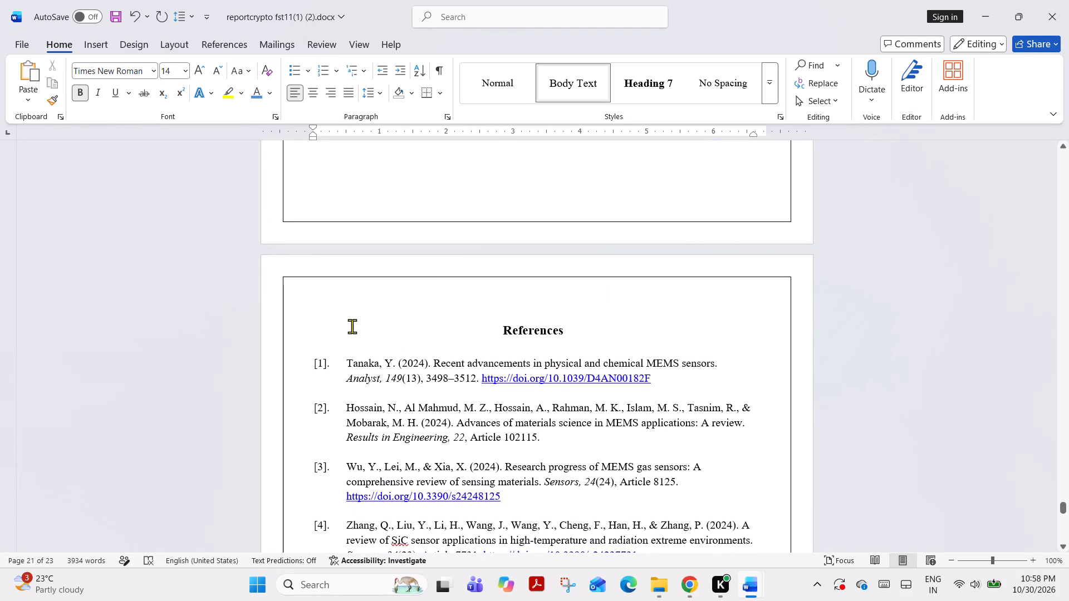
scroll(352, 326, "up", 9)
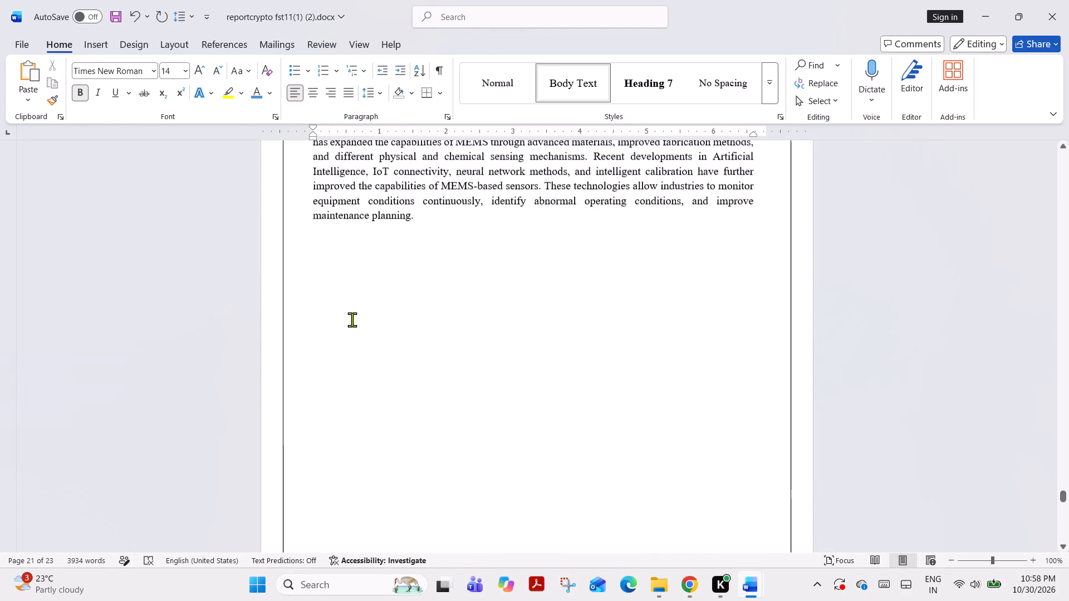
scroll(352, 319, "up", 20)
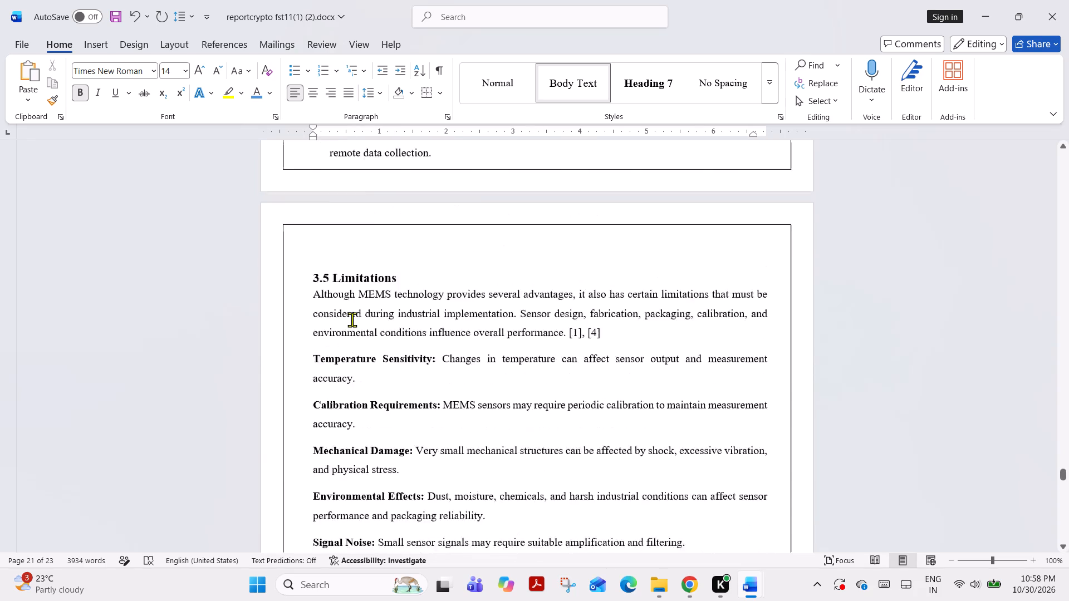
scroll(352, 319, "up", 14)
scroll(352, 319, "up", 16)
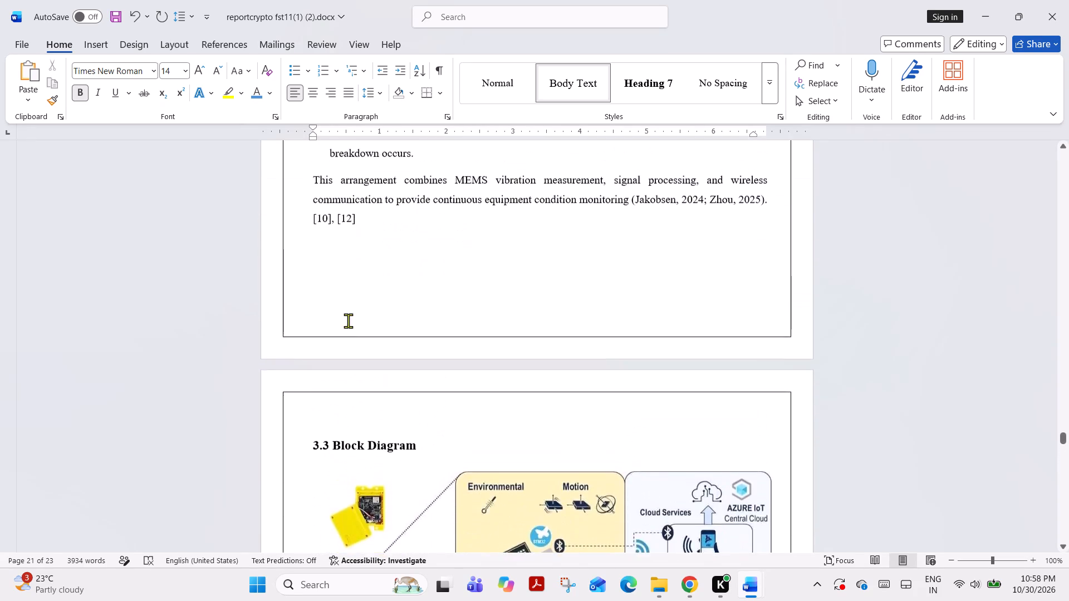
scroll(348, 321, "up", 6)
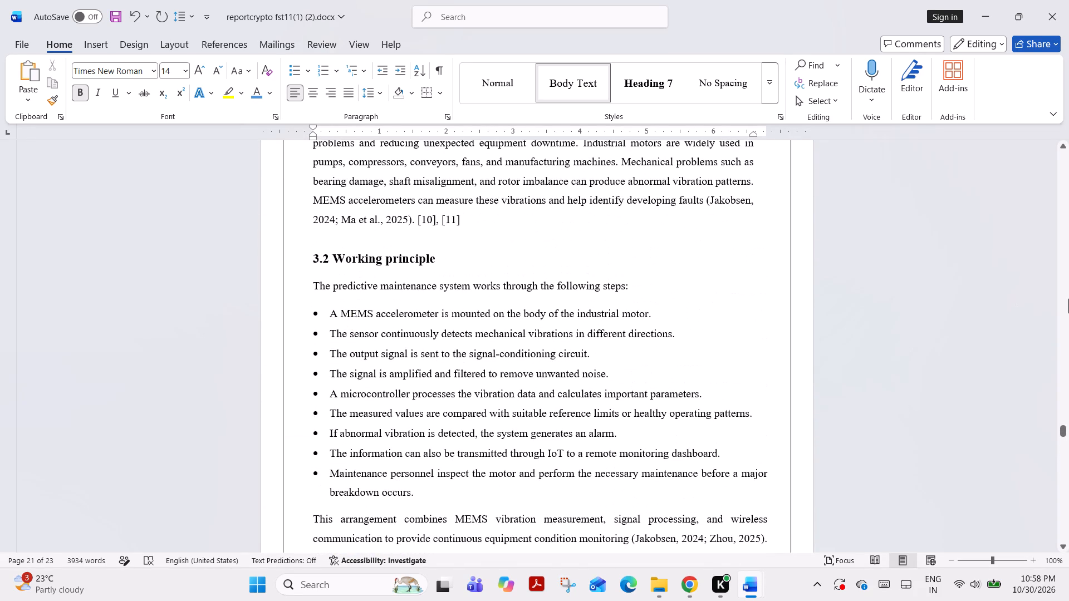
Examine the layout around the 3.3 Block Diagram figure and the 3.3 Application section, back to the start of Chapter 3.
scroll(431, 356, "down", 4)
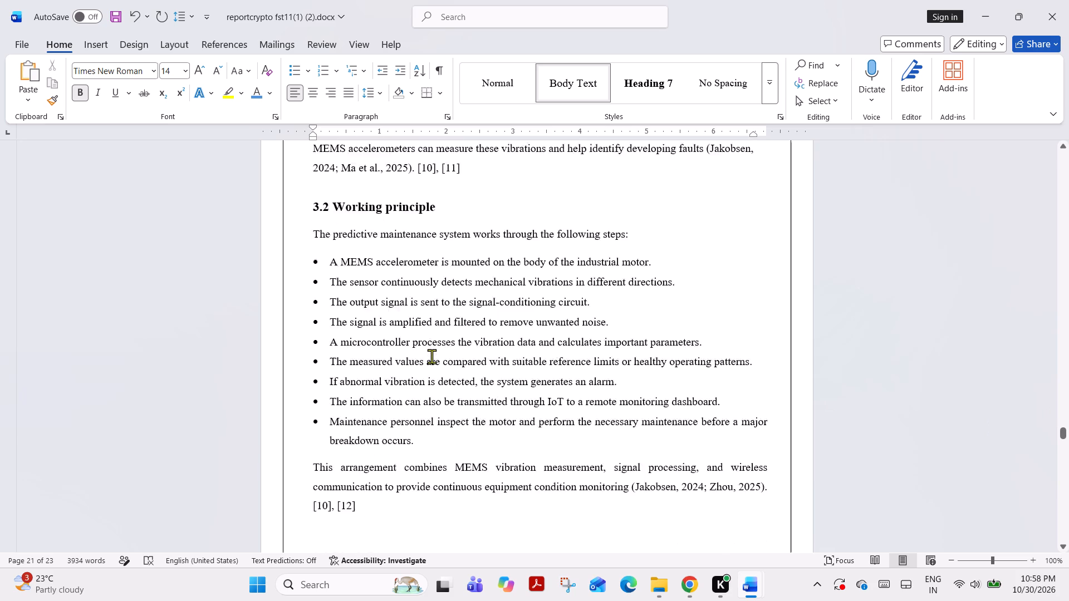
scroll(431, 356, "down", 9)
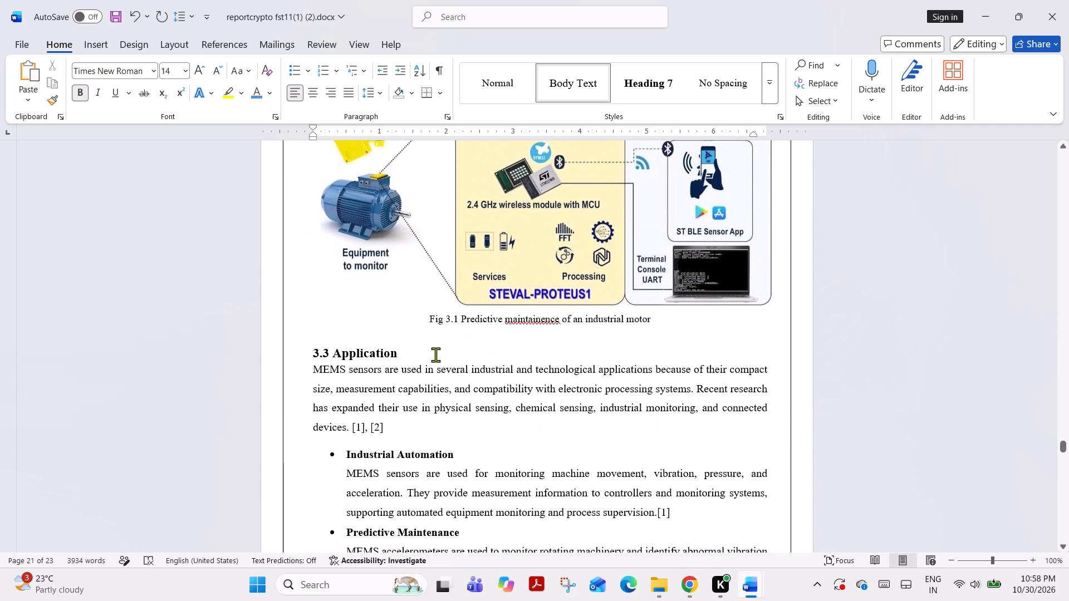
scroll(434, 347, "up", 3)
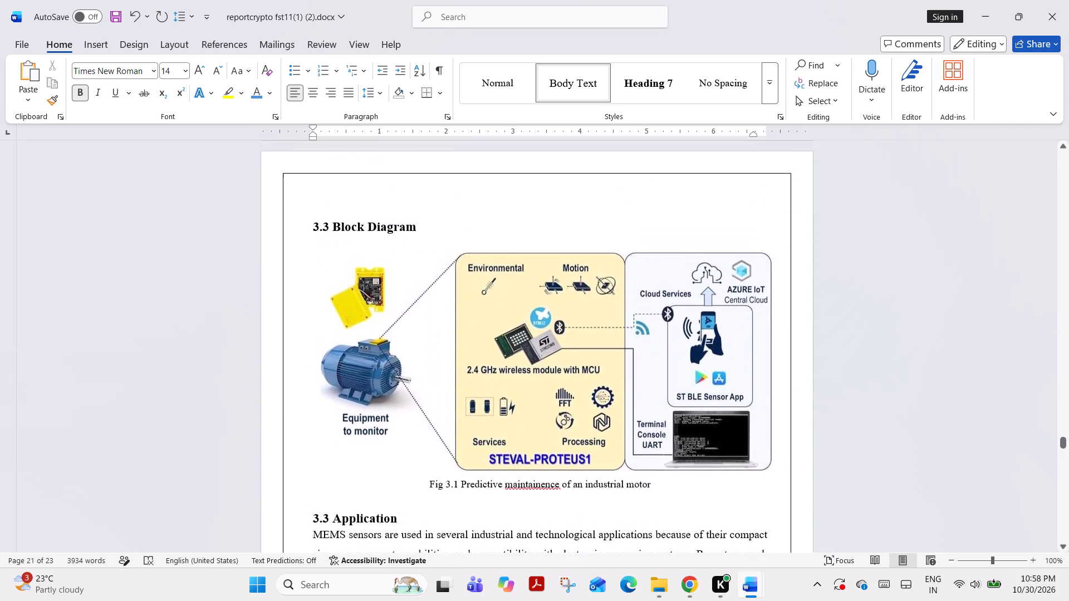
scroll(435, 347, "up", 18)
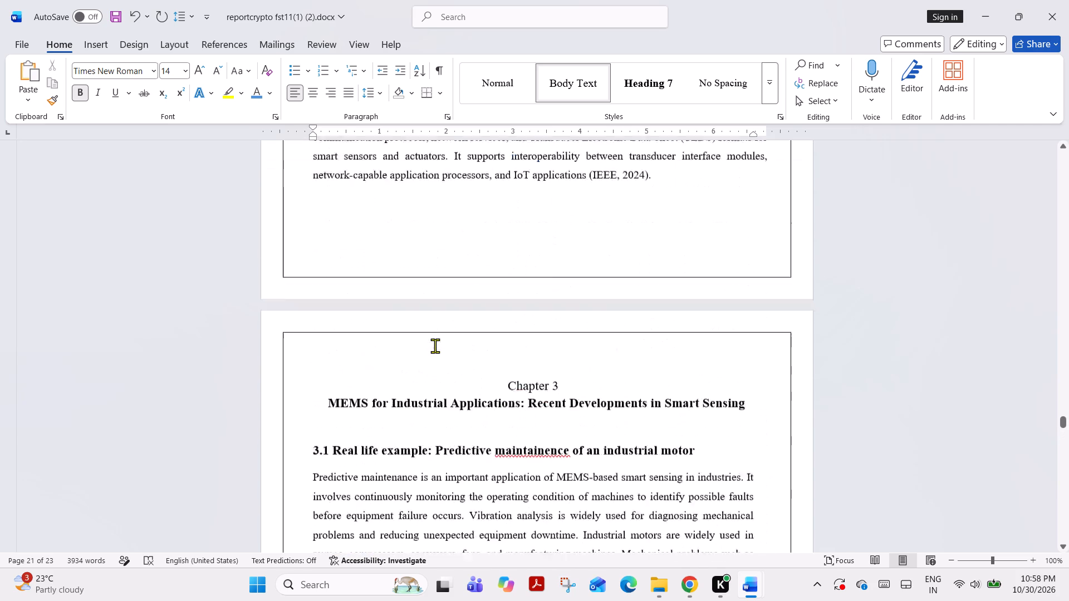
scroll(435, 346, "up", 2)
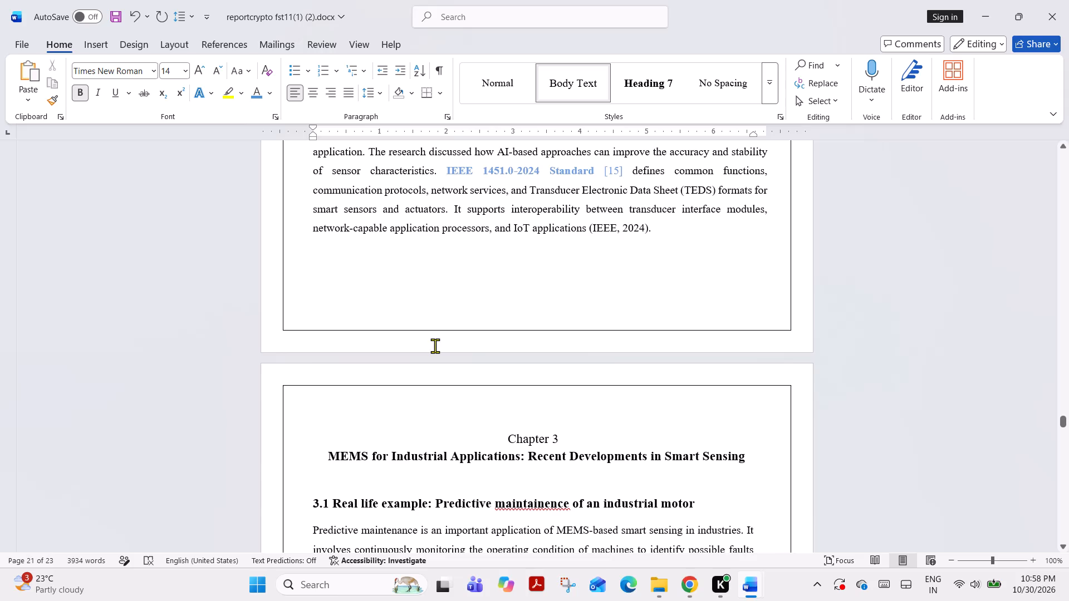
Review the report from the end of Chapter 2 back through the Literature Survey to the 1.5 Significance section.
scroll(435, 346, "up", 15)
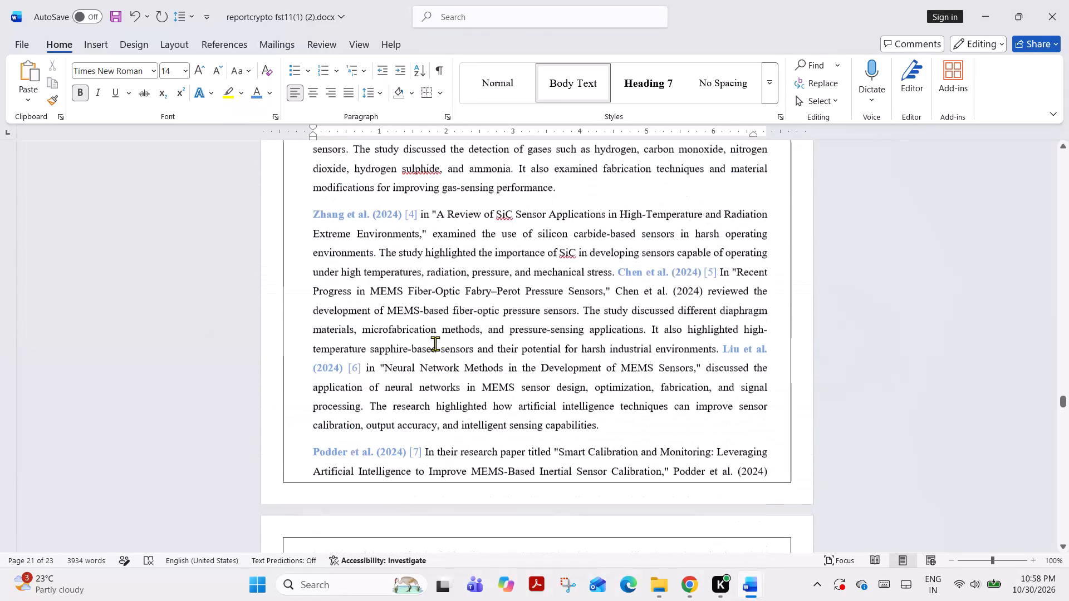
scroll(435, 342, "up", 10)
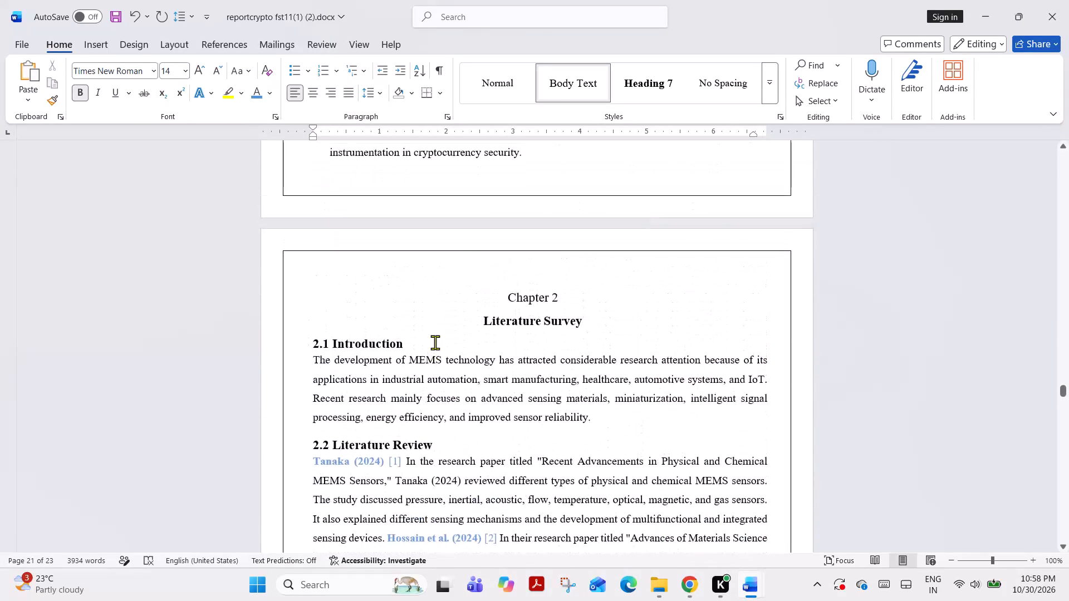
scroll(435, 342, "up", 10)
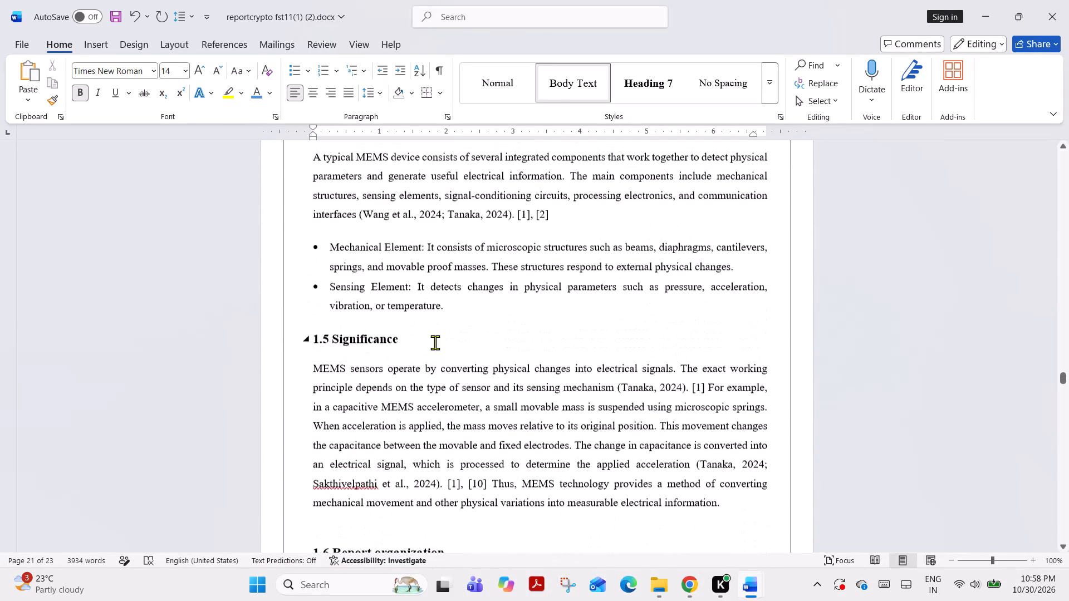
scroll(435, 342, "down", 2)
Switch to the ChatGPT conversation in Chrome and look through the references and the correction notes at its end.
left_click(686, 579)
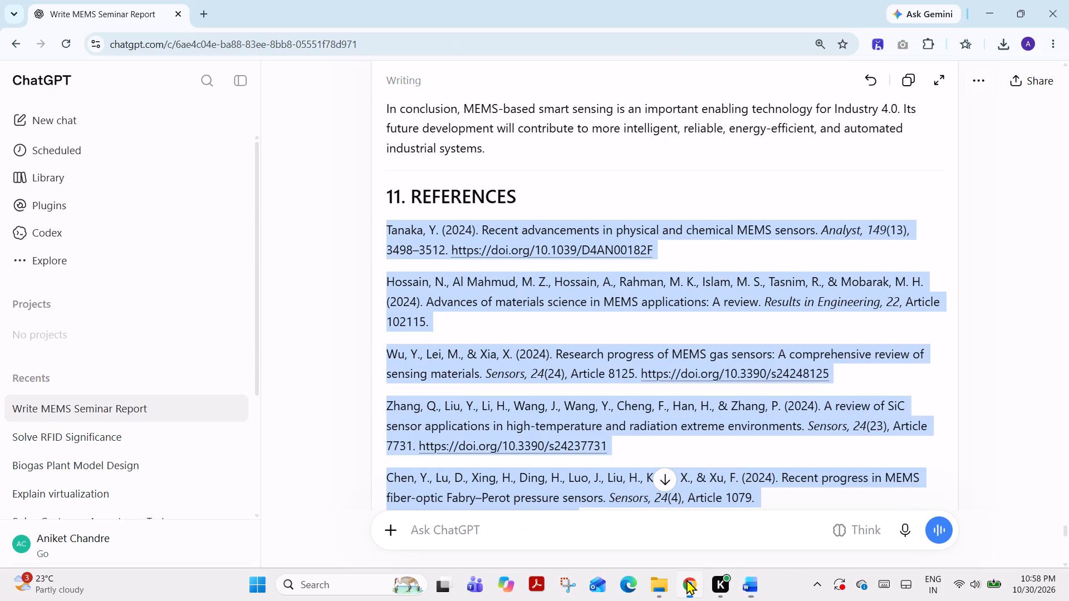
left_click(507, 397)
scroll(507, 397, "down", 5)
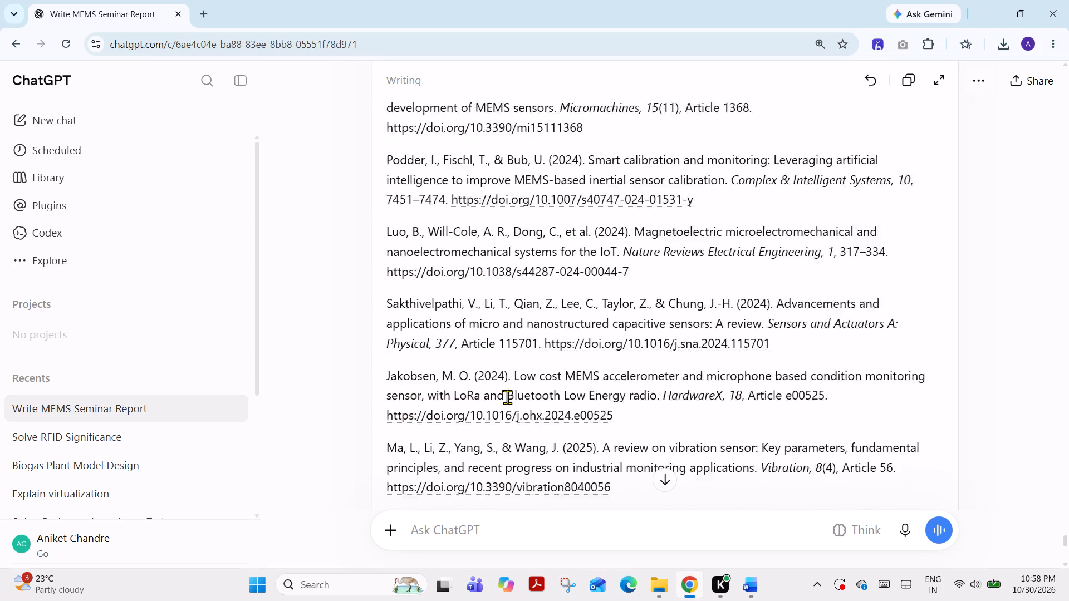
scroll(507, 395, "down", 9)
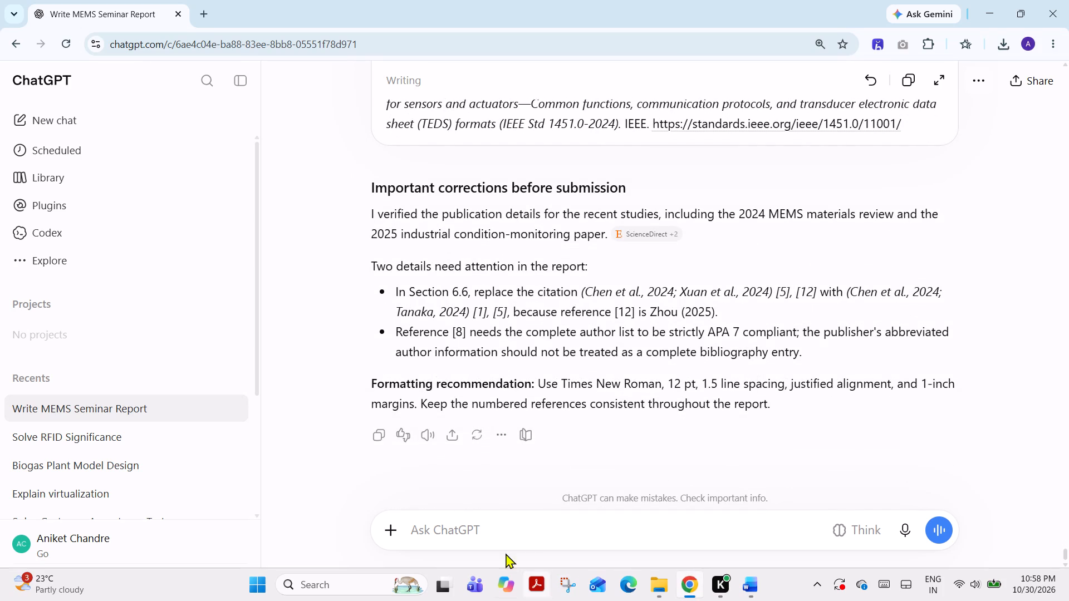
left_click(506, 534)
Switch back to the Word report and look through Chapter 1 back to the List Of Figure page.
left_click(753, 586)
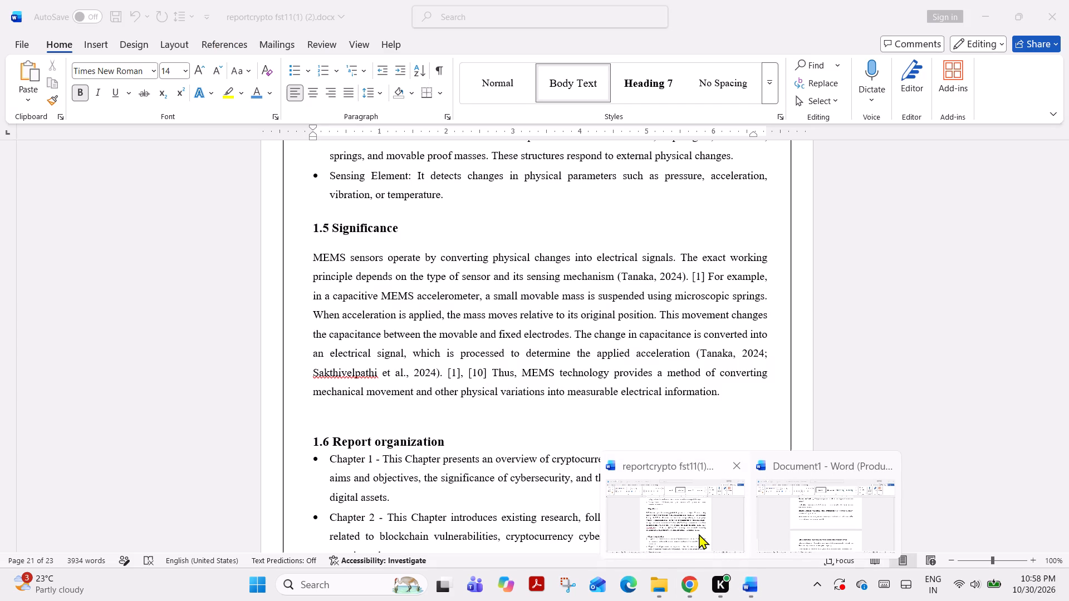
left_click(699, 534)
scroll(439, 494, "up", 10)
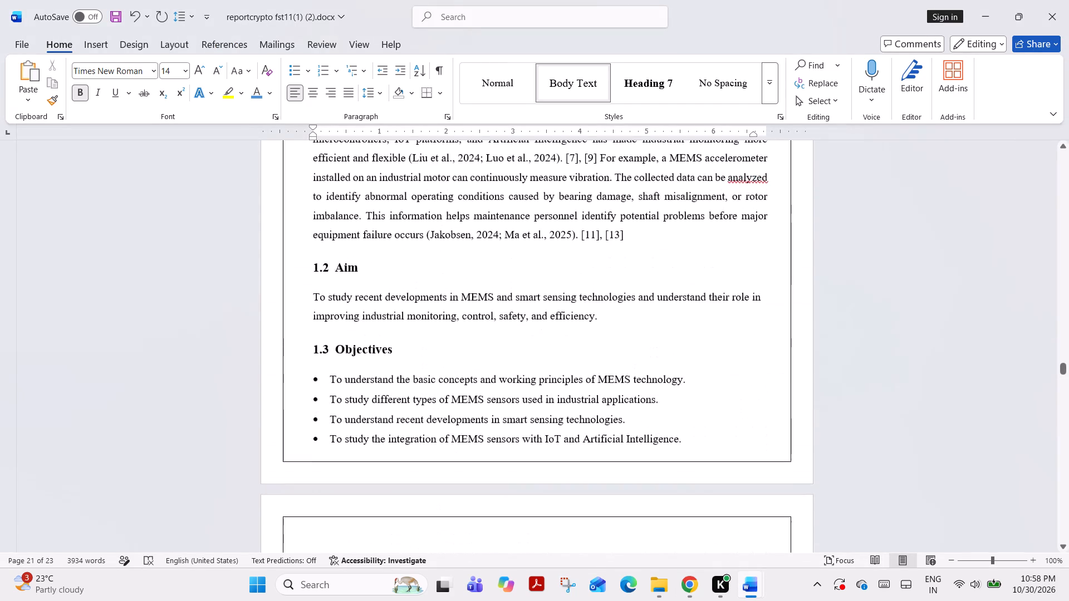
scroll(439, 494, "up", 16)
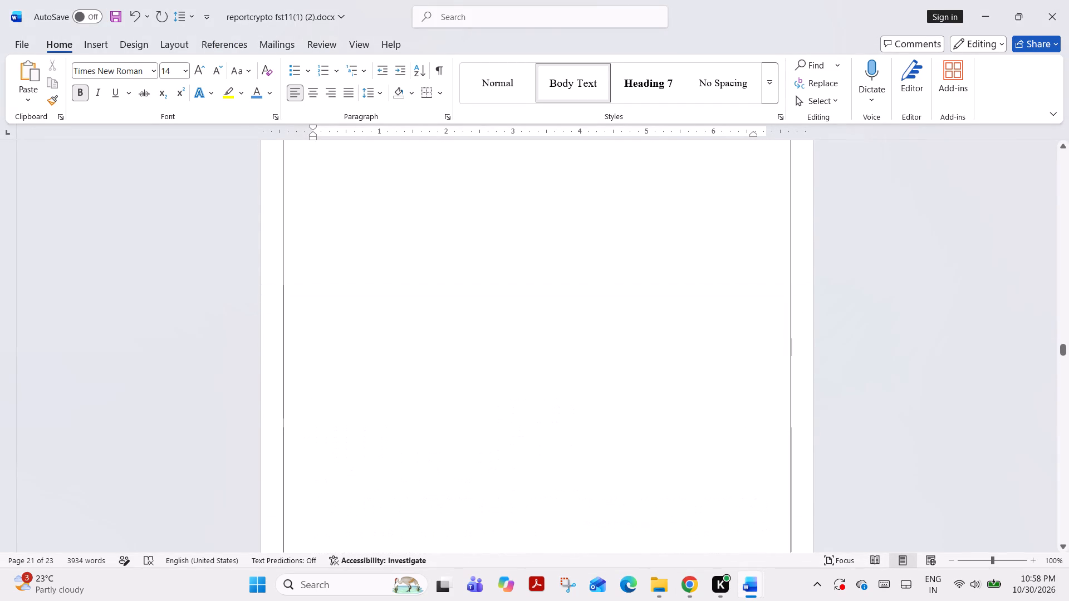
scroll(439, 494, "up", 7)
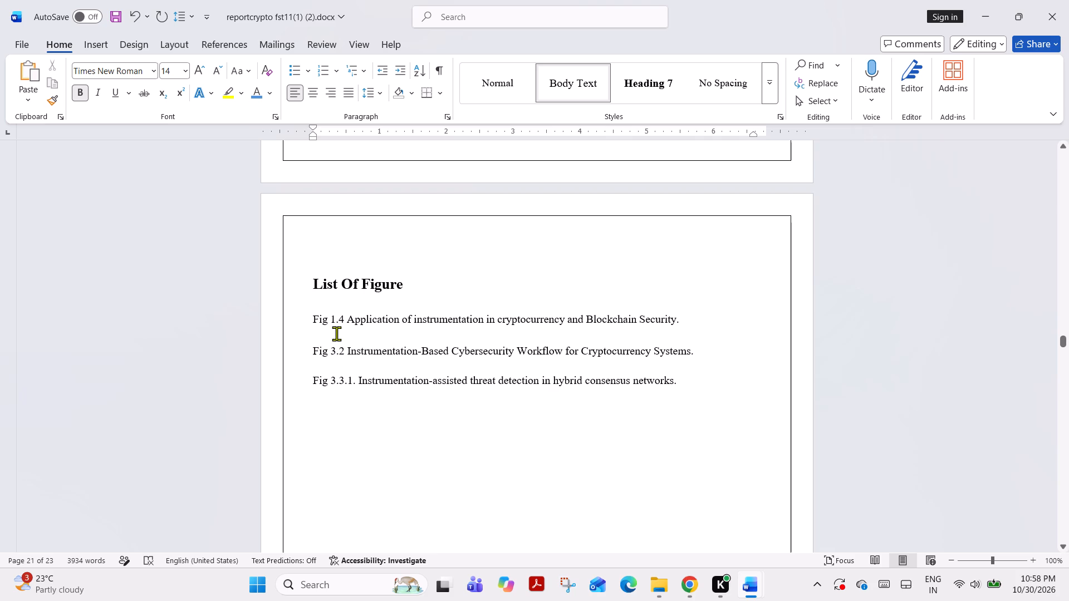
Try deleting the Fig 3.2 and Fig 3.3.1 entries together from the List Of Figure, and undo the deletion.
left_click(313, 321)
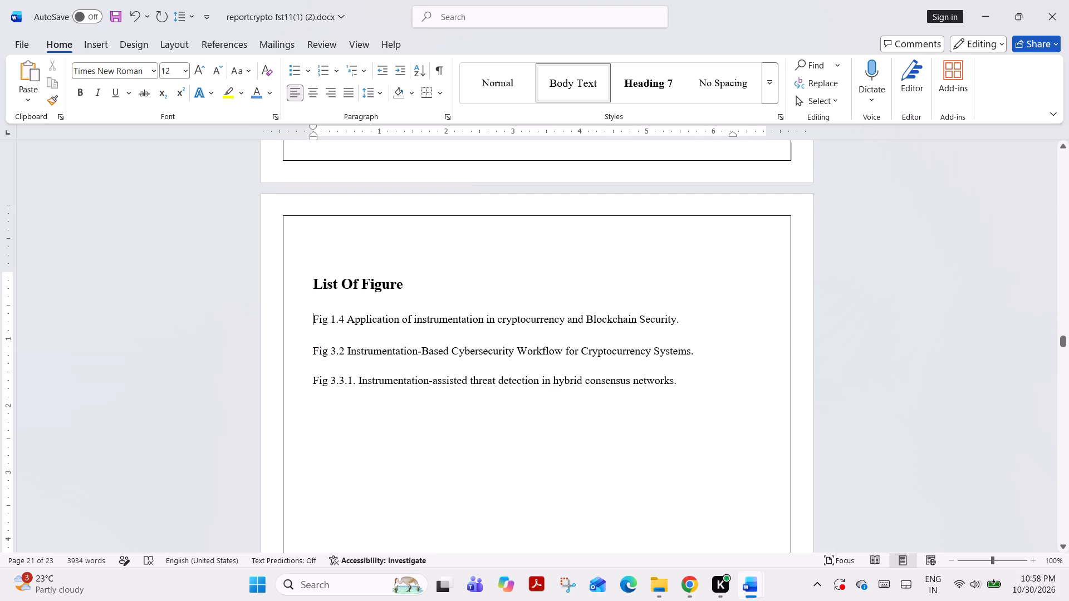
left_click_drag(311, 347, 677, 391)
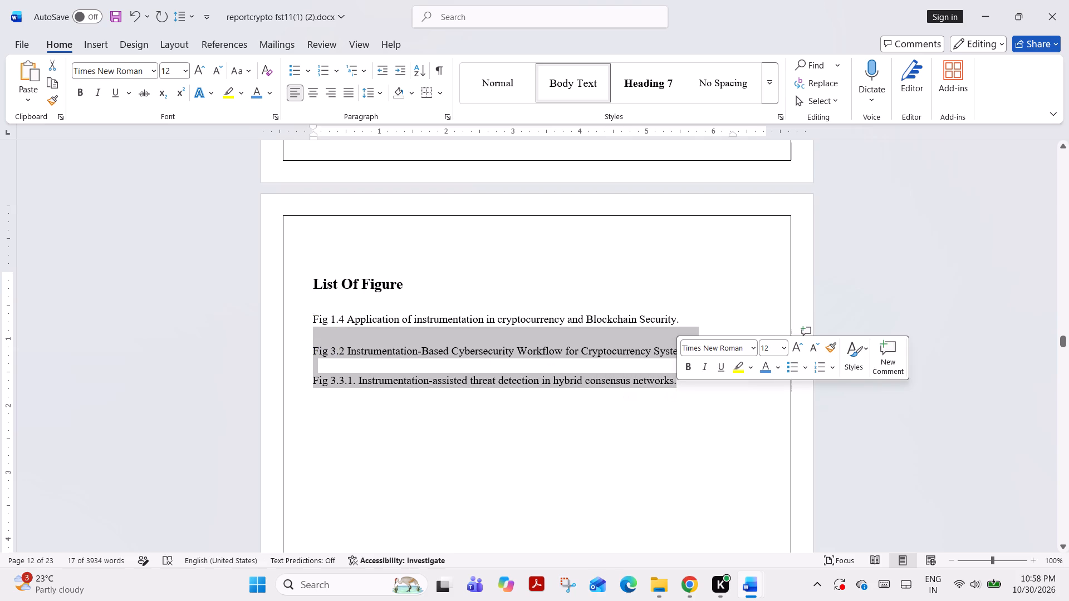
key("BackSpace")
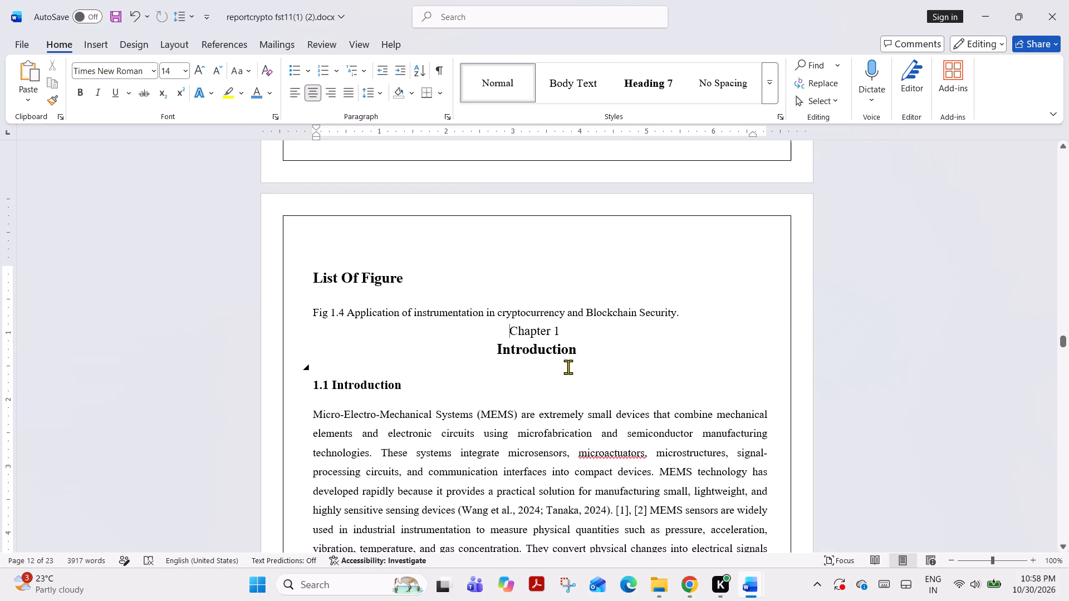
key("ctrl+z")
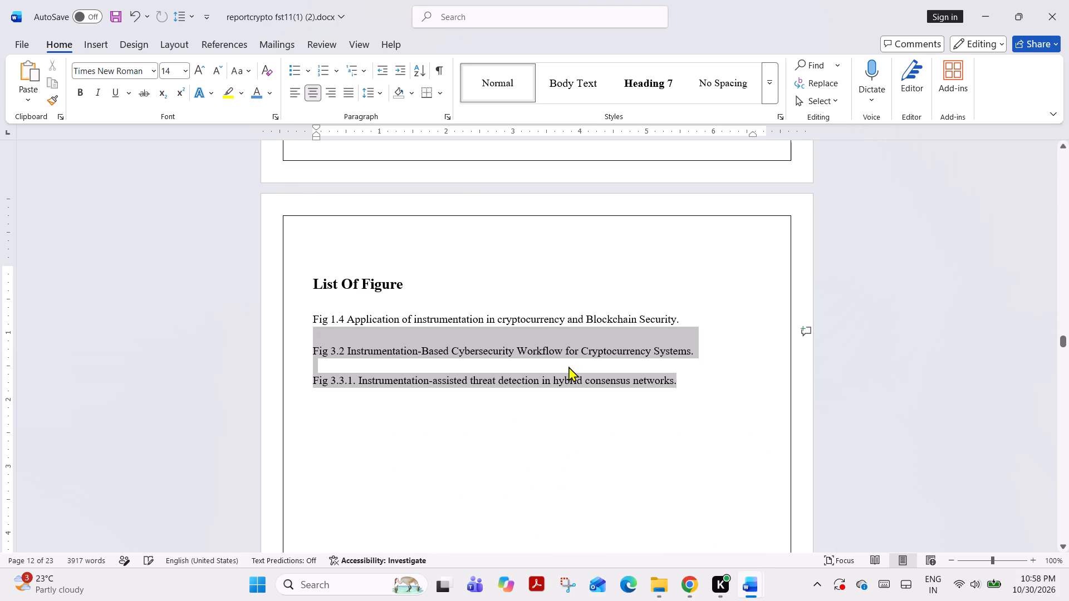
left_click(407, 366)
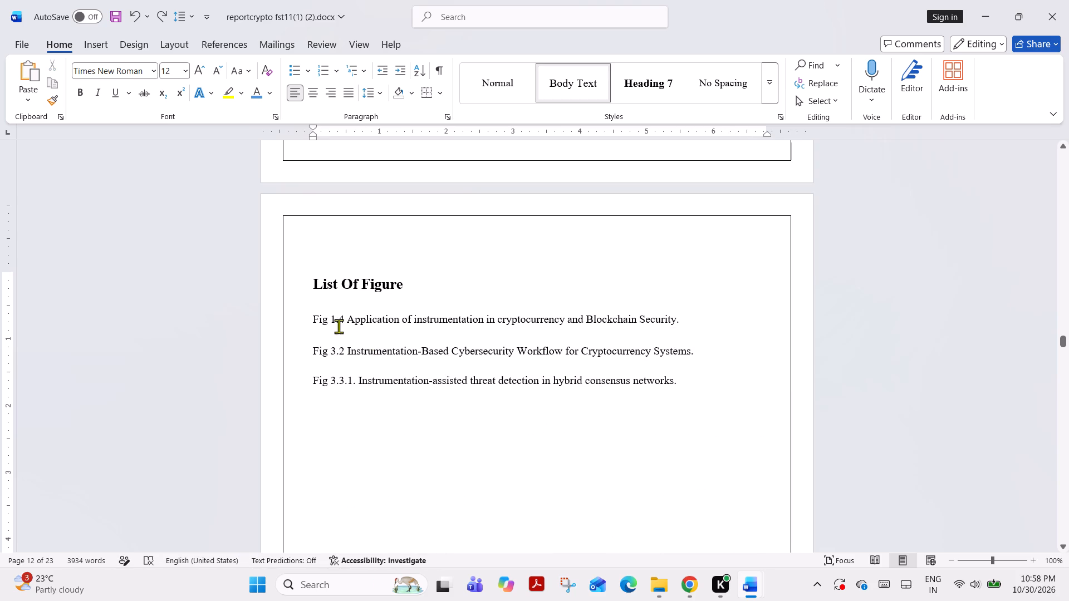
Change the figure number of the first entry in the List Of Figure to 3.1.
left_click(345, 319)
key("BackSpace")
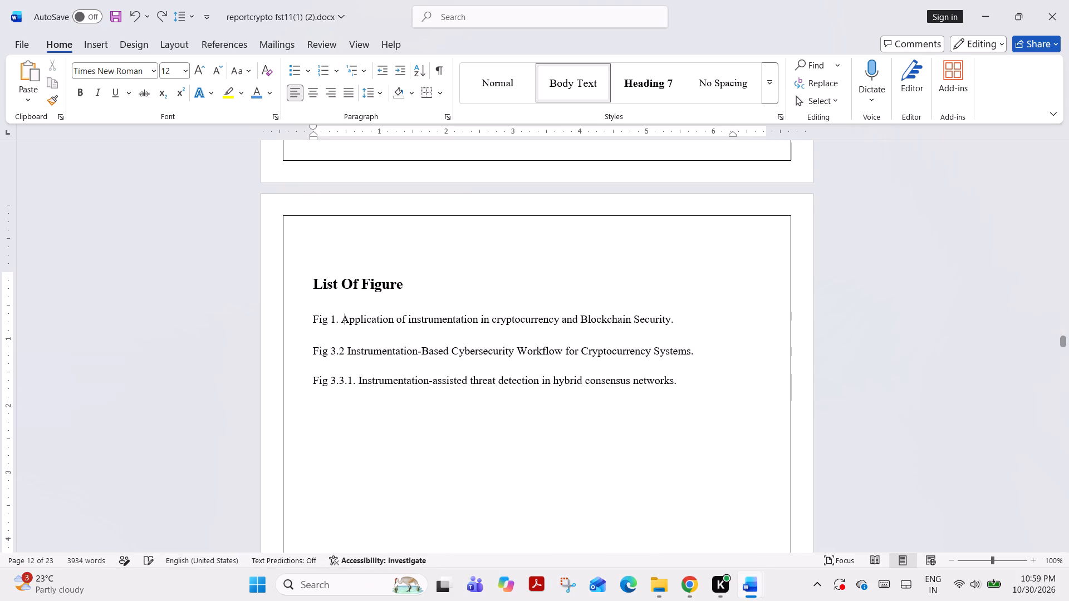
key("BackSpace")
key("BackSpace")
key("3")
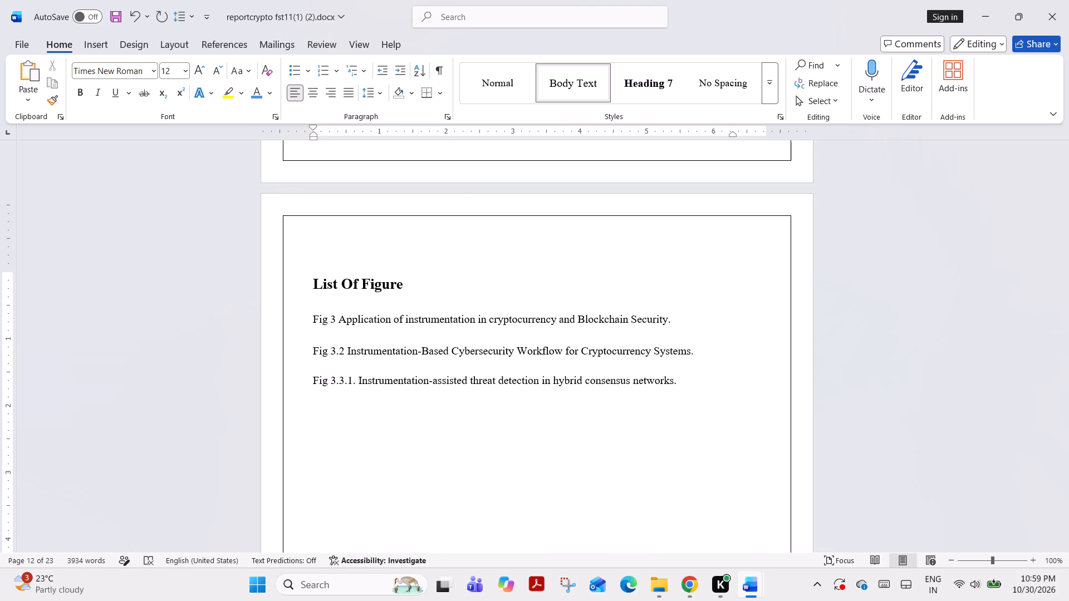
type(".1")
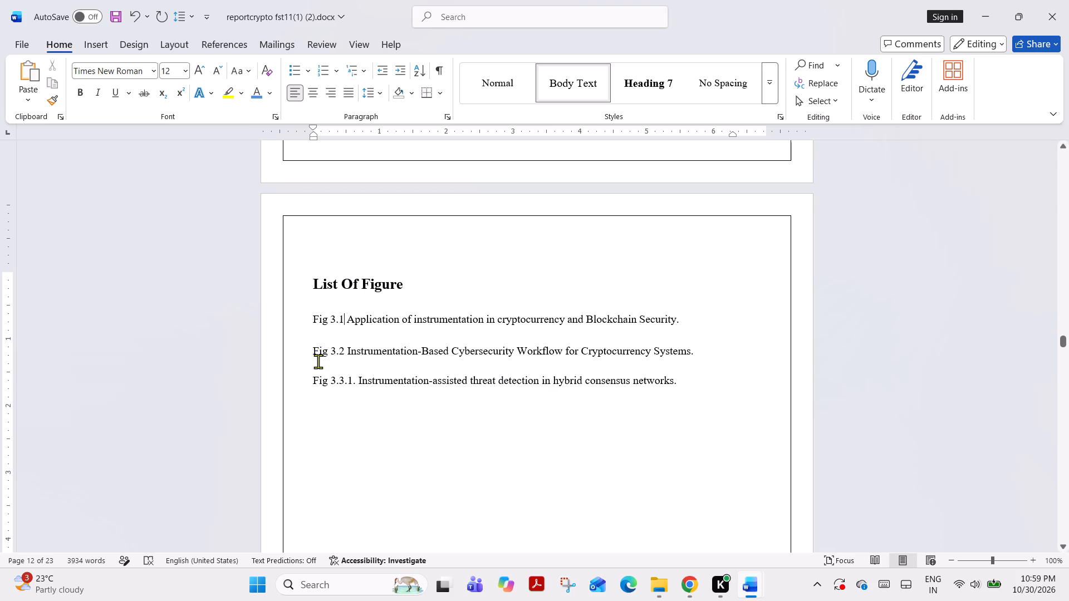
Delete the whole Fig 3.3.1 entry and the blank line above it from the List Of Figure.
scroll(361, 366, "down", 1)
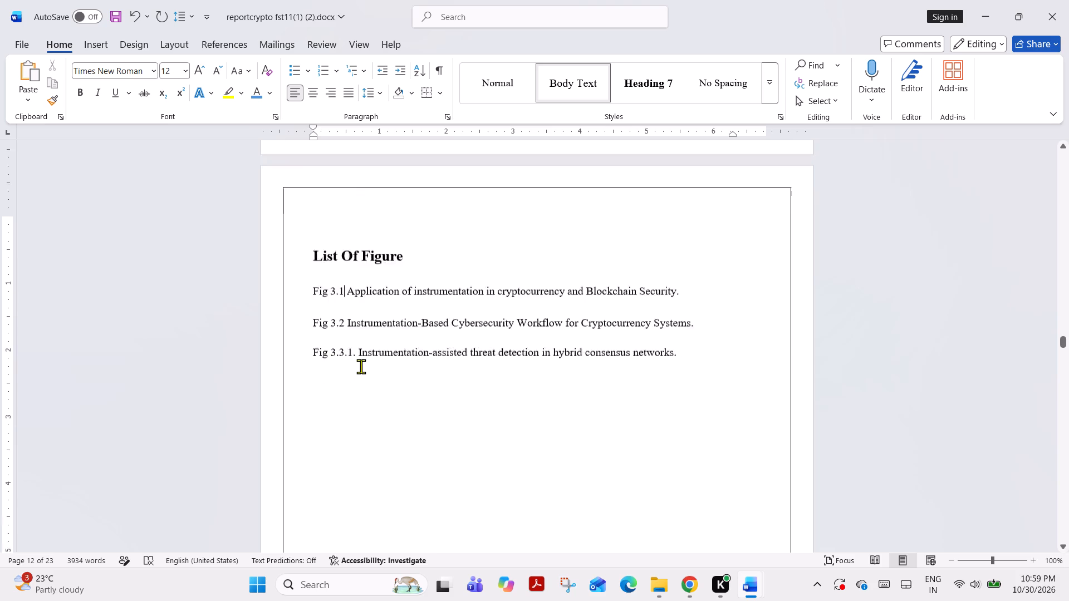
scroll(361, 366, "down", 12)
scroll(360, 376, "up", 5)
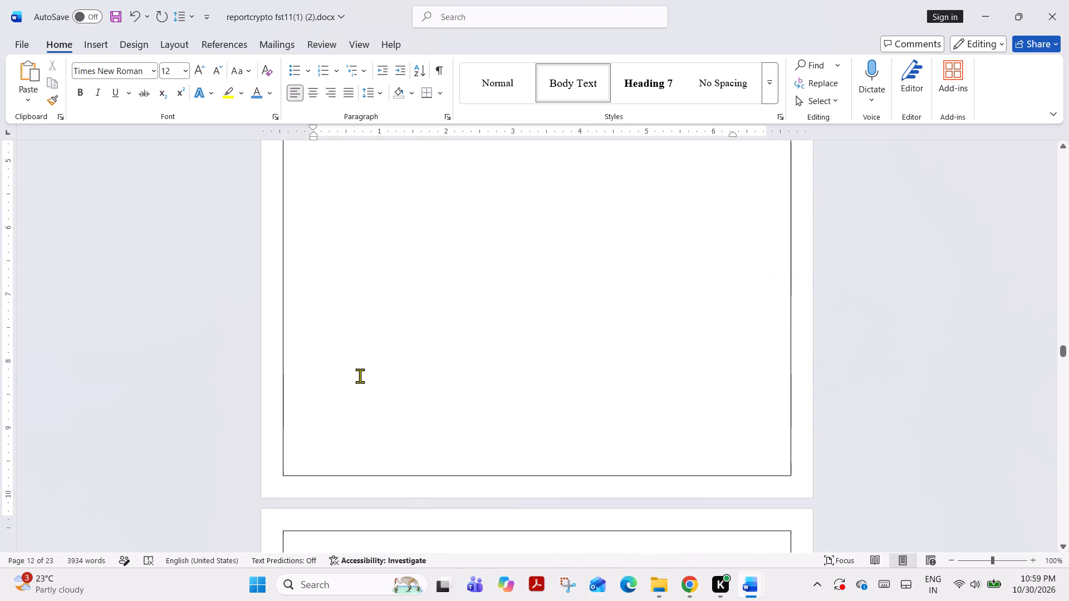
scroll(360, 376, "up", 6)
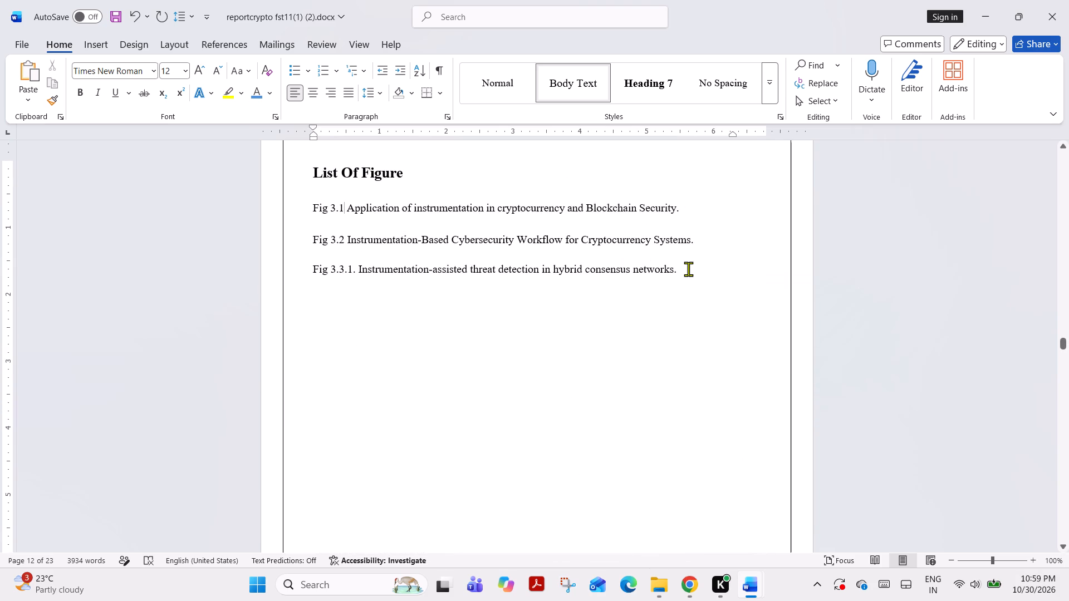
left_click(697, 270)
key("BackSpace")
key("BackSpace")
key("BackSpace")
key("BackSpace")
key("BackSpace")
key("BackSpace")
key("BackSpace")
key("BackSpace")
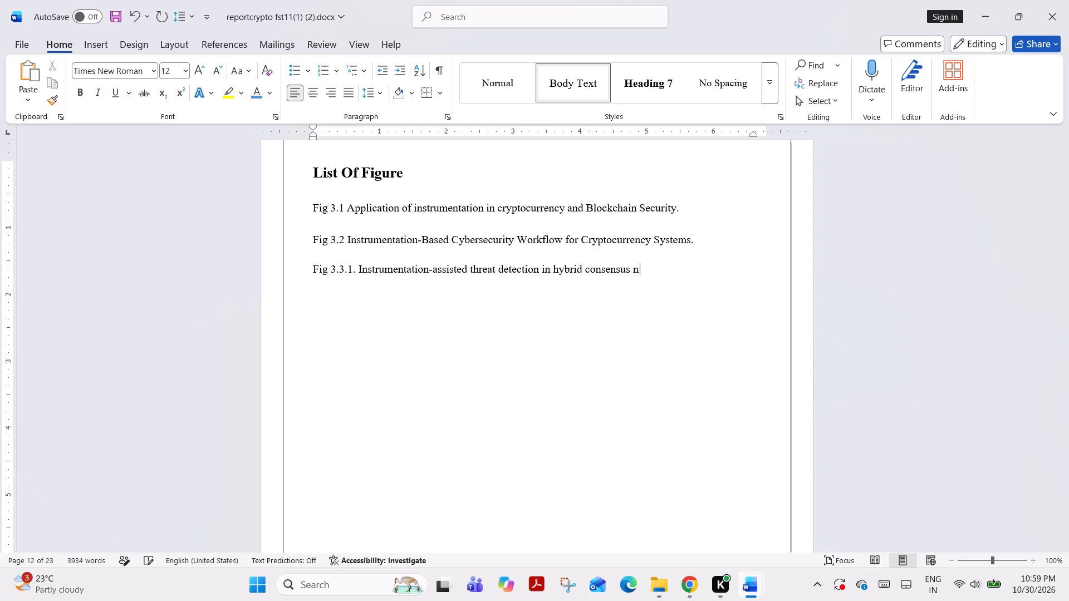
key("BackSpace")
key("BackSpace")
key("BackSpace")
key("BackSpace")
key("BackSpace")
key("BackSpace")
key("BackSpace")
key("BackSpace")
key("BackSpace")
key("BackSpace")
key("BackSpace")
key("BackSpace")
key("BackSpace")
key("BackSpace")
key("BackSpace")
key("BackSpace")
key("BackSpace")
key("BackSpace")
key("BackSpace")
key("BackSpace")
key("BackSpace")
key("BackSpace")
key("BackSpace")
key("BackSpace")
key("BackSpace")
key("BackSpace")
key("BackSpace")
key("BackSpace")
key("BackSpace")
key("BackSpace")
key("BackSpace")
key("BackSpace")
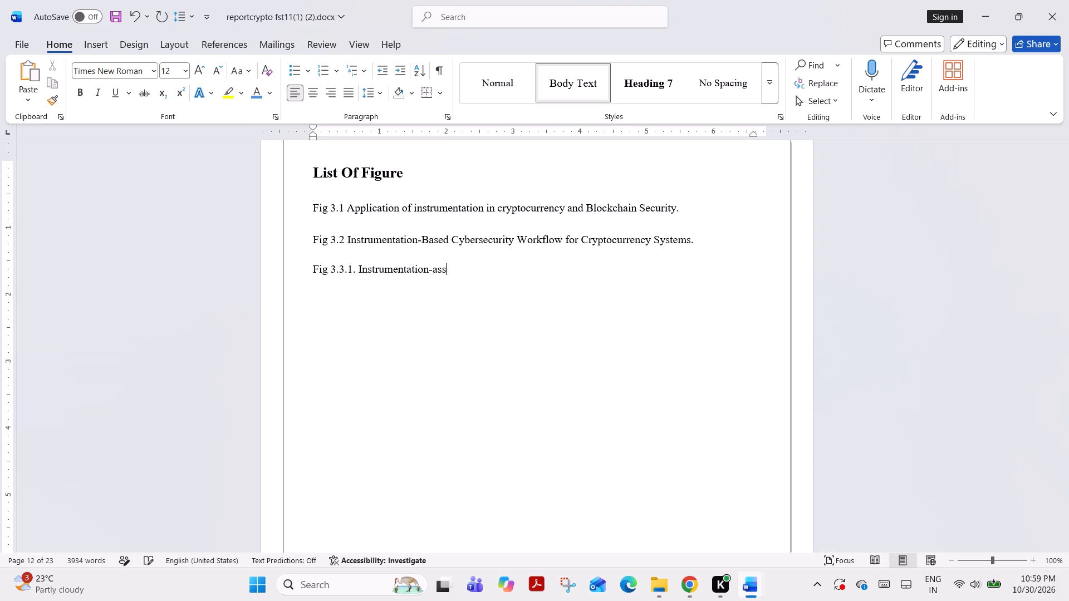
key("BackSpace")
key("BackSpace")
key("BackSpace")
key("BackSpace")
key("BackSpace")
key("BackSpace")
key("BackSpace")
key("BackSpace")
key("BackSpace")
key("BackSpace")
key("BackSpace")
key("BackSpace")
key("BackSpace")
key("BackSpace")
key("BackSpace")
key("BackSpace")
key("BackSpace")
key("BackSpace")
key("BackSpace")
key("BackSpace")
key("BackSpace")
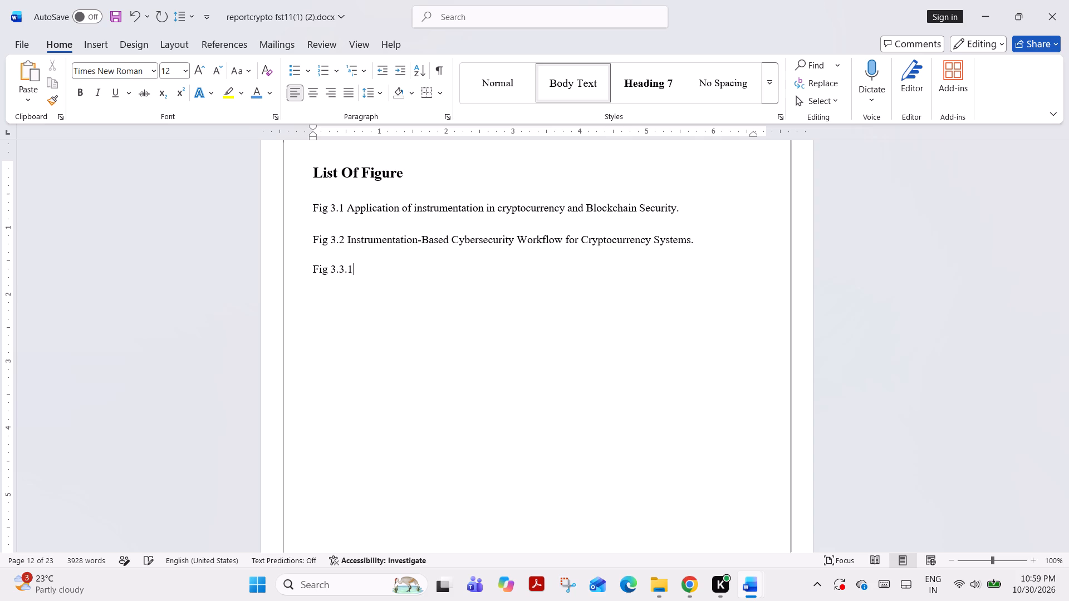
key("BackSpace")
key("BackSpace")
key("BackSpace")
key("BackSpace")
key("BackSpace")
key("BackSpace")
key("BackSpace")
key("BackSpace")
key("BackSpace")
key("BackSpace")
key("BackSpace")
Delete the cryptocurrency workflow description from the second List Of Figure entry, keeping only the label Fig 3.2.
key("BackSpace")
key("BackSpace")
key("BackSpace")
key("BackSpace")
key("BackSpace")
key("BackSpace")
key("BackSpace")
key("BackSpace")
key("BackSpace")
key("BackSpace")
key("BackSpace")
key("BackSpace")
key("BackSpace")
key("BackSpace")
key("BackSpace")
key("BackSpace")
key("BackSpace")
key("BackSpace")
key("BackSpace")
key("BackSpace")
key("BackSpace")
key("BackSpace")
key("BackSpace")
key("BackSpace")
key("BackSpace")
key("BackSpace")
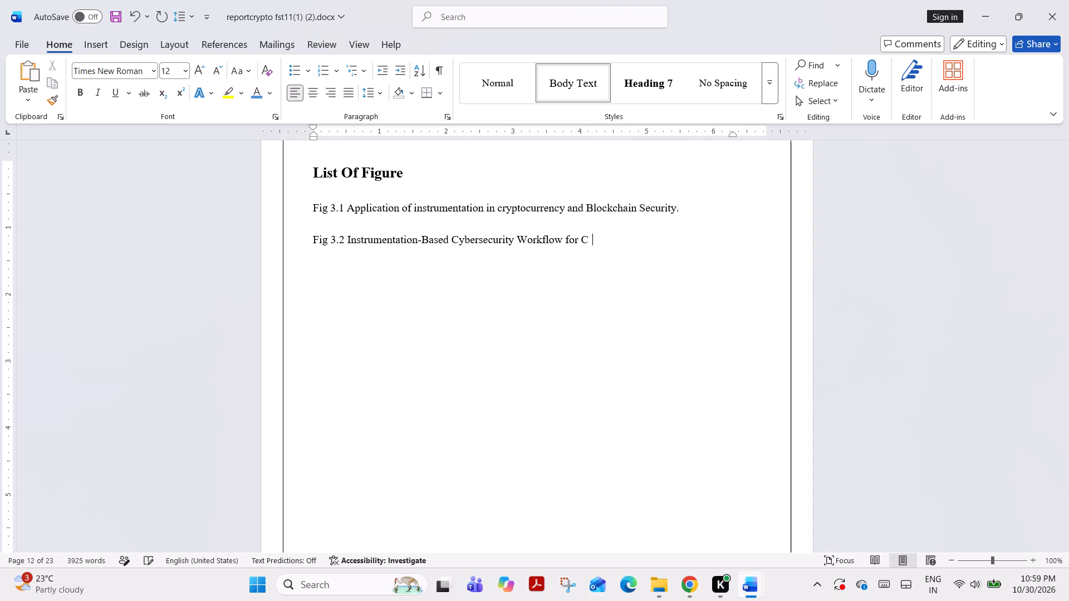
key("BackSpace")
key("BackSpace")
key("BackSpace")
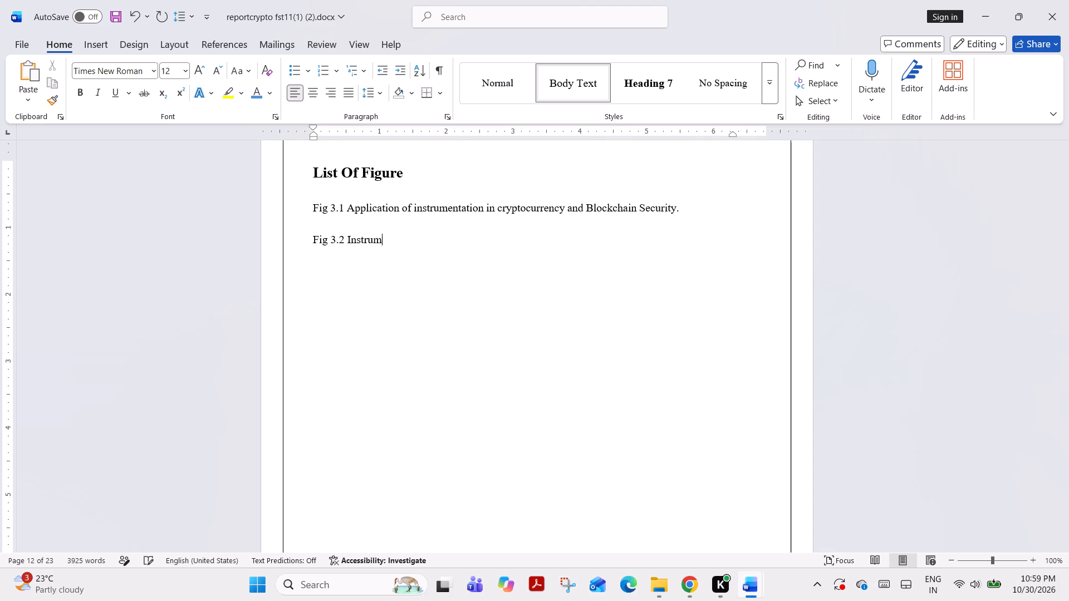
key("BackSpace")
key("BackSpace")
key("BackSpace")
key("BackSpace")
key("BackSpace")
key("BackSpace")
key("BackSpace")
Delete the remaining Fig 3.2 label and its blank line so only the Fig 3.1 entry is left in the List Of Figure.
key("BackSpace")
key("BackSpace")
key("BackSpace")
key("BackSpace")
key("BackSpace")
key("BackSpace")
key("BackSpace")
Review the pages around the List Of Figure and examine the chapter and section entries of the Contents table.
scroll(656, 298, "down", 7)
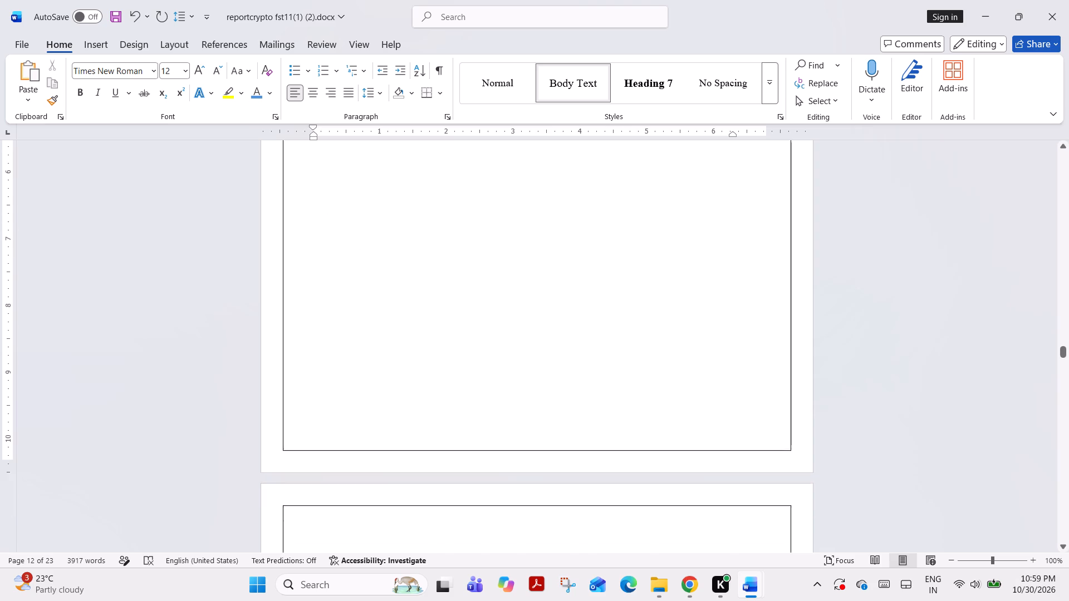
scroll(635, 313, "down", 3)
scroll(634, 313, "up", 11)
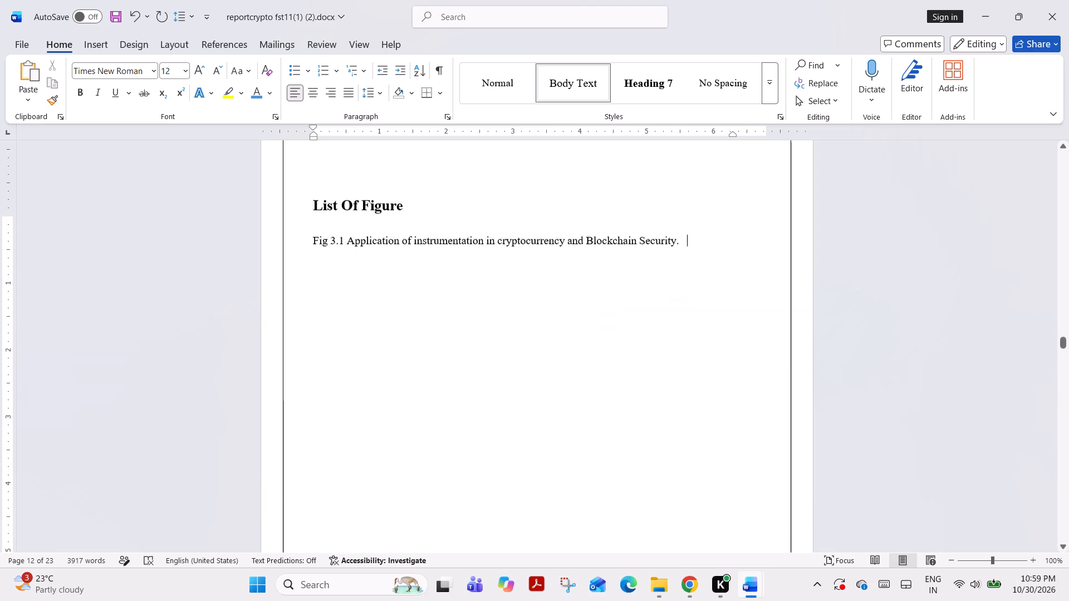
scroll(624, 317, "up", 10)
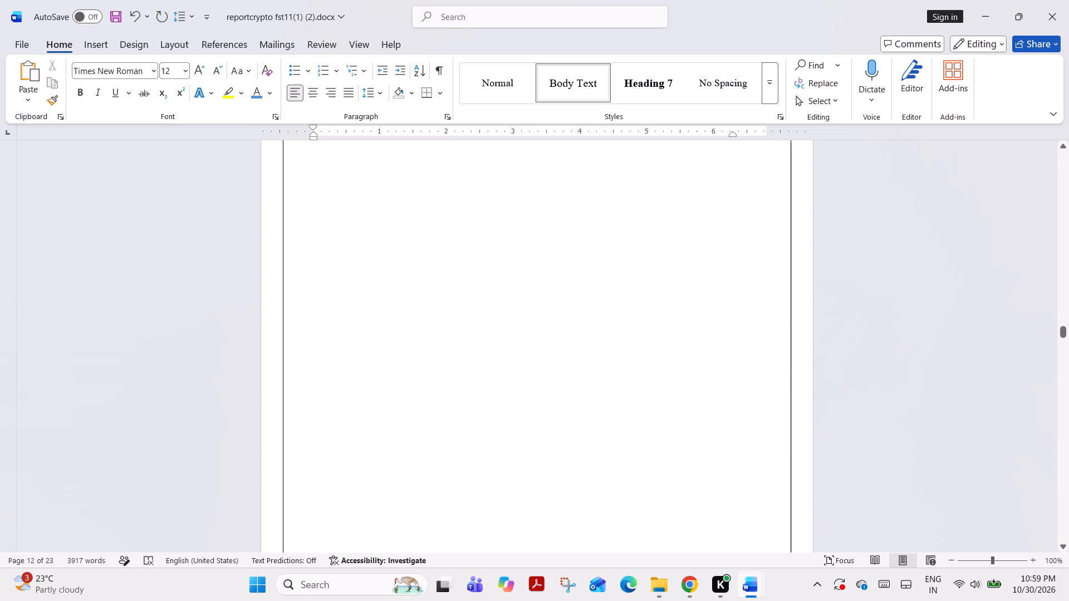
scroll(623, 317, "up", 11)
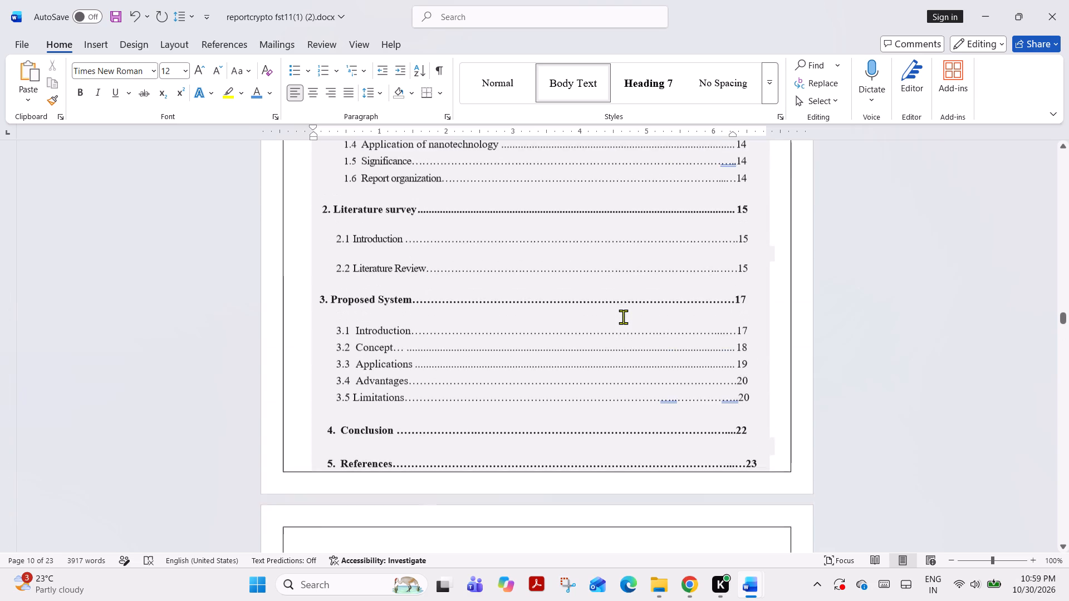
scroll(533, 400, "down", 15)
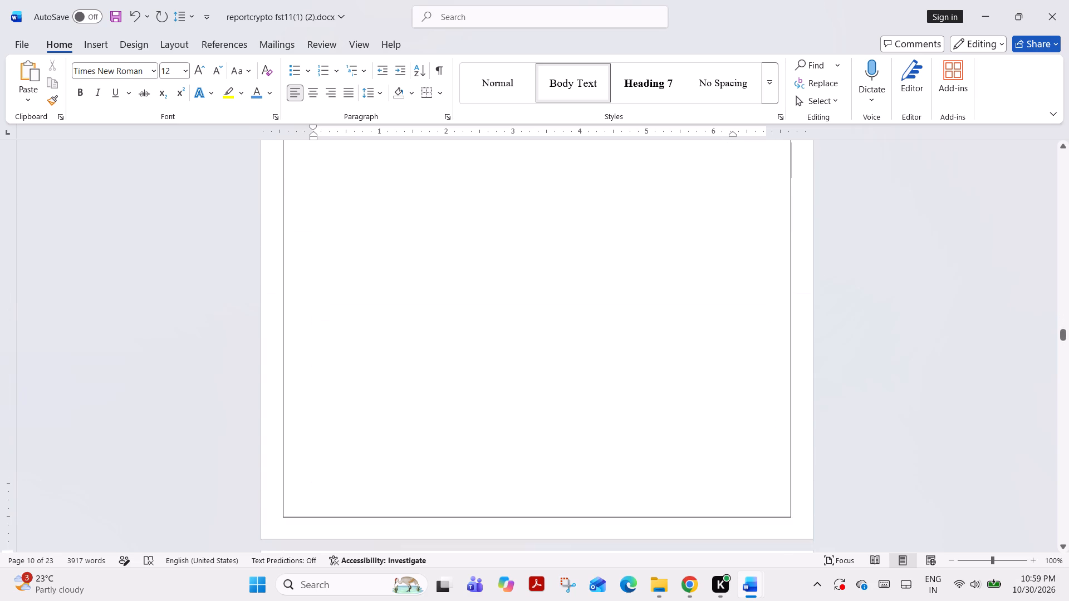
scroll(533, 400, "up", 5)
scroll(533, 400, "down", 10)
scroll(533, 400, "up", 9)
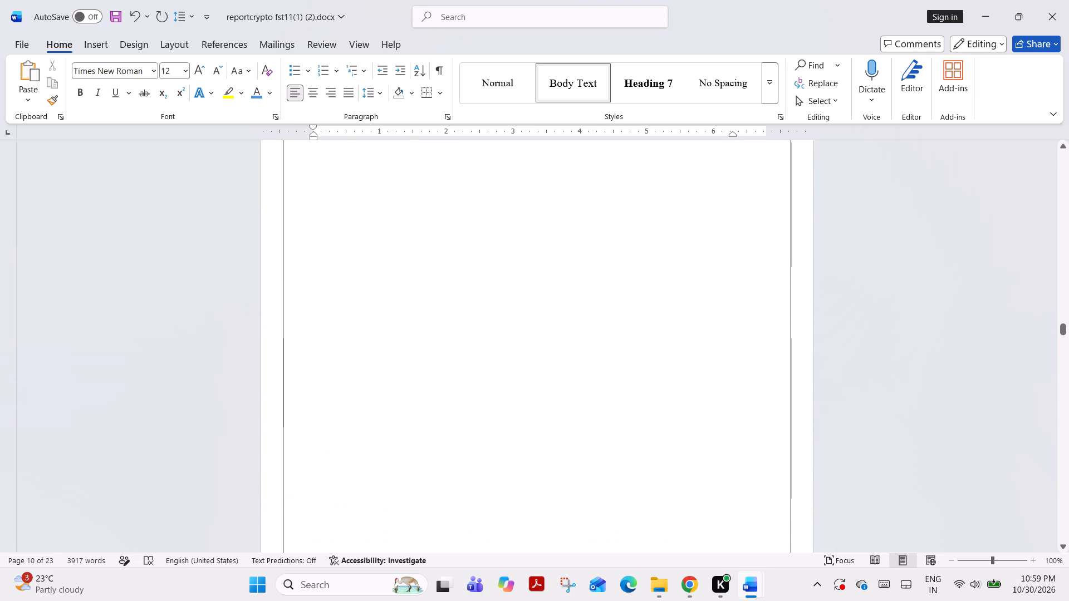
scroll(531, 401, "up", 16)
left_click(527, 402)
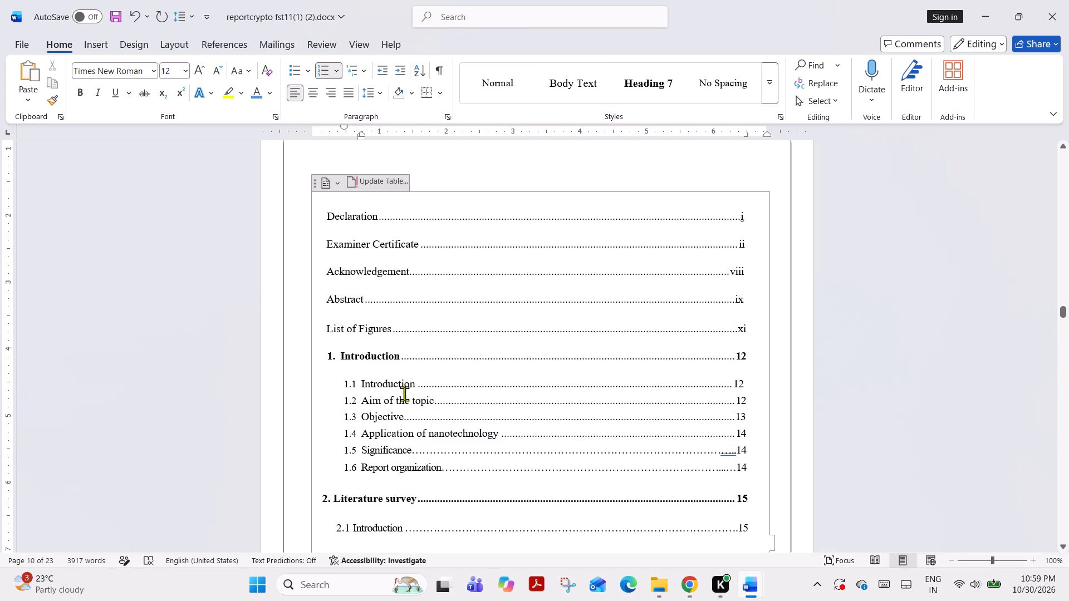
left_click(217, 394)
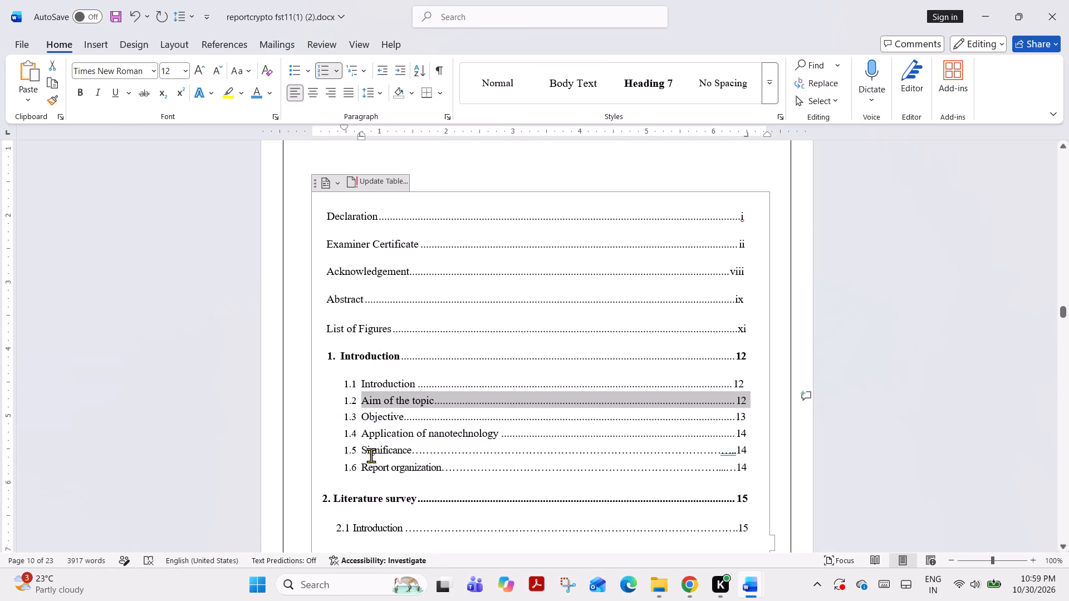
left_click(372, 455)
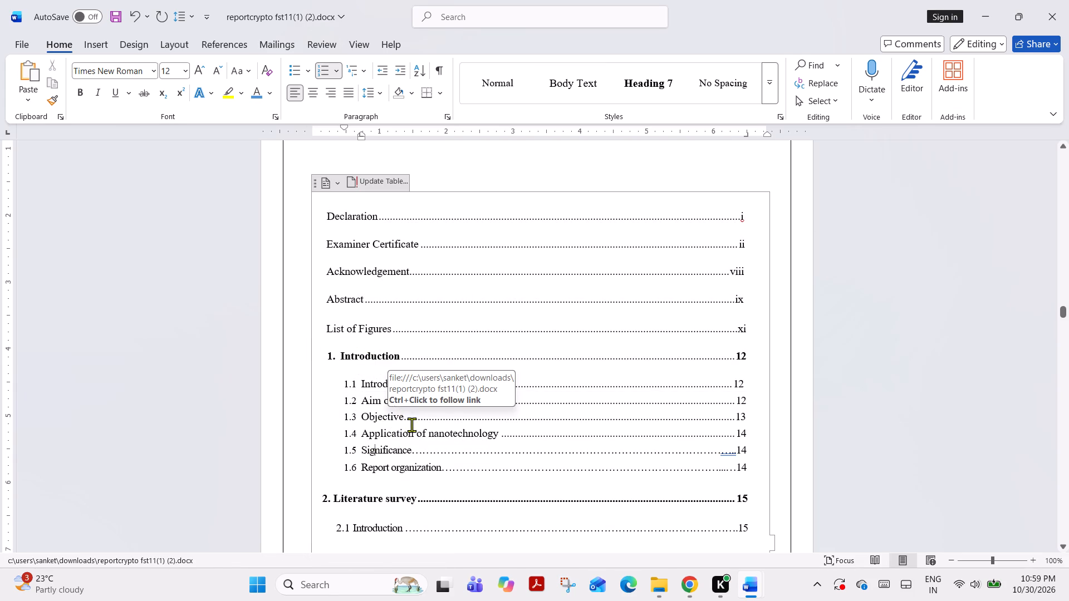
scroll(463, 520, "down", 3)
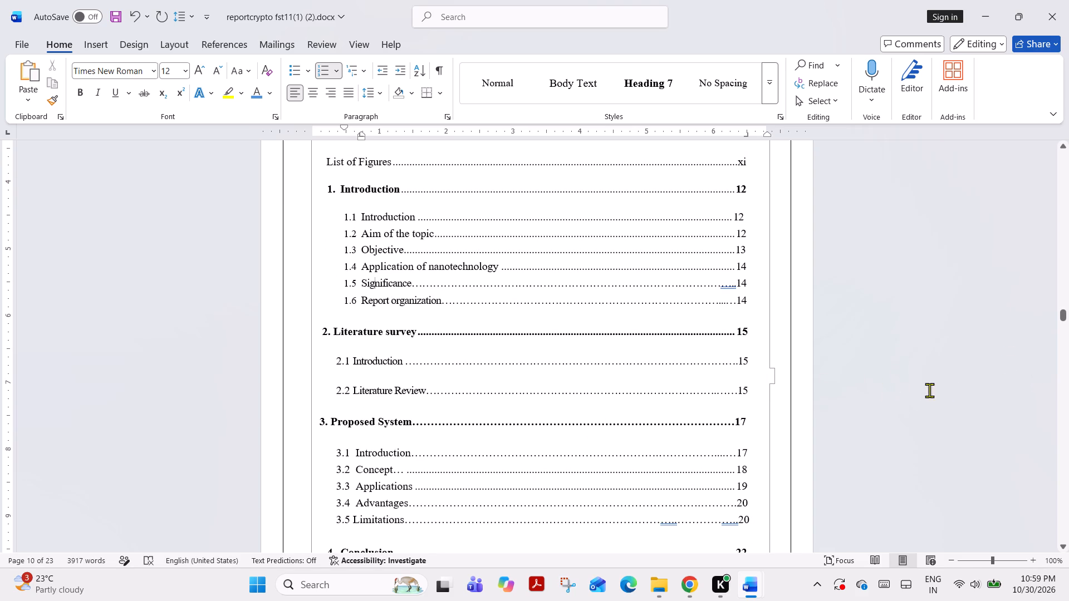
Try to remove the blank line between the 2.1 Introduction and 2.2 Literature Review entries in the Contents table.
left_click(774, 376)
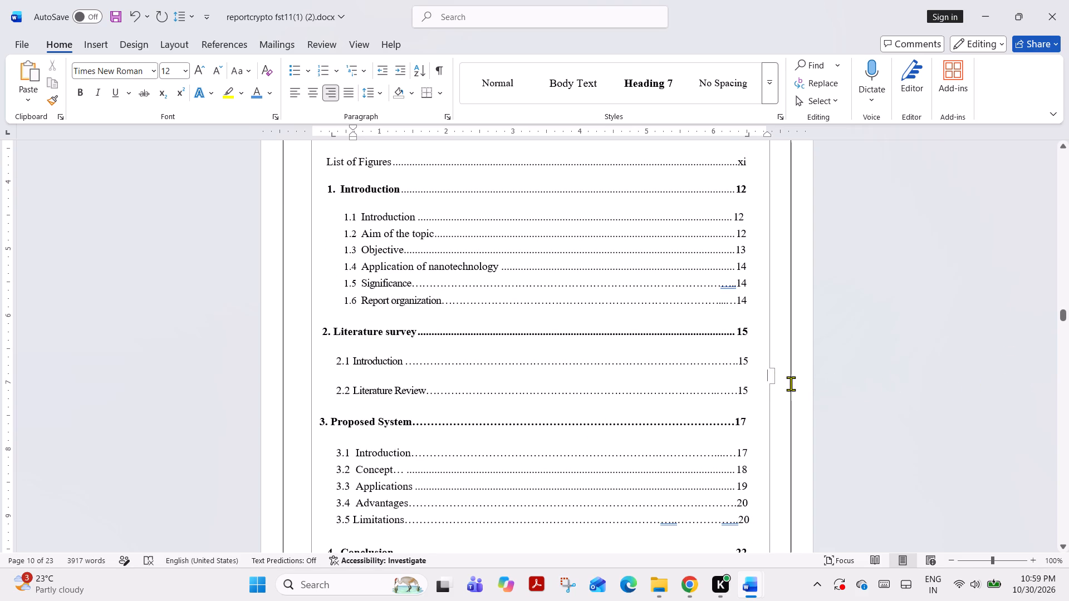
key("BackSpace")
Review Chapter 2 Literature Survey through the start of Chapter 3, checking its section headings, cited studies and page positions.
left_click_drag(1063, 314, 1063, 316)
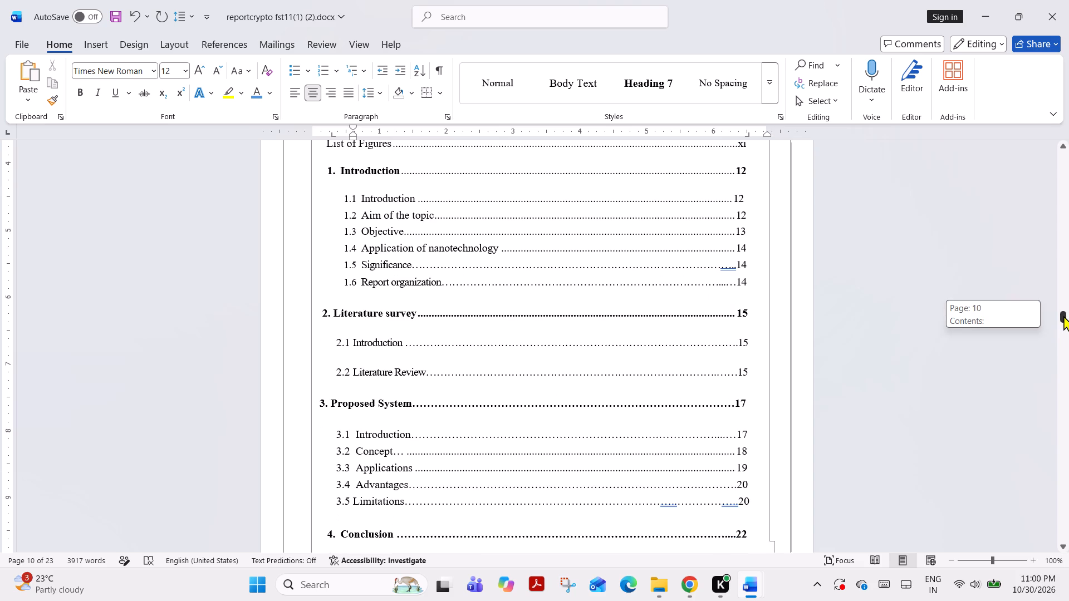
left_click_drag(1063, 316, 1044, 397)
scroll(687, 371, "up", 4)
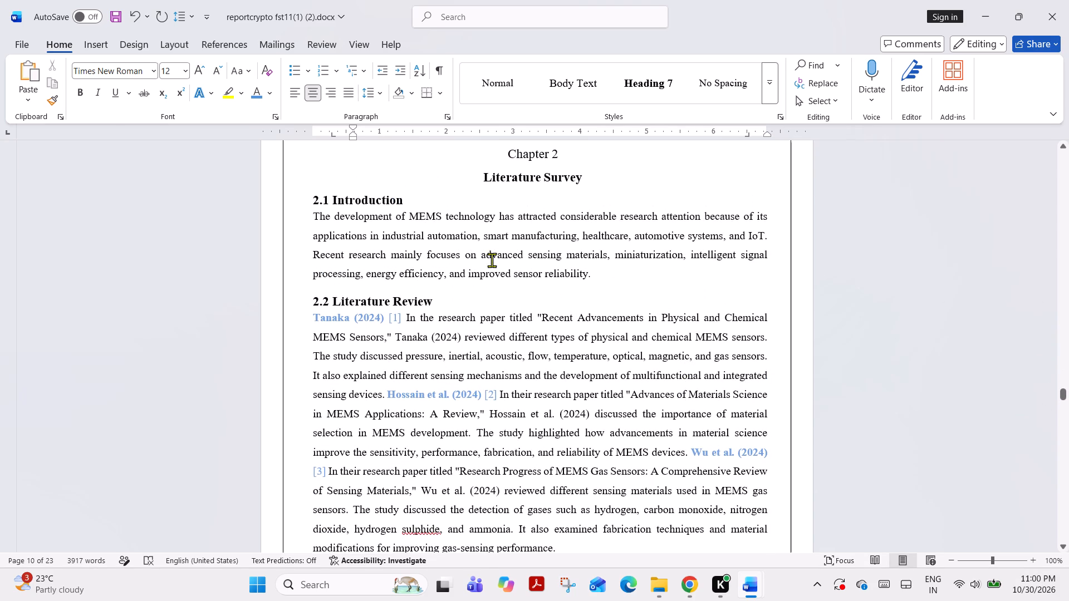
scroll(521, 267, "up", 1)
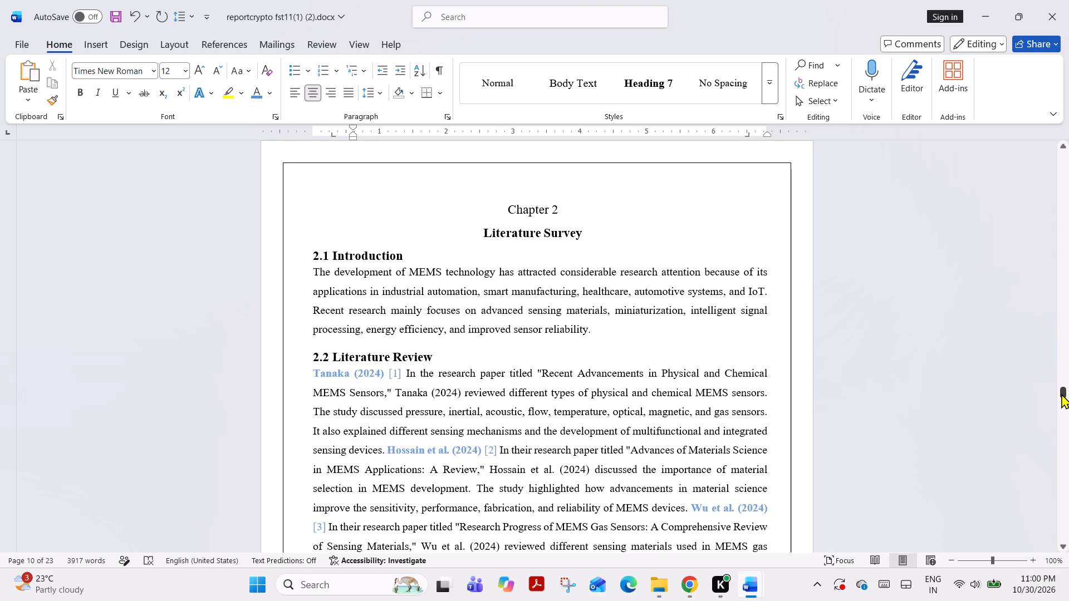
left_click_drag(1061, 393, 1062, 392)
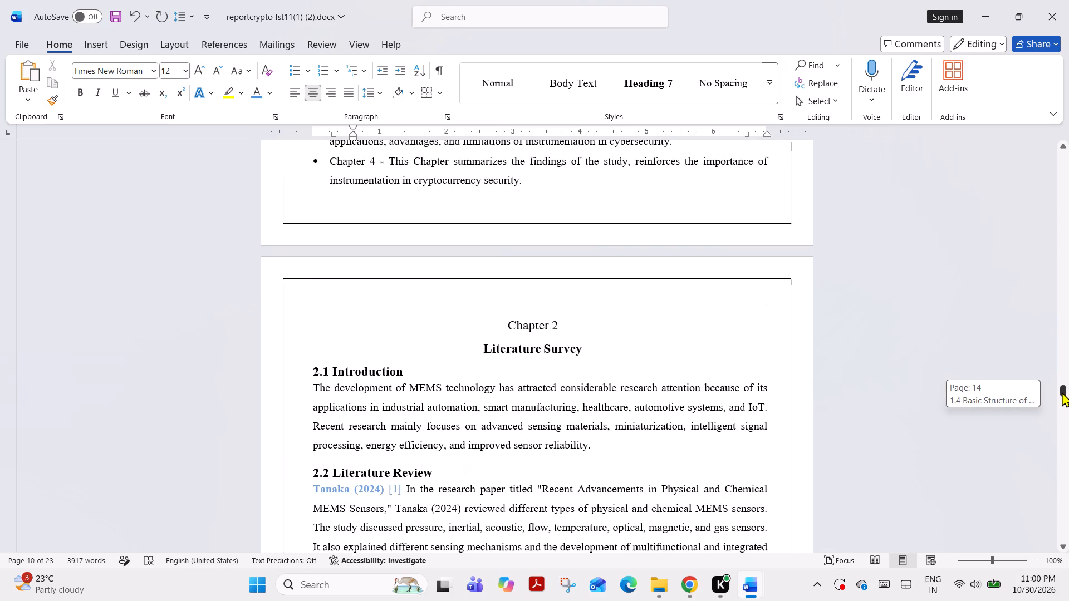
left_click_drag(1062, 392, 1060, 395)
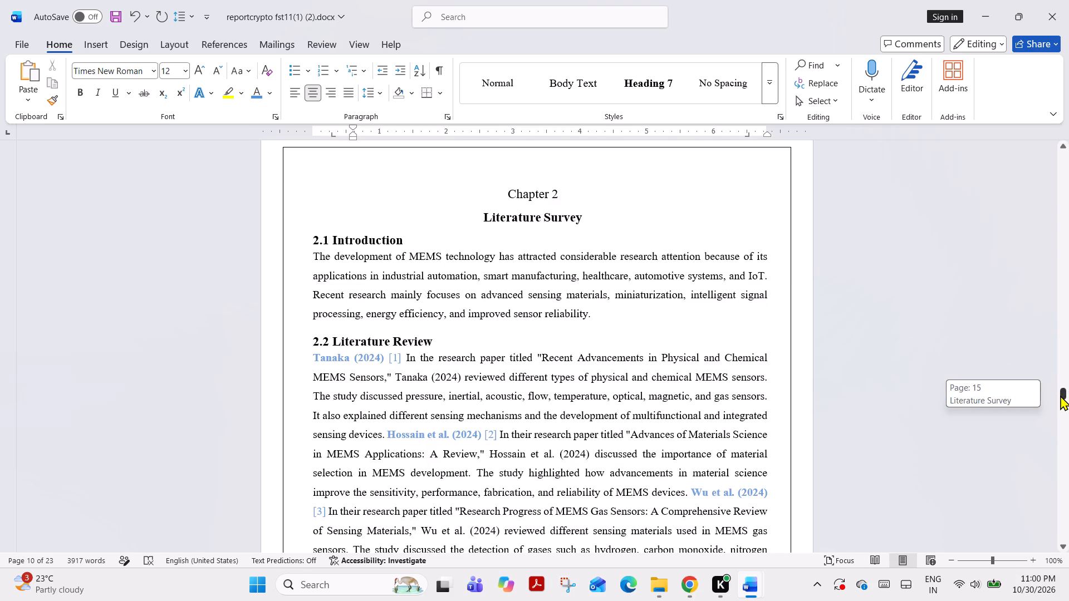
left_click_drag(1060, 395, 1053, 428)
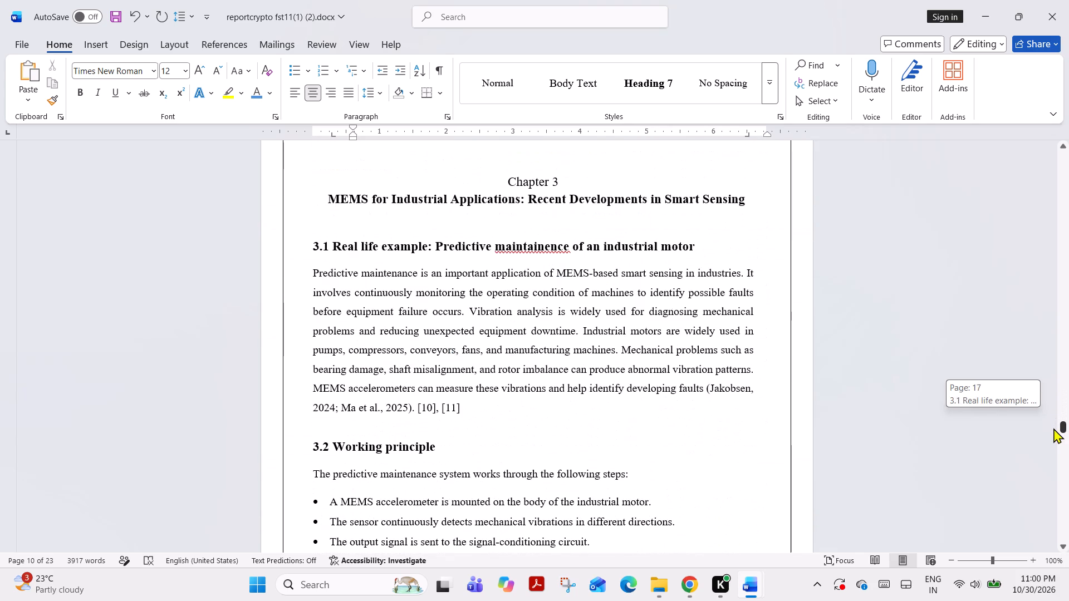
left_click_drag(1053, 428, 1056, 420)
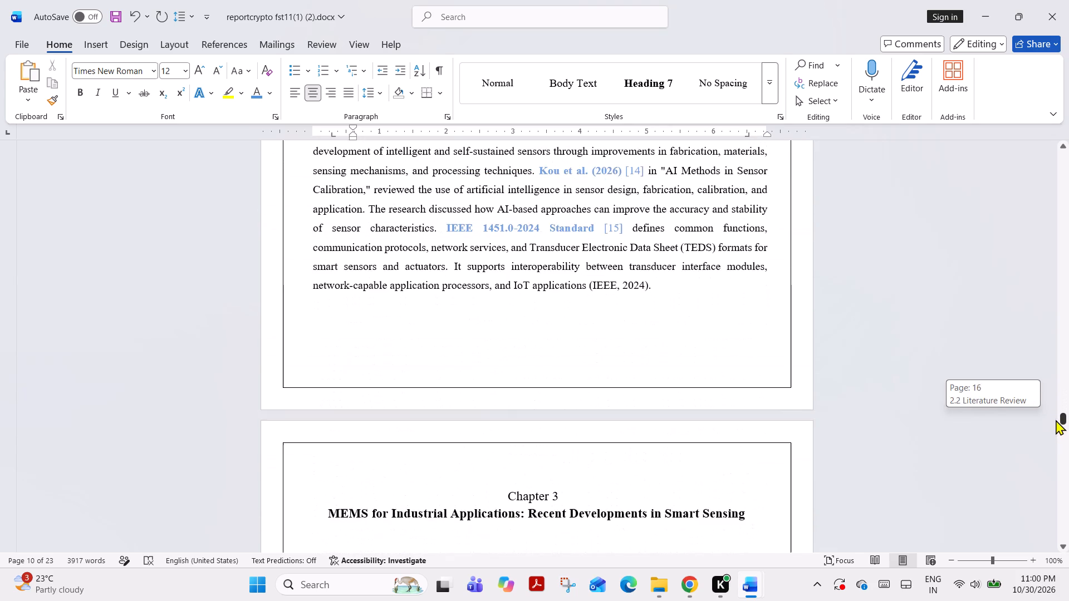
left_click_drag(1056, 420, 1056, 418)
scroll(537, 358, "up", 12)
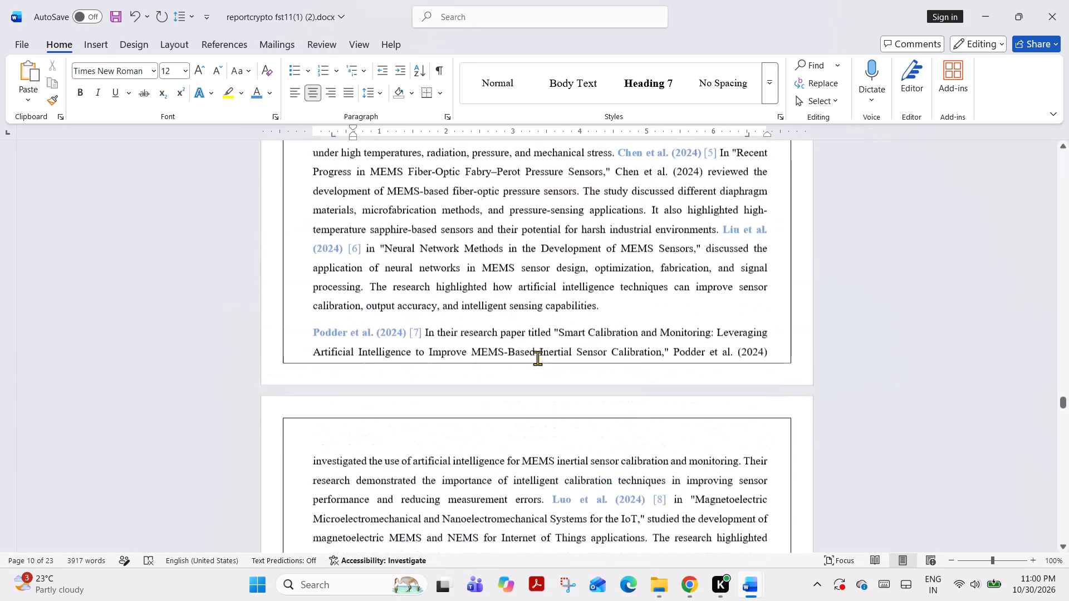
scroll(537, 358, "up", 14)
scroll(537, 358, "down", 5)
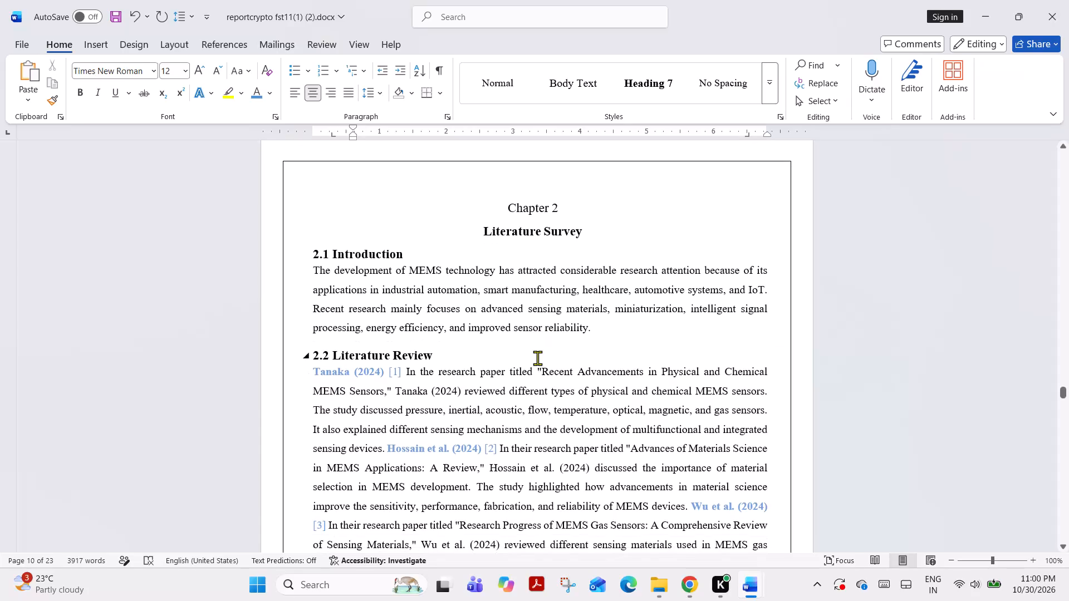
scroll(537, 358, "down", 7)
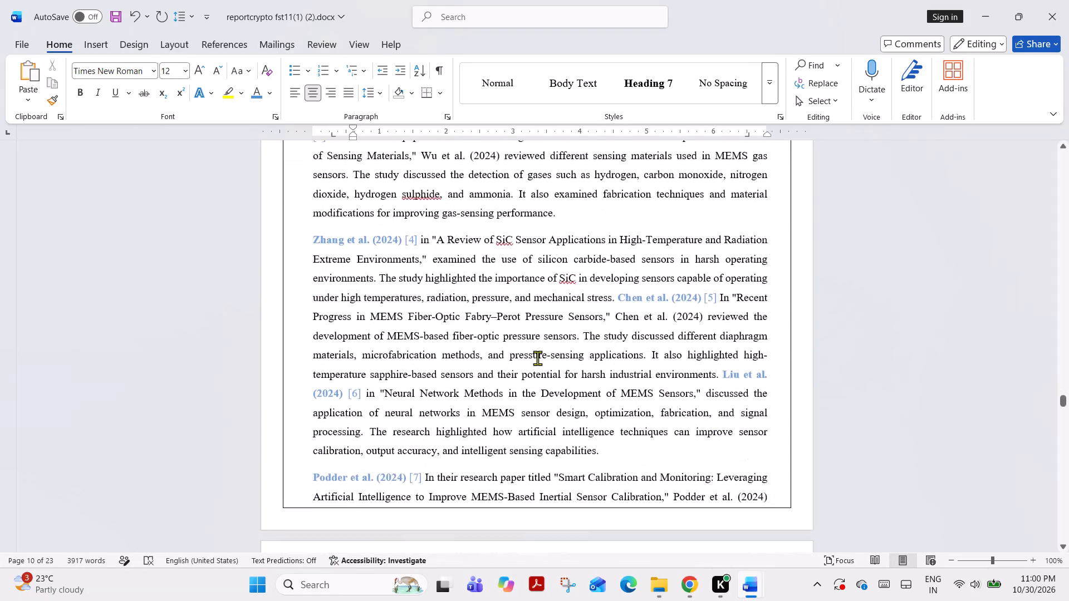
scroll(537, 358, "down", 2)
left_click(454, 220)
scroll(465, 226, "down", 1)
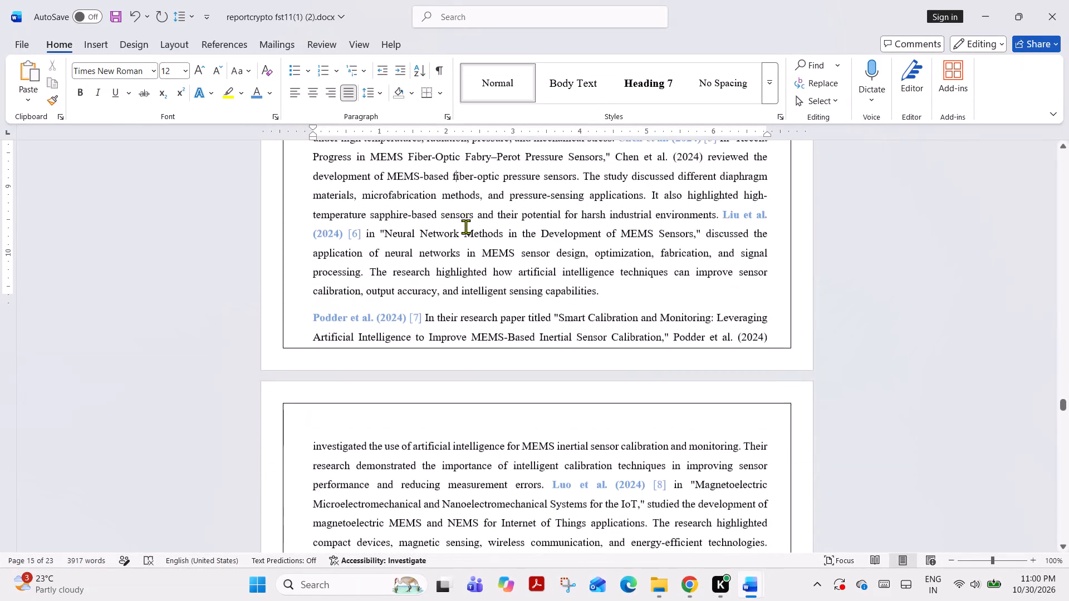
scroll(465, 226, "down", 2)
scroll(466, 227, "up", 9)
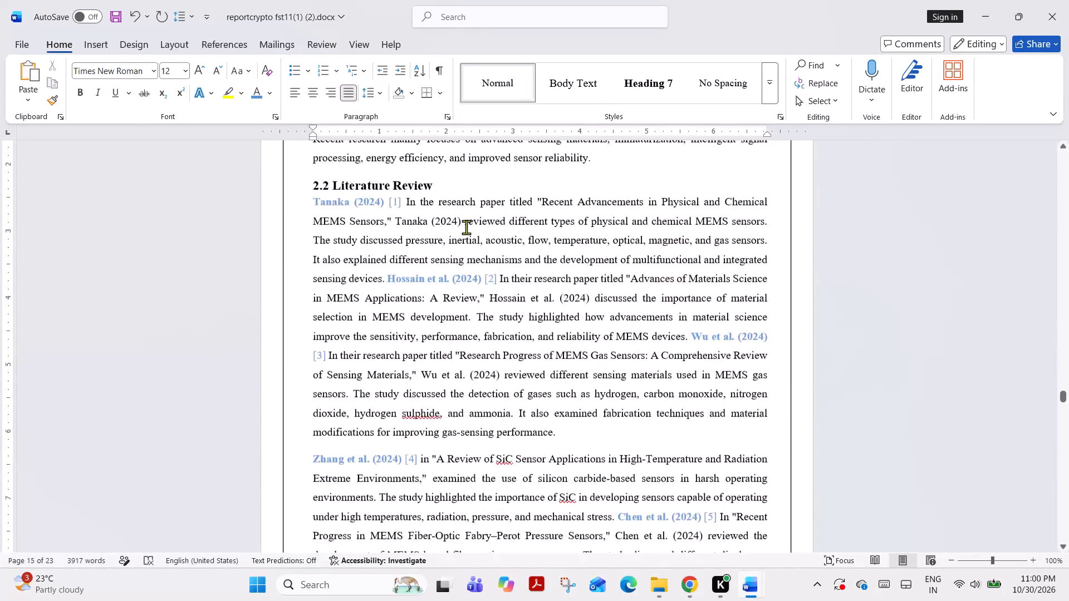
scroll(466, 227, "up", 4)
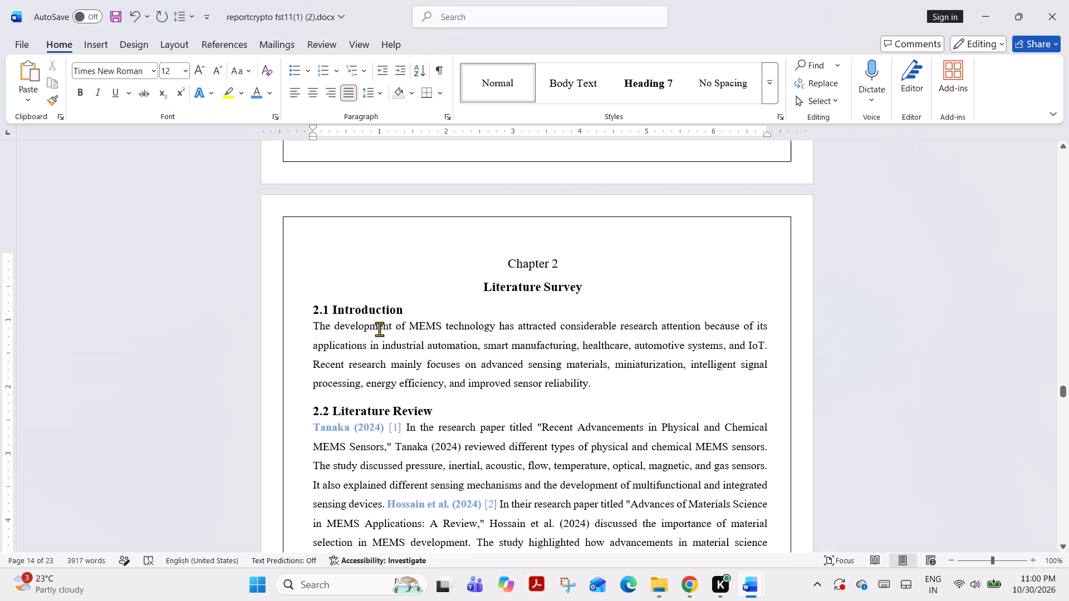
left_click(369, 316)
scroll(382, 328, "down", 7)
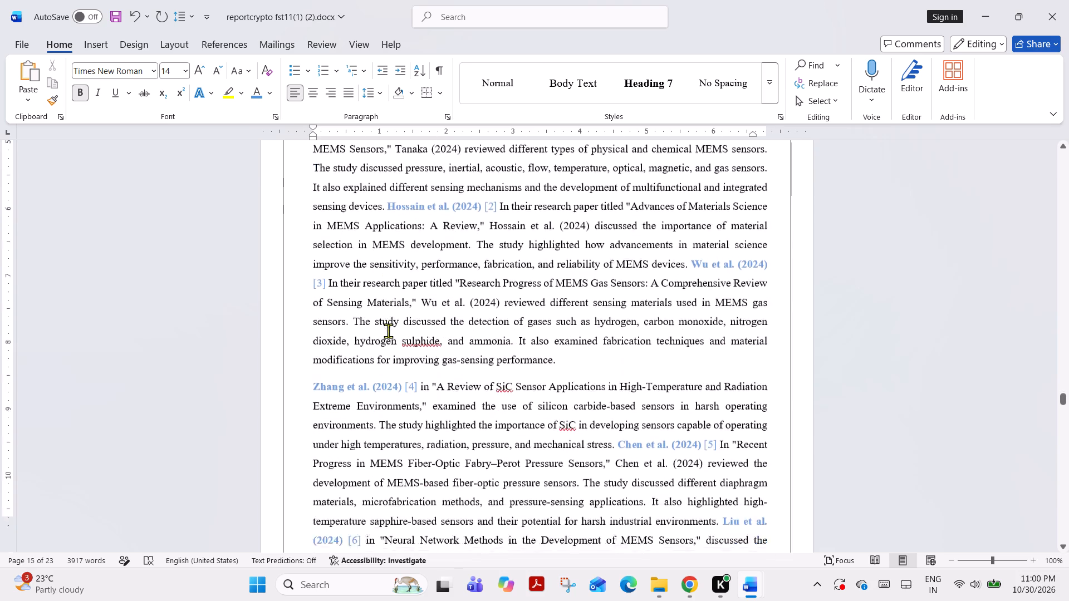
scroll(388, 331, "down", 9)
left_click(398, 301)
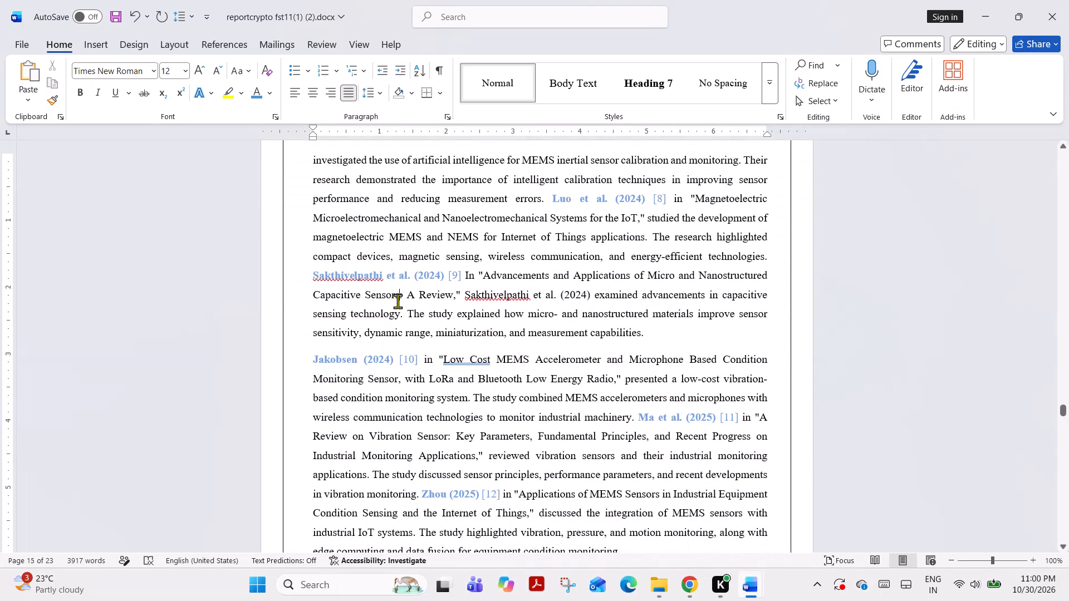
scroll(398, 302, "down", 10)
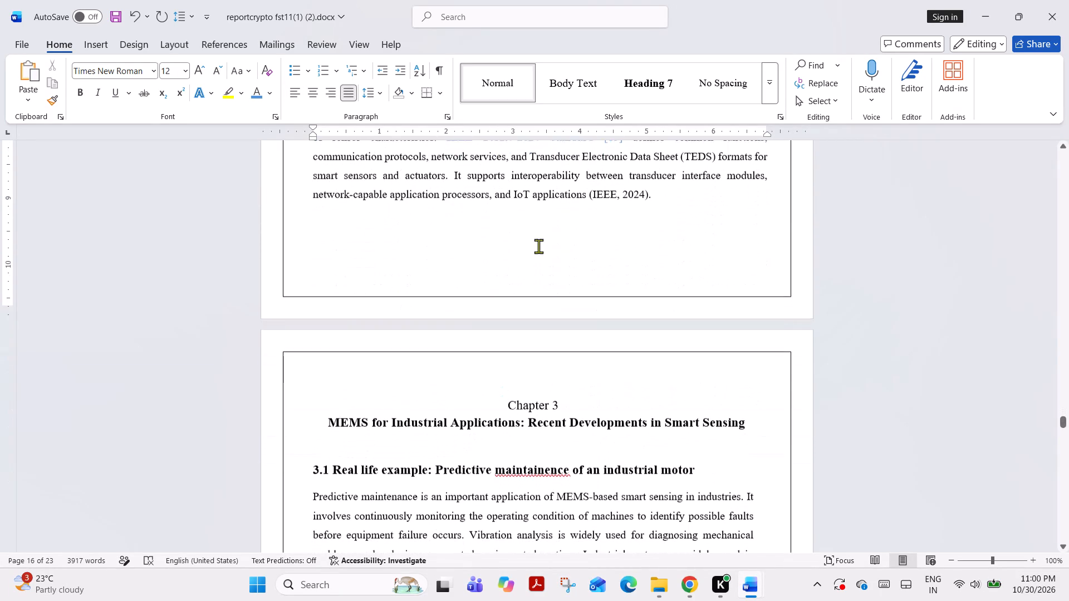
Return to the Contents table and check its section titles and page numbers from Introduction through References.
left_click_drag(1060, 426, 1038, 307)
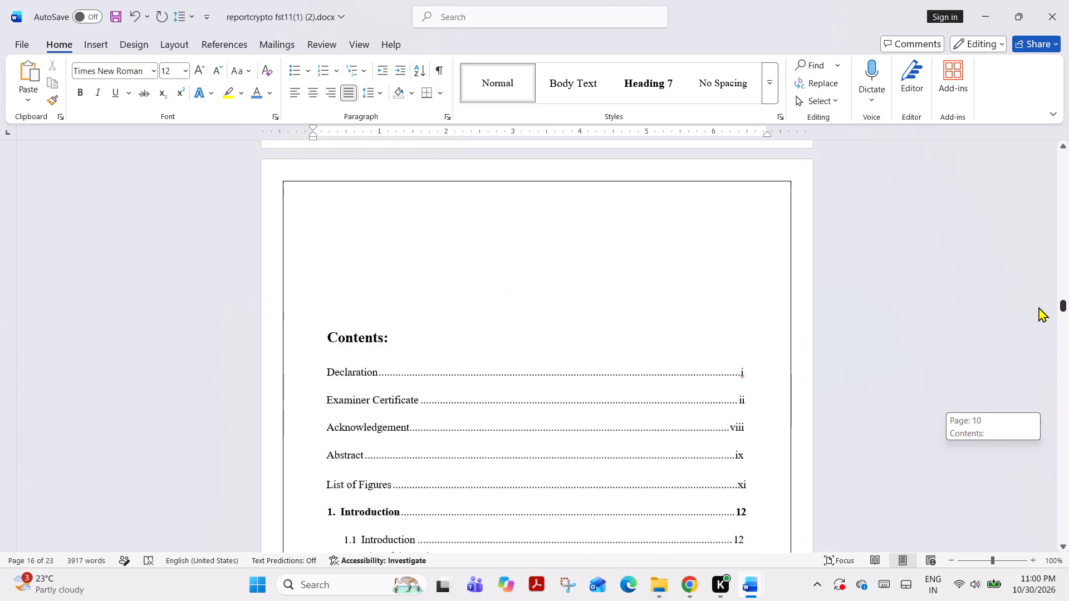
left_click_drag(1038, 307, 1042, 319)
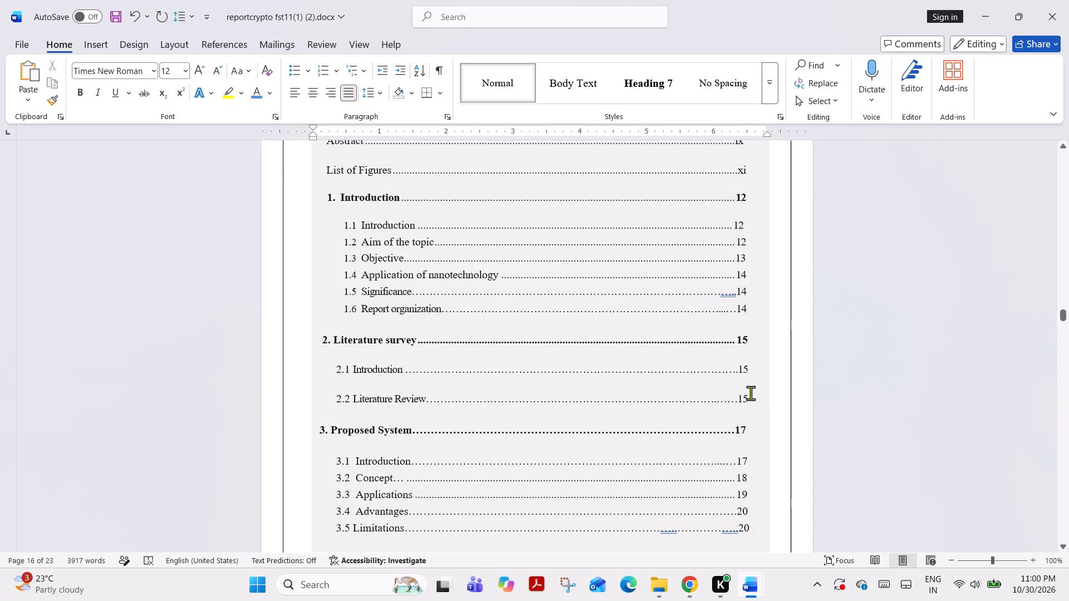
left_click(736, 400)
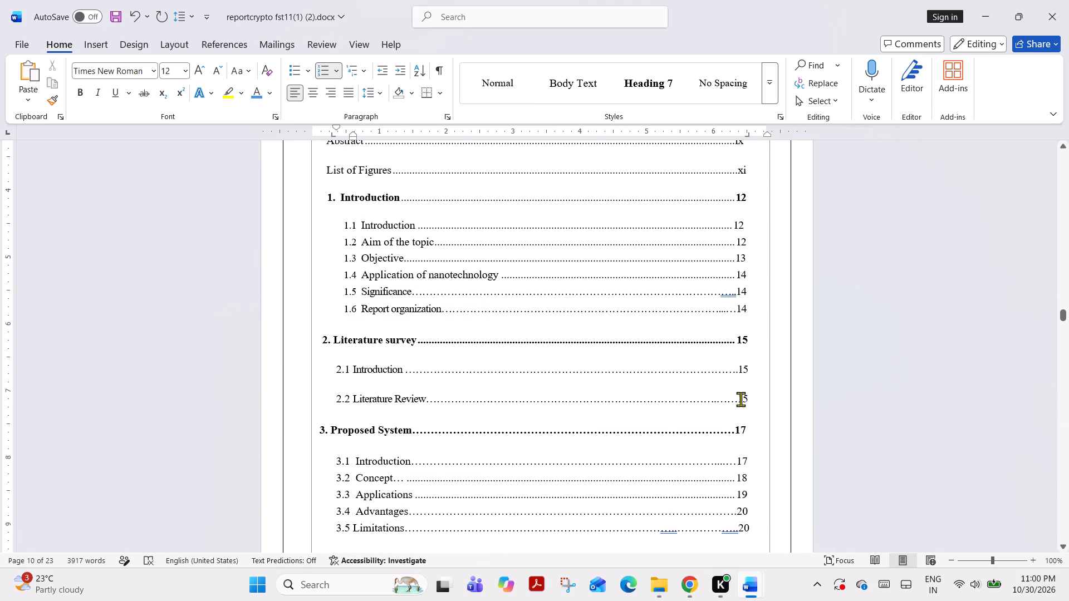
scroll(737, 399, "down", 1)
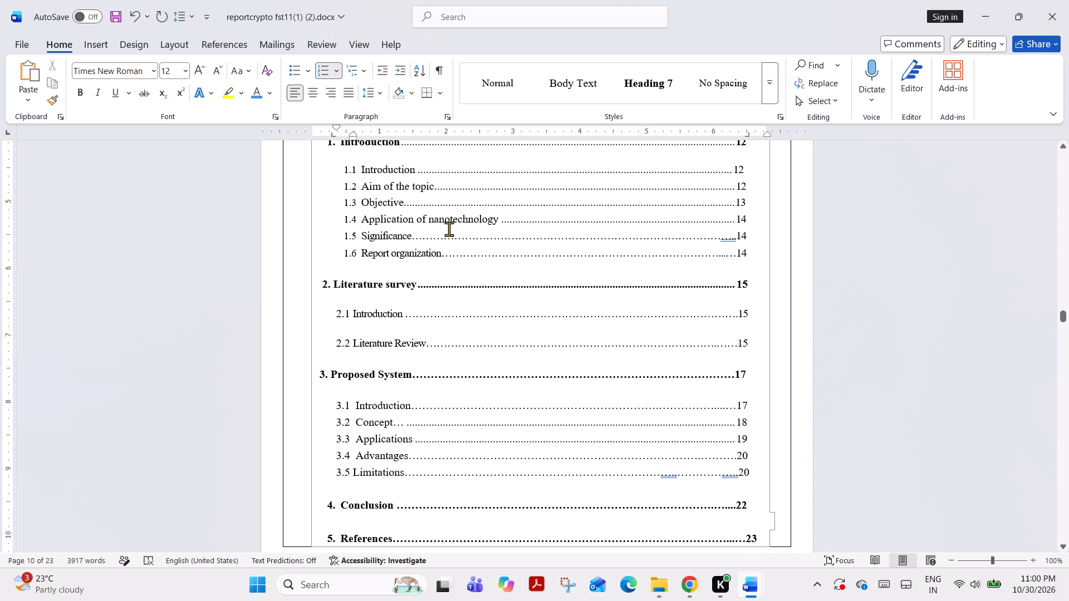
scroll(453, 279, "down", 1)
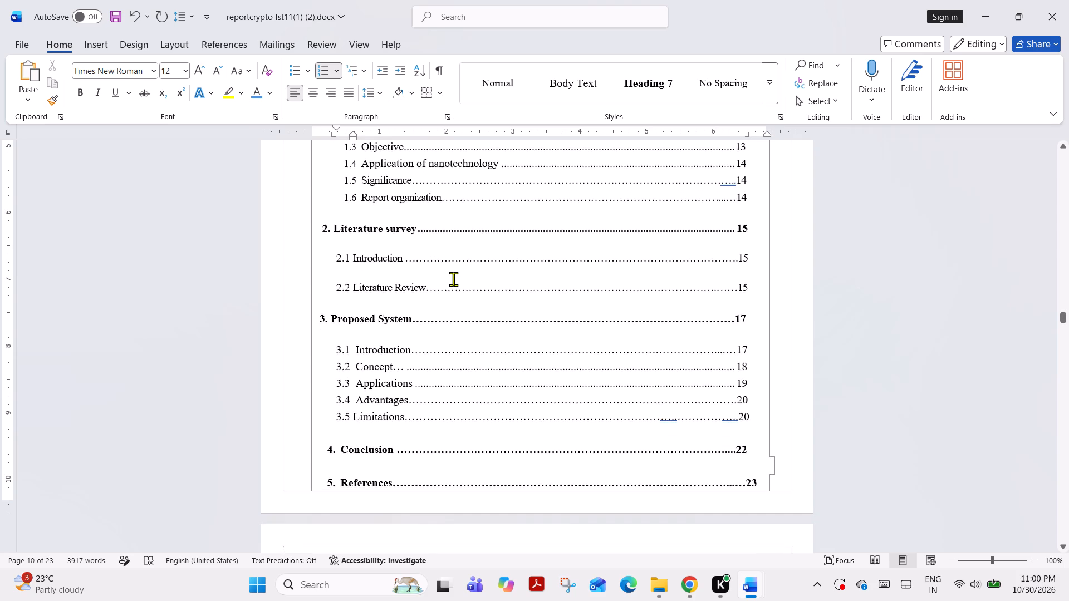
scroll(453, 279, "up", 1)
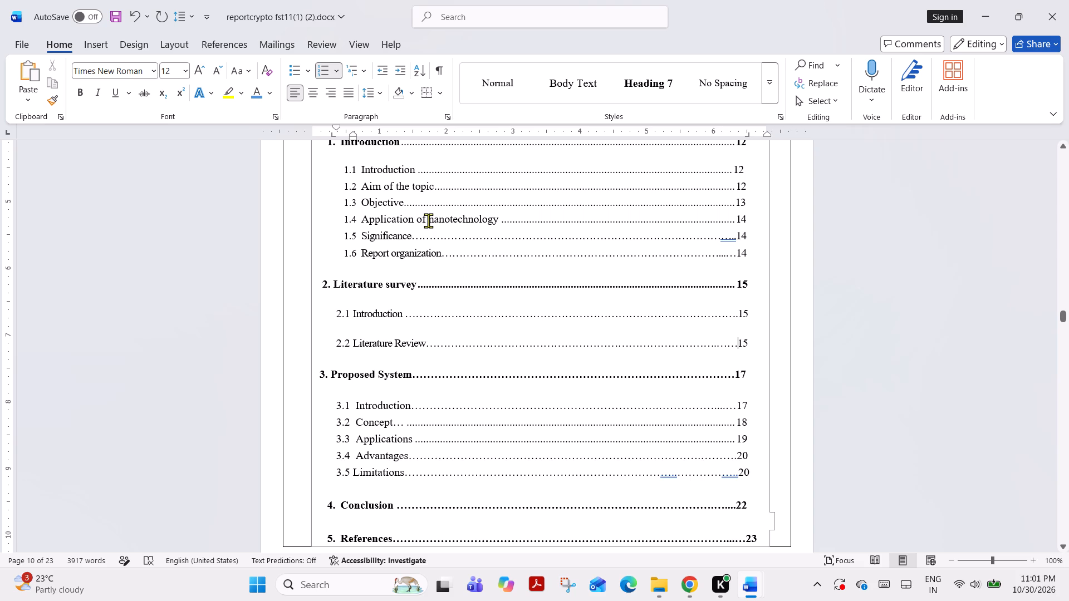
Change the 1.4 entry in the Contents table to read "Application of MEMS".
left_click(428, 220)
left_click_drag(419, 221, 496, 219)
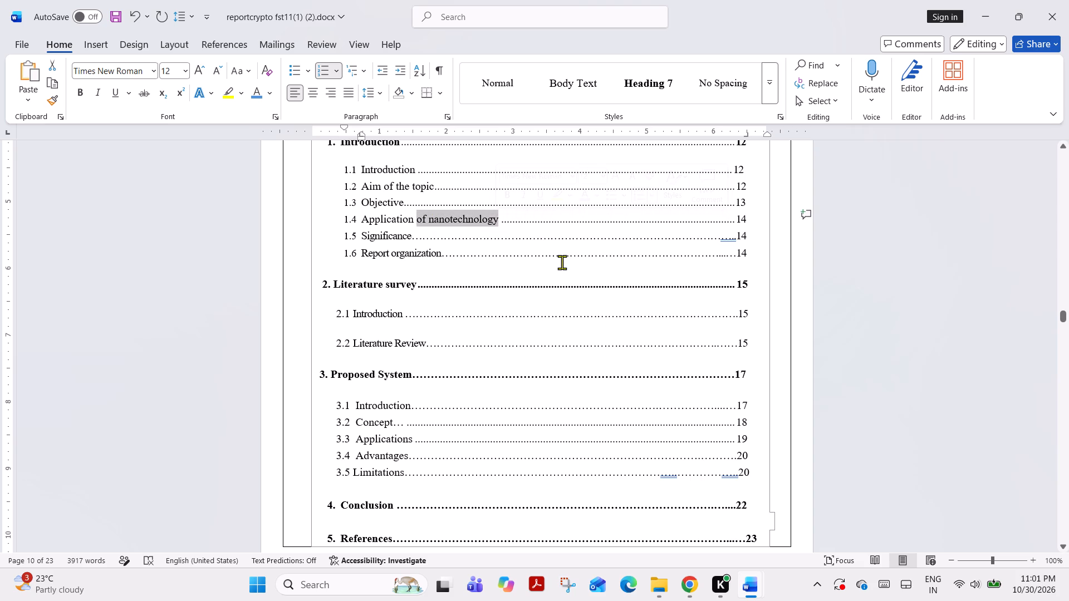
key("BackSpace")
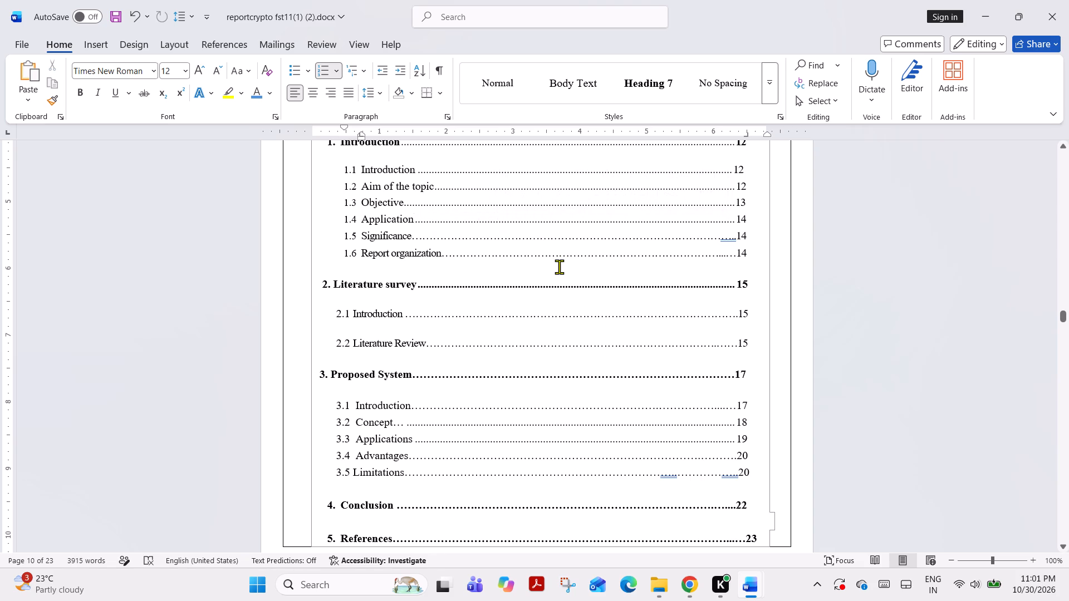
scroll(534, 277, "down", 1)
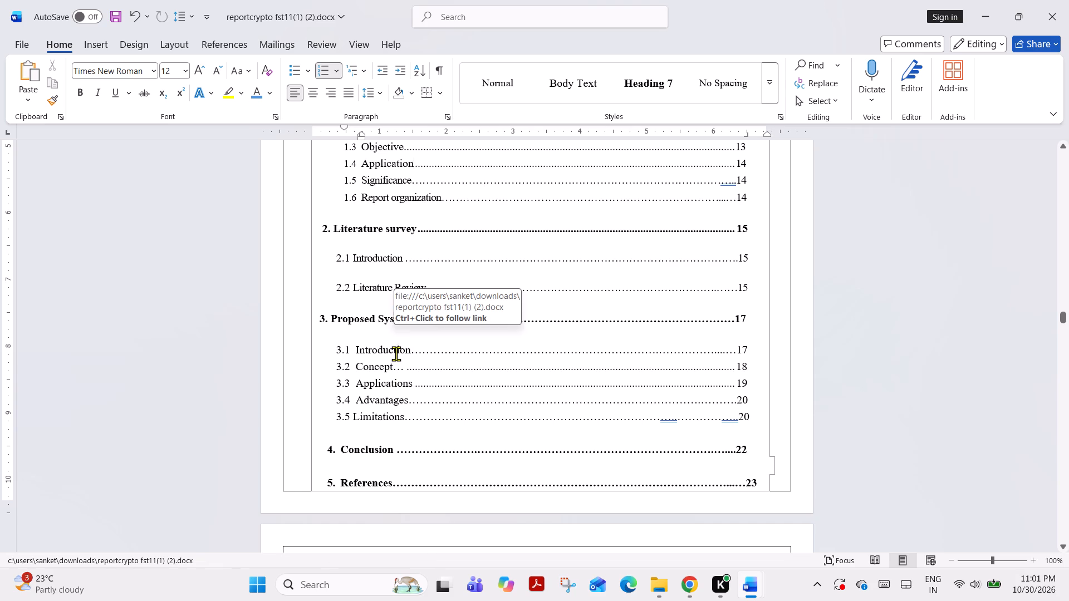
key("space")
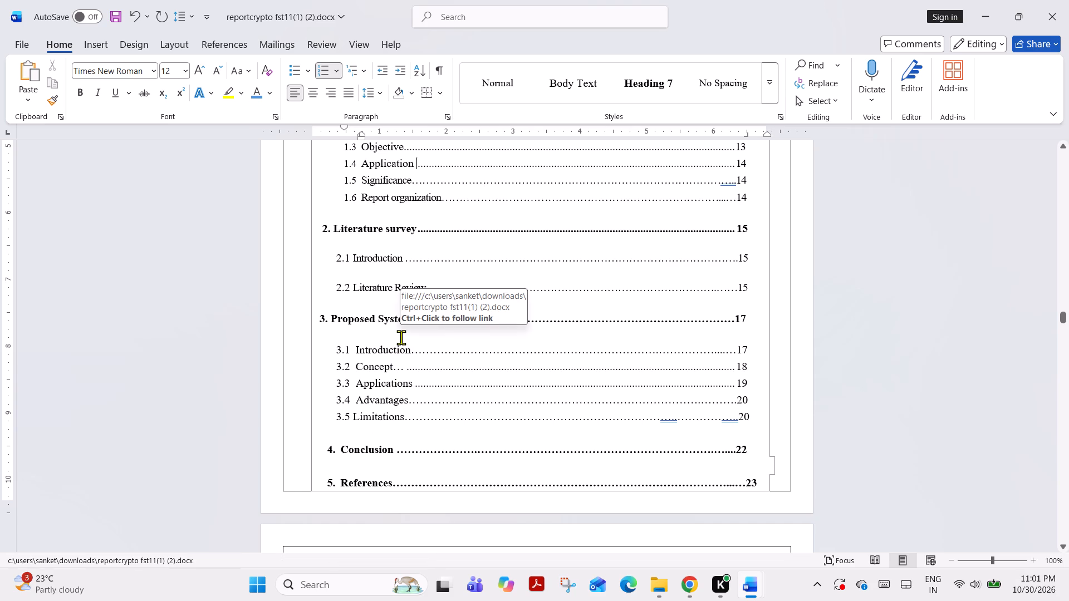
key("f")
key("BackSpace")
type("of")
key("space")
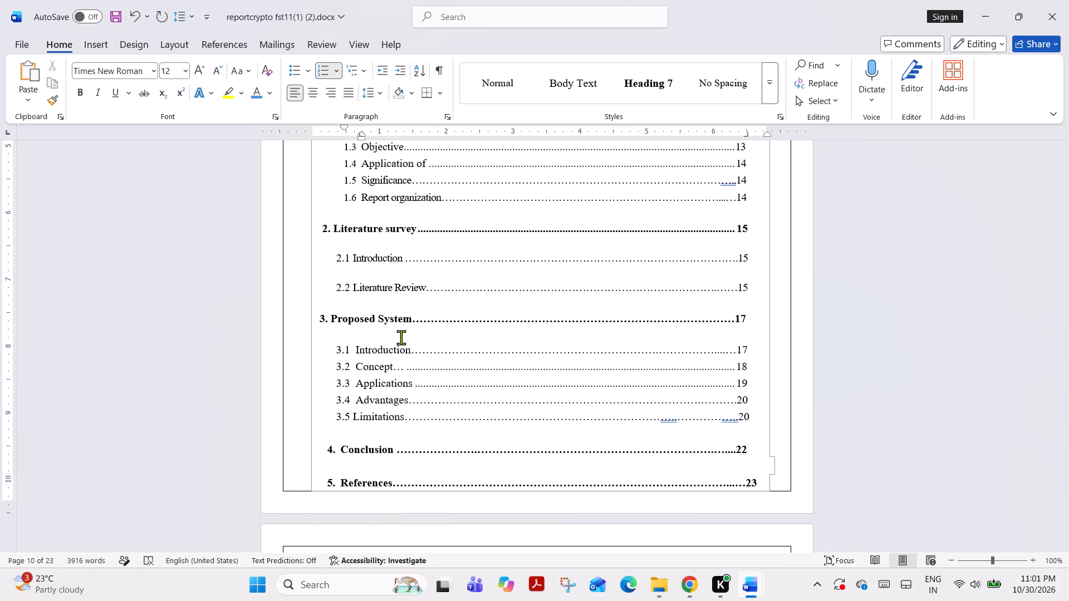
key("shift+less")
key("shift+BackSpace")
type("MSME")
key("BackSpace")
key("BackSpace")
key("BackSpace")
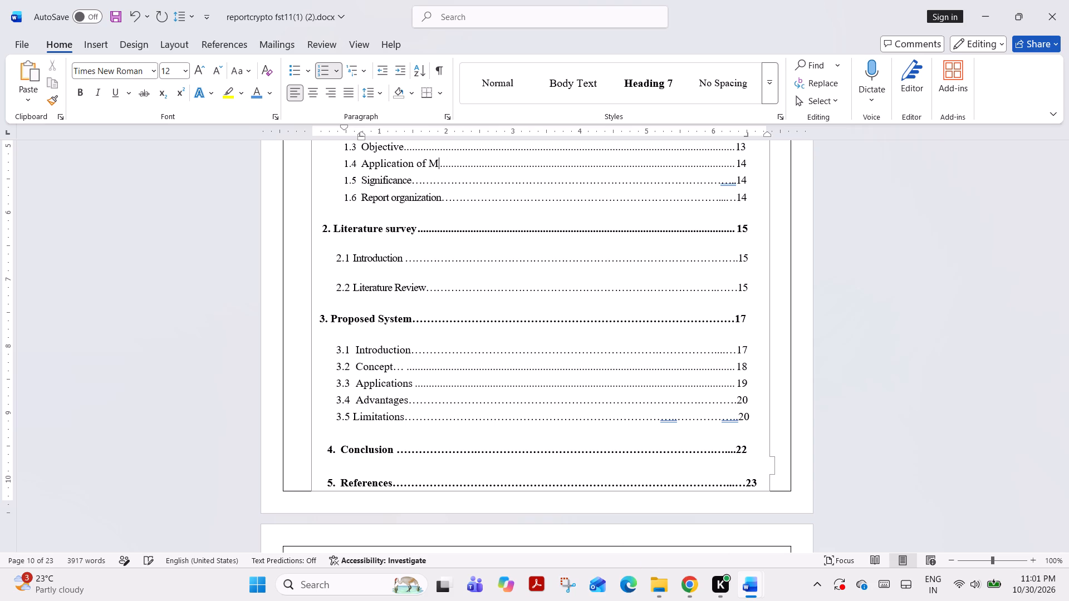
type("EMS")
Check the remaining Contents entries through References and examine the pages that follow, as far as the Fig 3.1 caption.
scroll(668, 445, "down", 1)
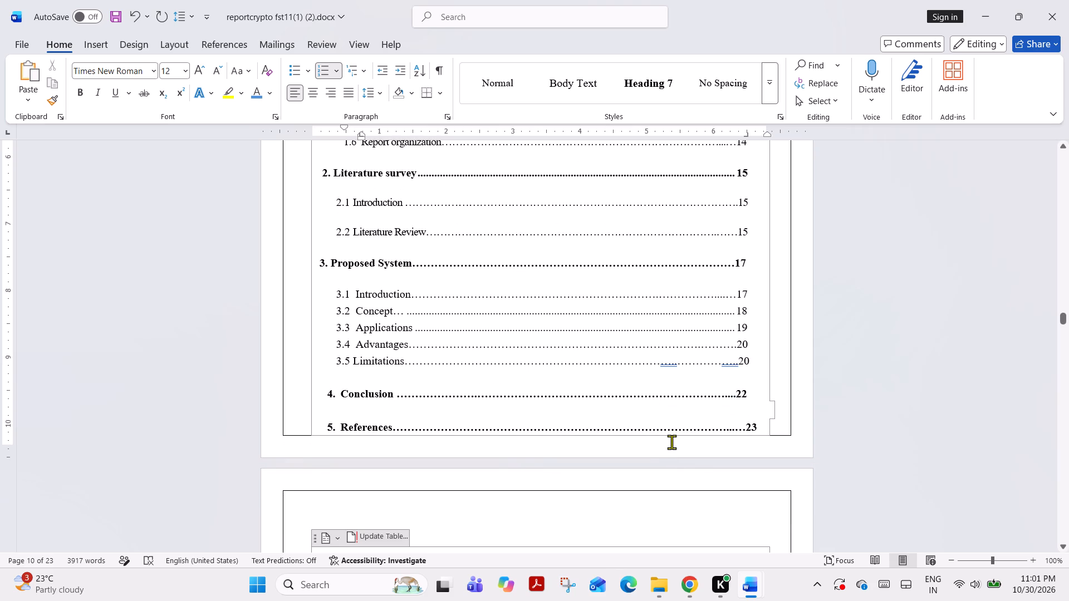
scroll(471, 378, "down", 1)
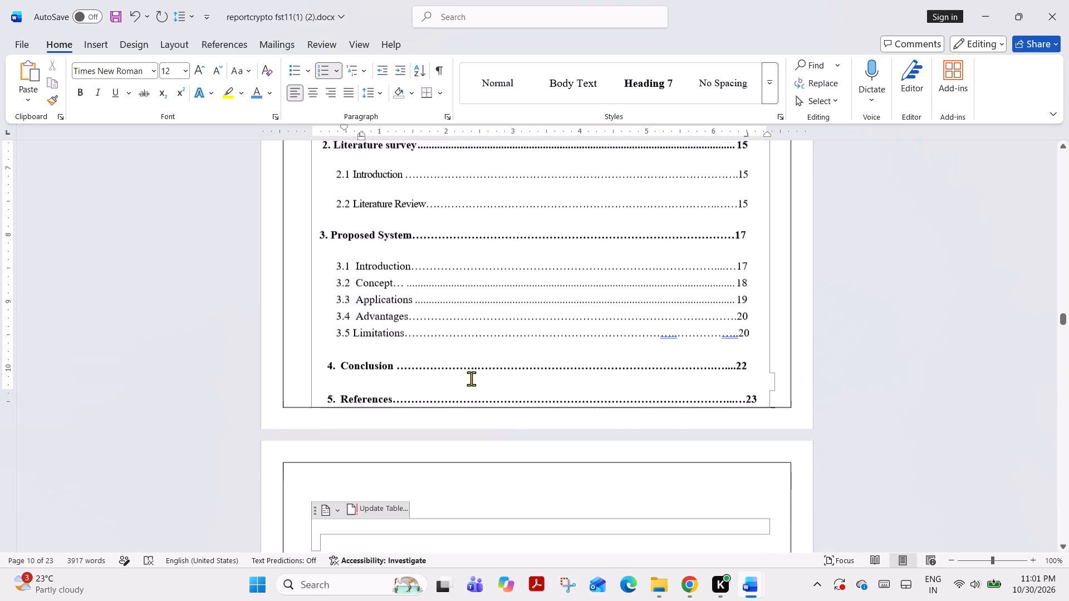
scroll(471, 378, "up", 1)
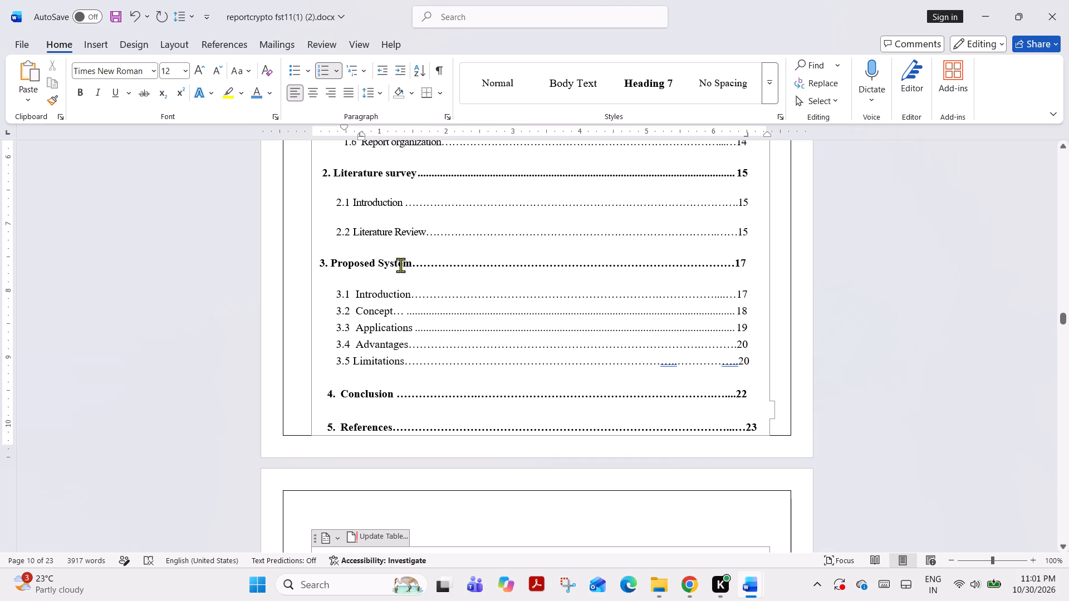
scroll(400, 265, "down", 8)
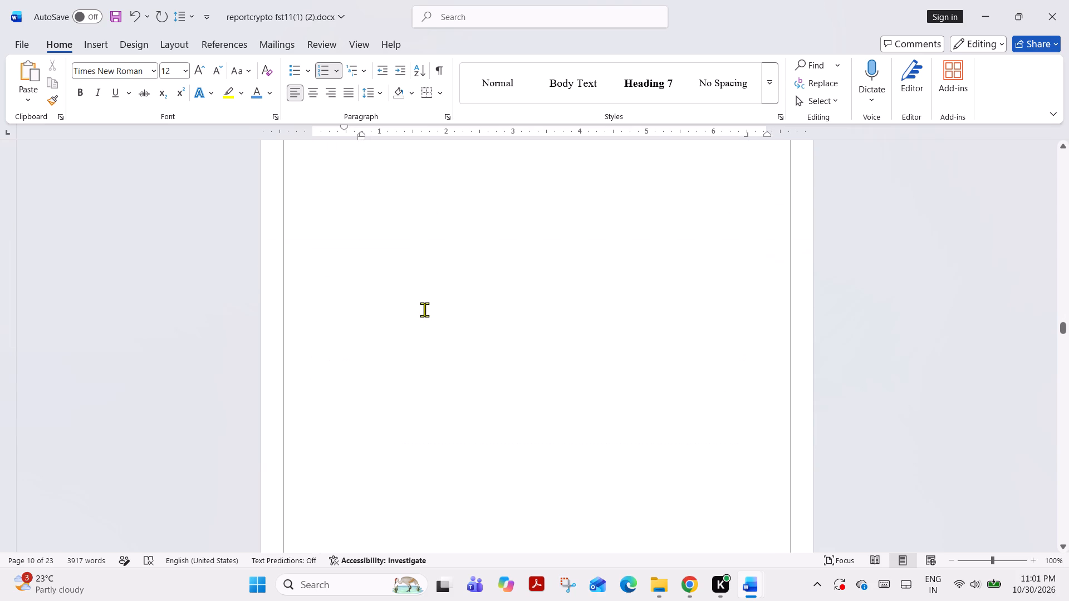
scroll(424, 309, "up", 5)
scroll(435, 341, "down", 19)
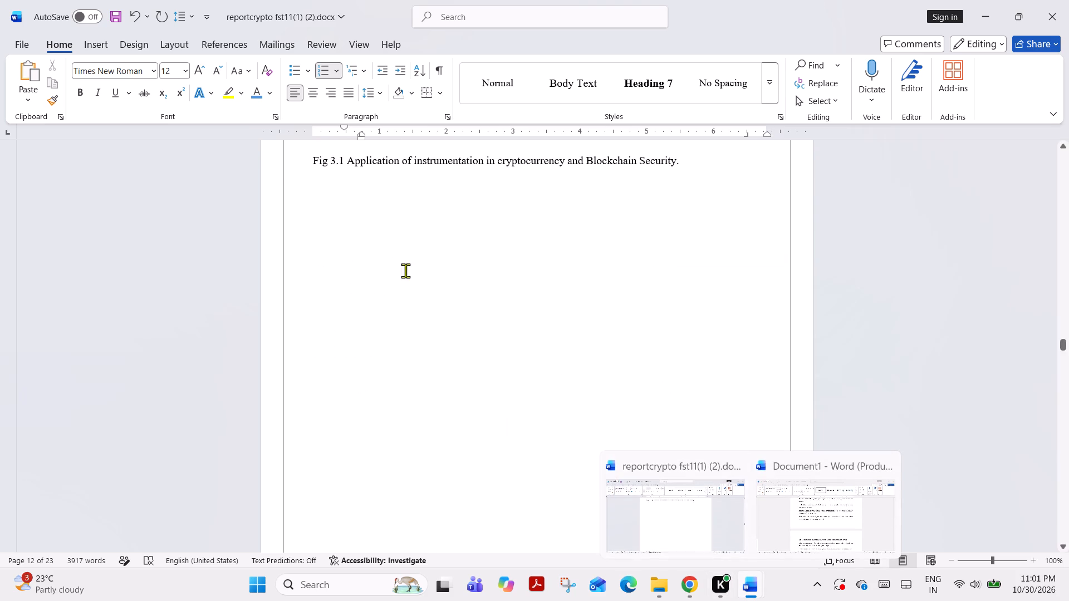
left_click(18, 43)
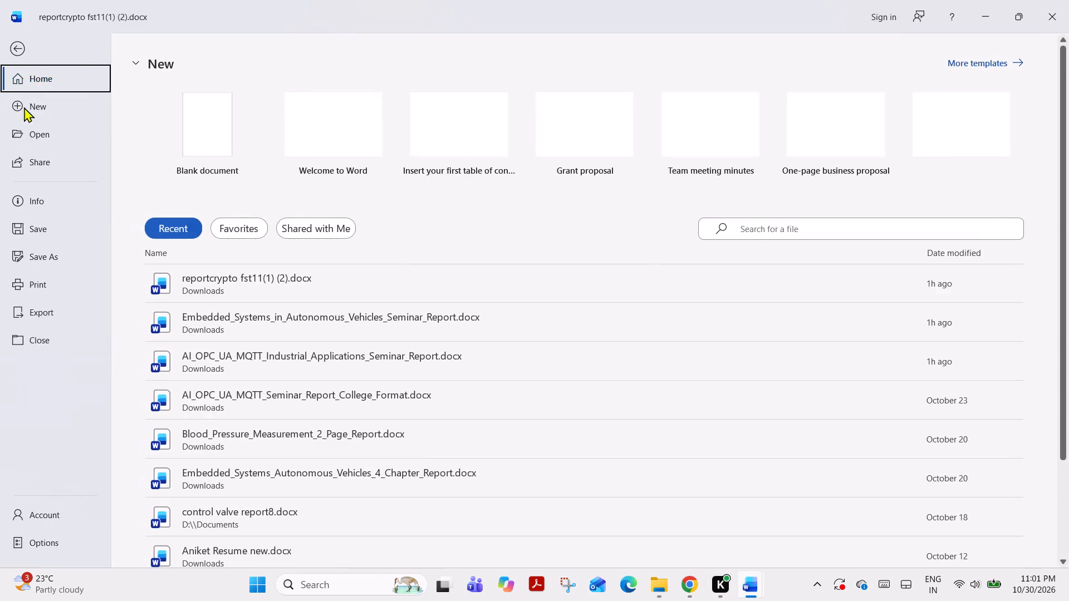
left_click(47, 256)
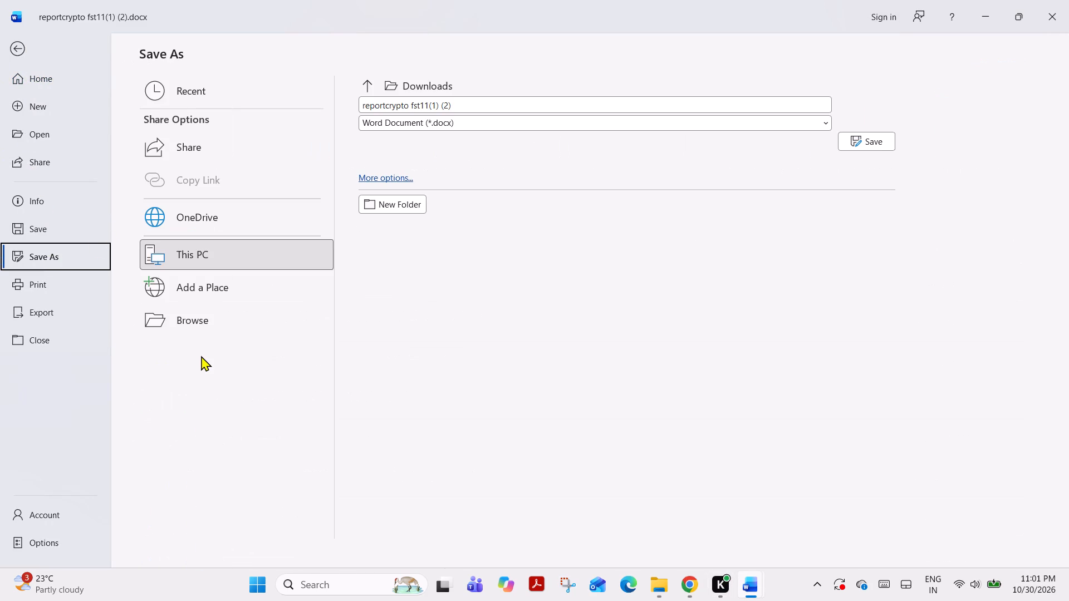
left_click(200, 332)
left_click(212, 316)
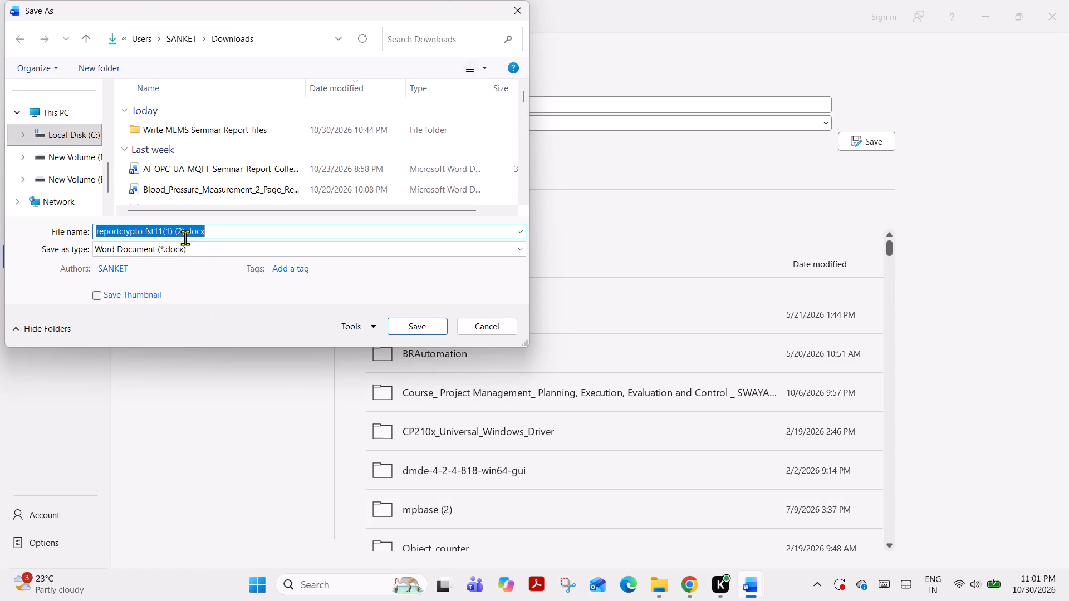
left_click(173, 231)
left_click_drag(173, 231, 118, 231)
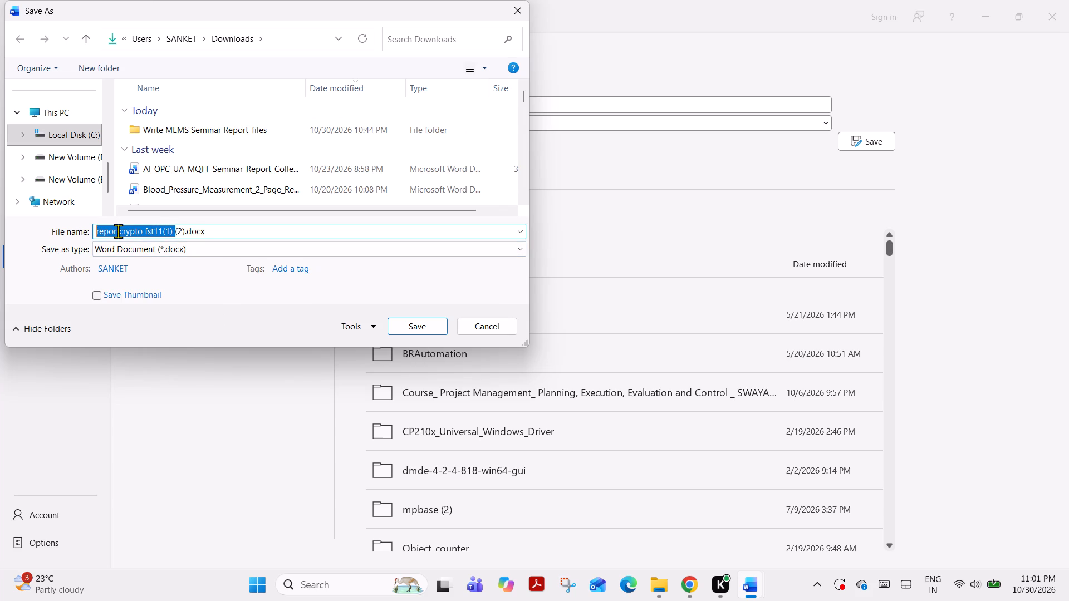
left_click_drag(118, 231, 116, 231)
type("chaitnya rept")
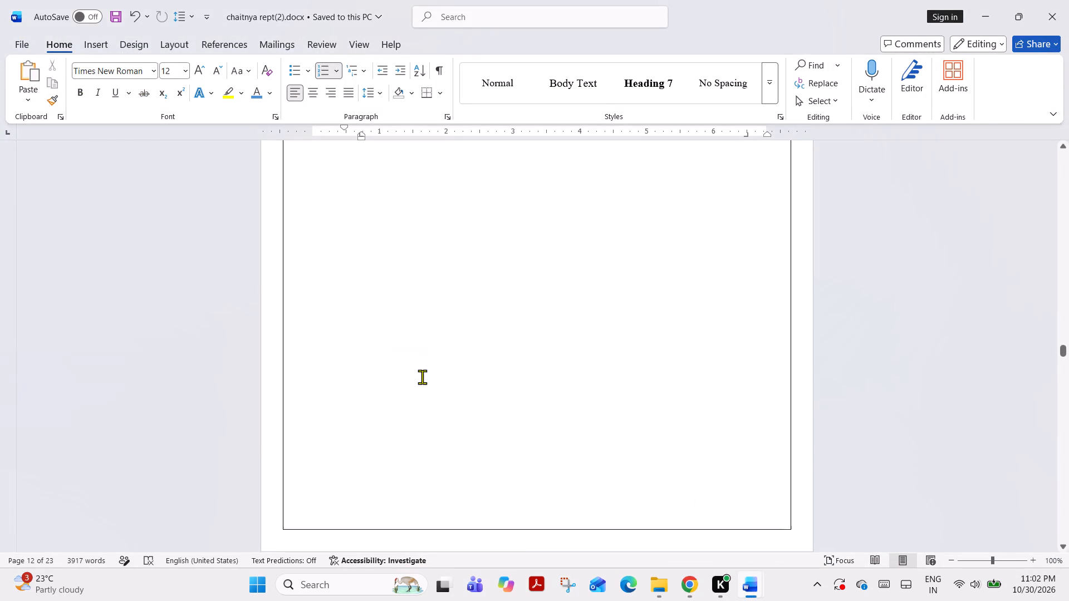
scroll(422, 377, "down", 20)
scroll(422, 377, "down", 10)
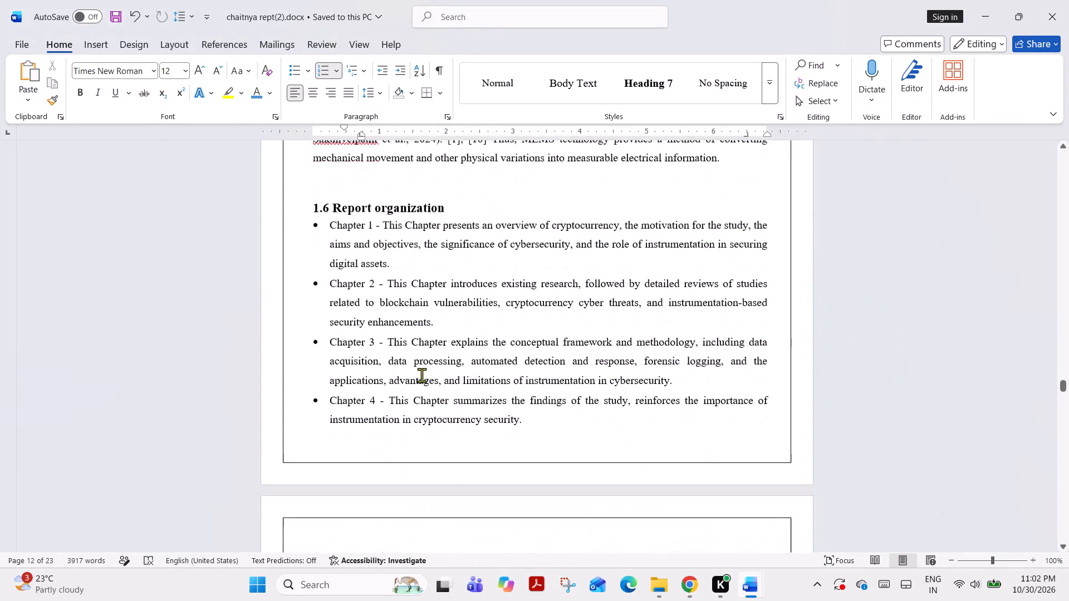
scroll(421, 375, "up", 1)
left_click(749, 587)
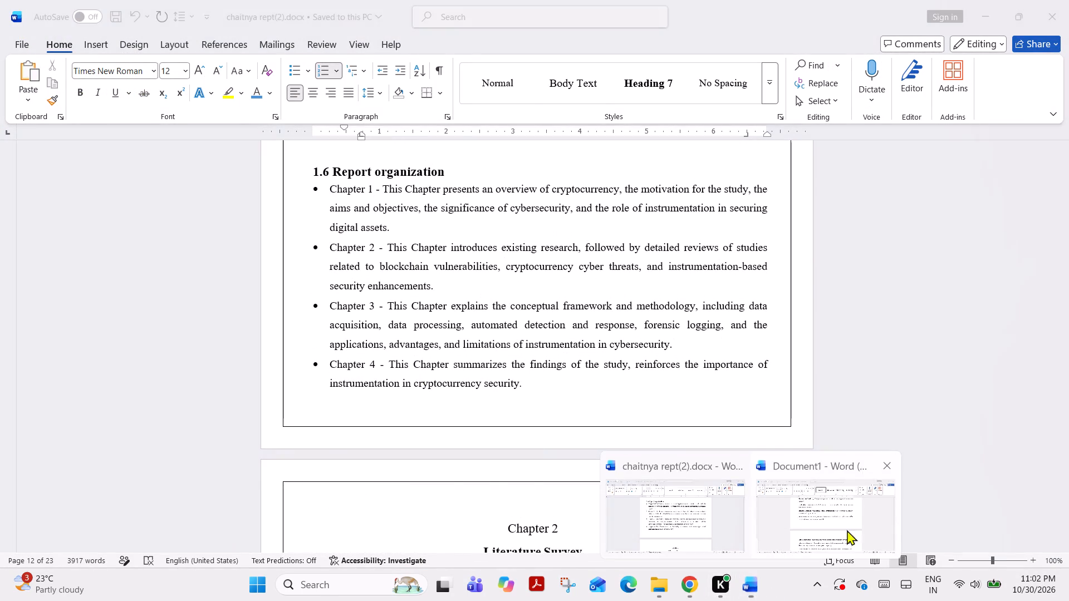
left_click(852, 525)
key("BackSpace")
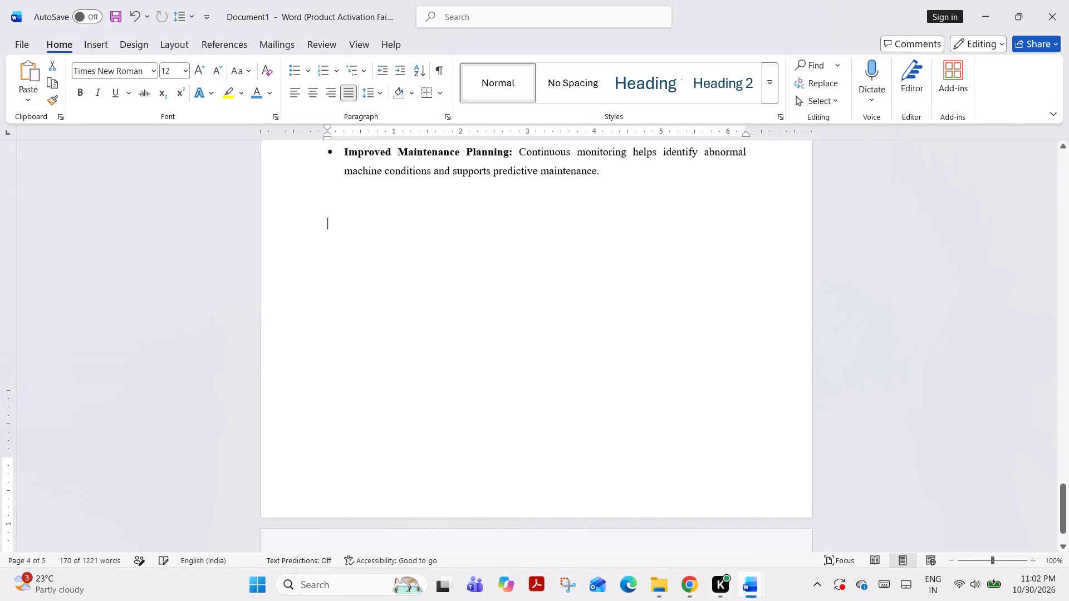
key("ctrl+c")
key("ctrl+v")
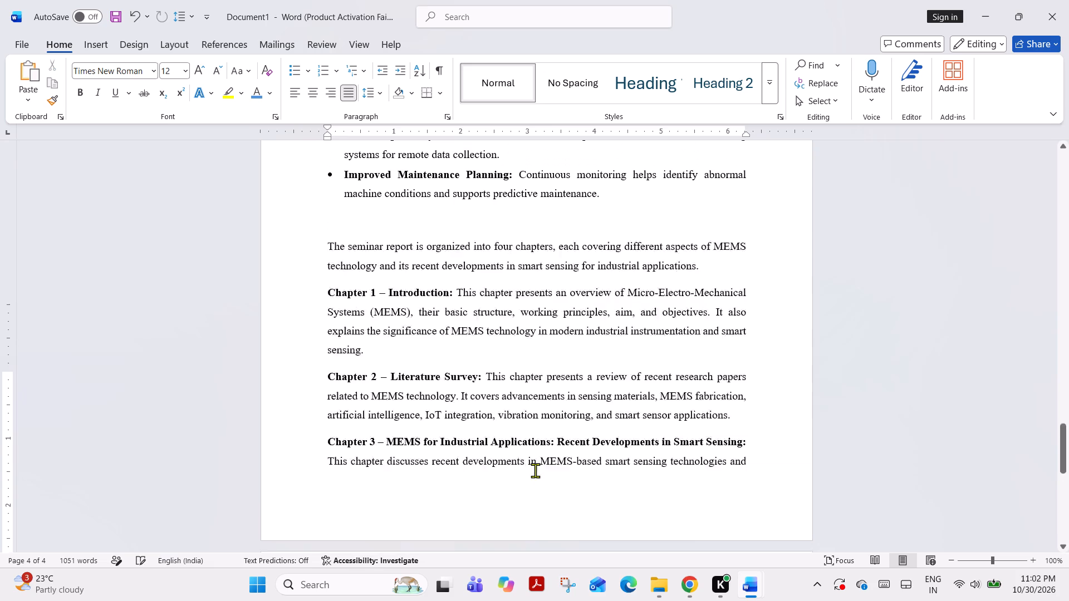
Shorten the Chapter 1 paragraph so it ends at "aim, and objectives." and Chapter 2 so it ends at "advancements in sensing materials.".
scroll(524, 464, "up", 4)
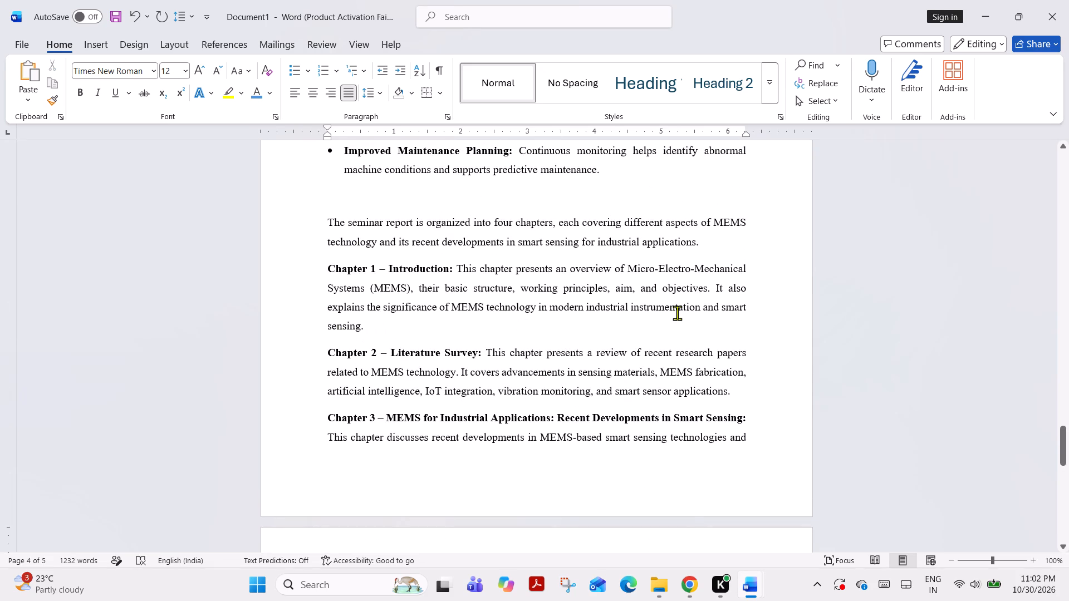
left_click_drag(720, 288, 777, 324)
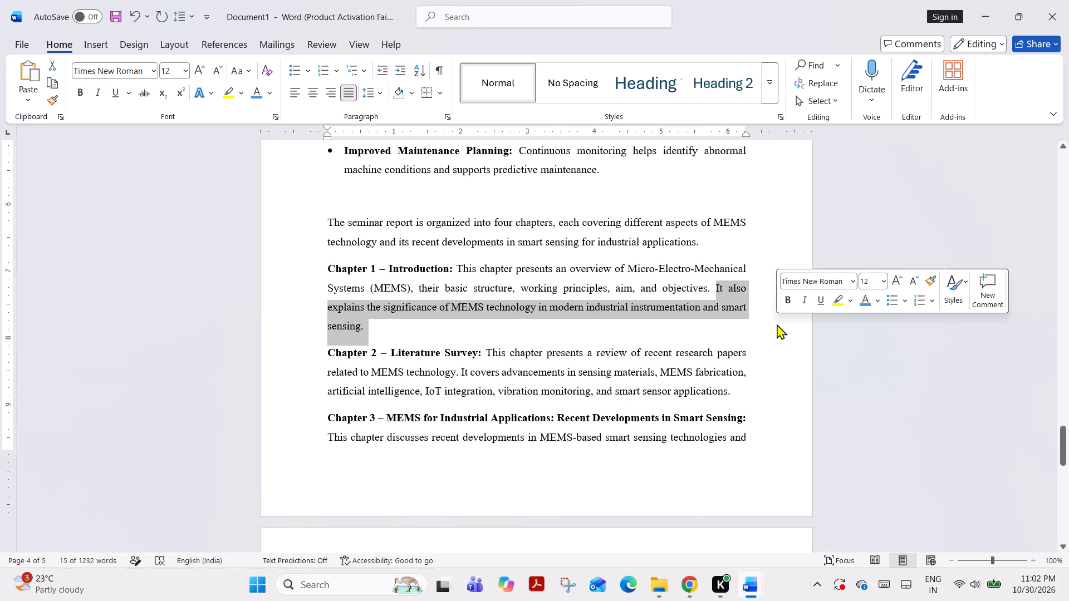
key("BackSpace")
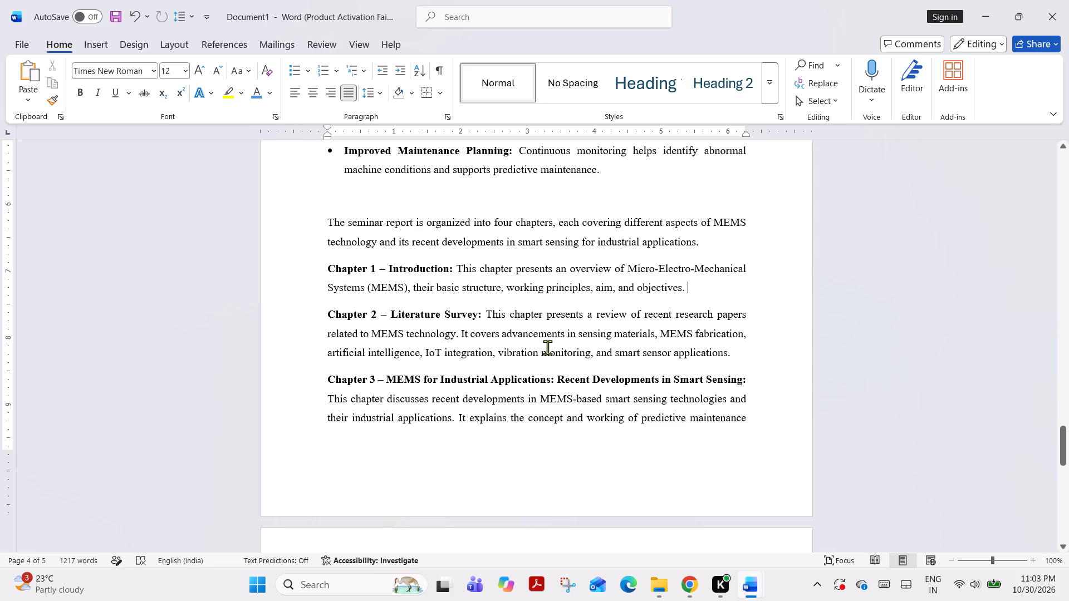
left_click_drag(427, 356, 744, 362)
left_click_drag(658, 333, 716, 352)
key("BackSpace")
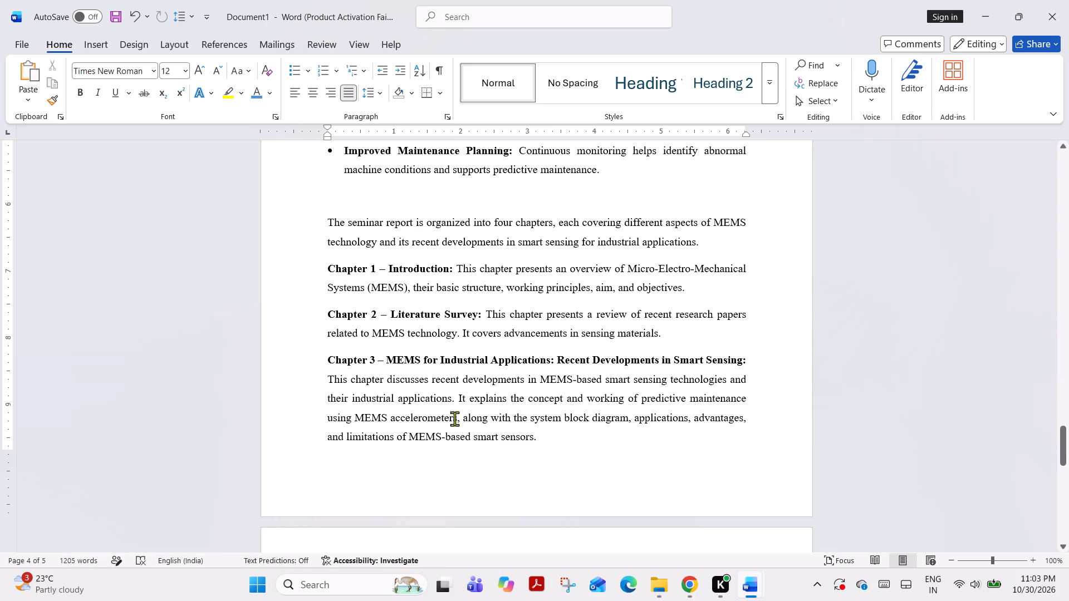
Shorten the Chapter 3 paragraph so it ends at "using MEMS accelerometers." and Chapter 4 so it ends at "in industrial applications.".
left_click_drag(462, 420, 575, 440)
key("BackSpace")
left_click(477, 421)
key("BackSpace")
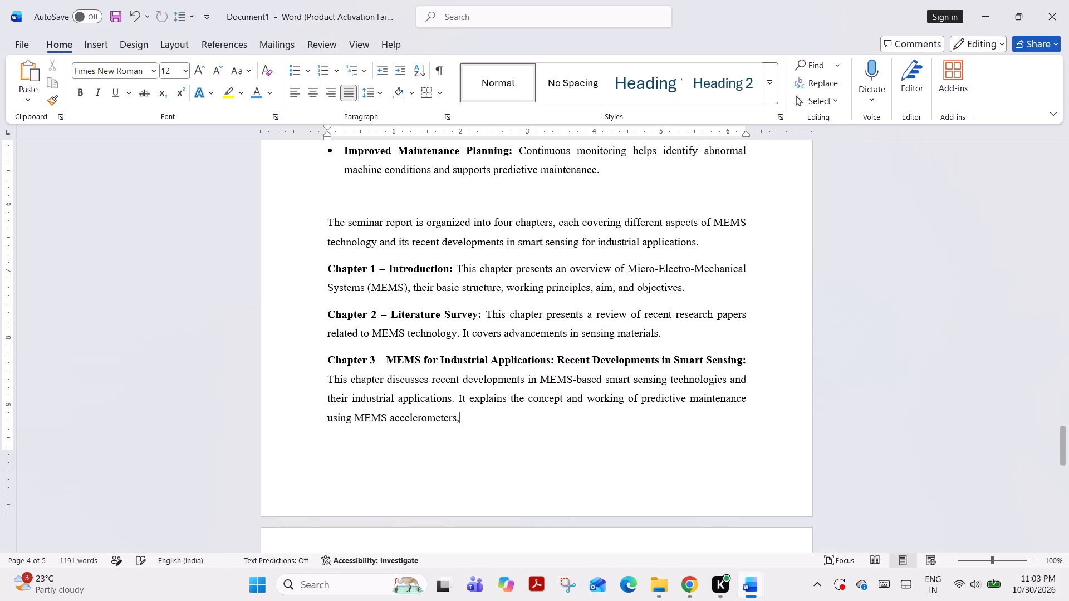
key("BackSpace")
key("period")
scroll(502, 421, "down", 3)
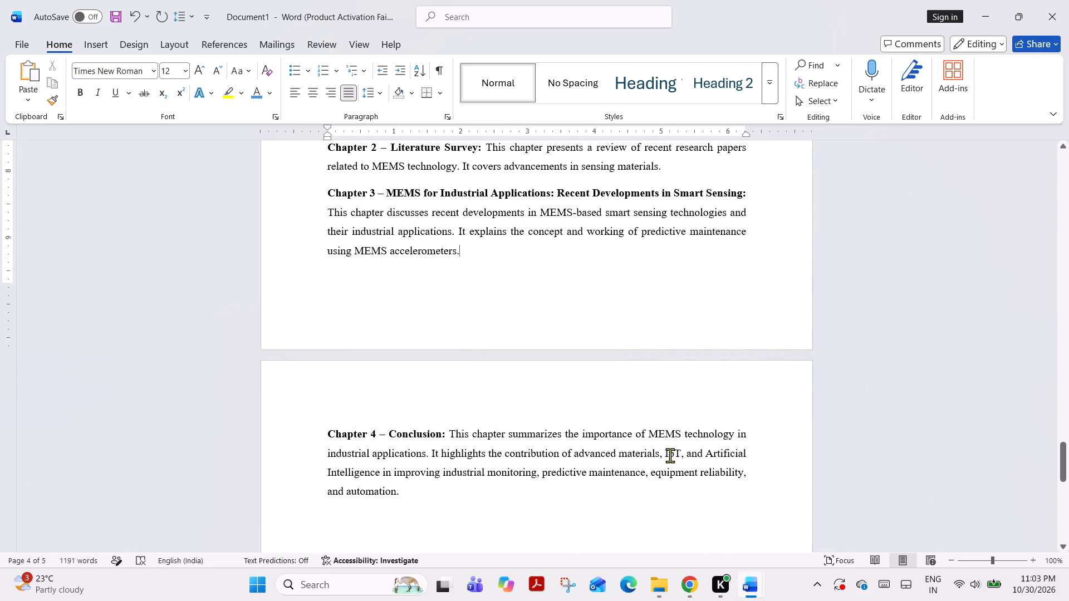
left_click_drag(430, 450, 497, 500)
key("bracketright")
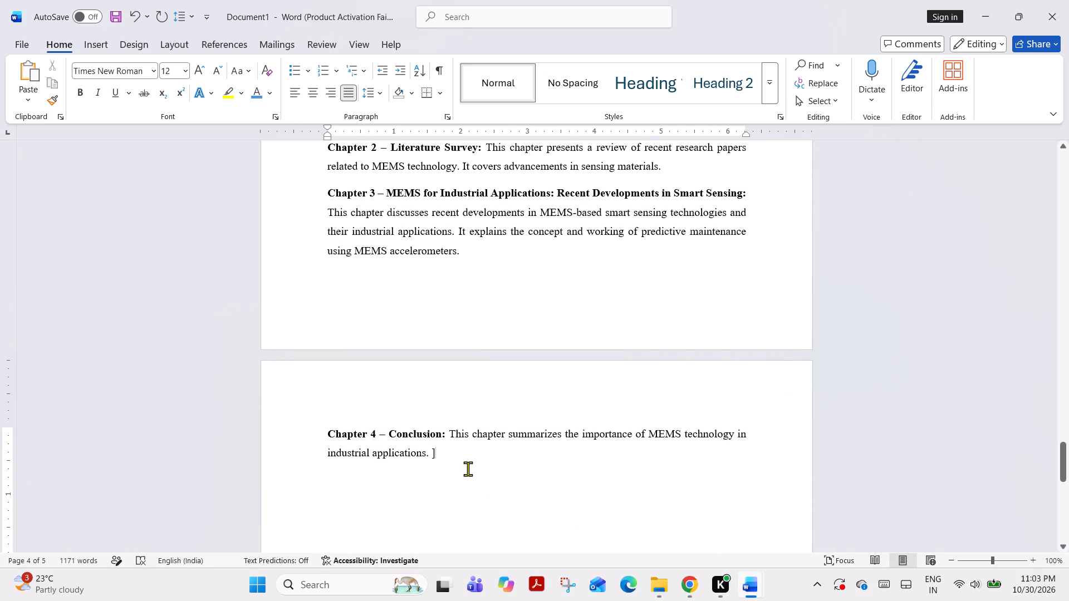
key("BackSpace")
key("BackSpace")
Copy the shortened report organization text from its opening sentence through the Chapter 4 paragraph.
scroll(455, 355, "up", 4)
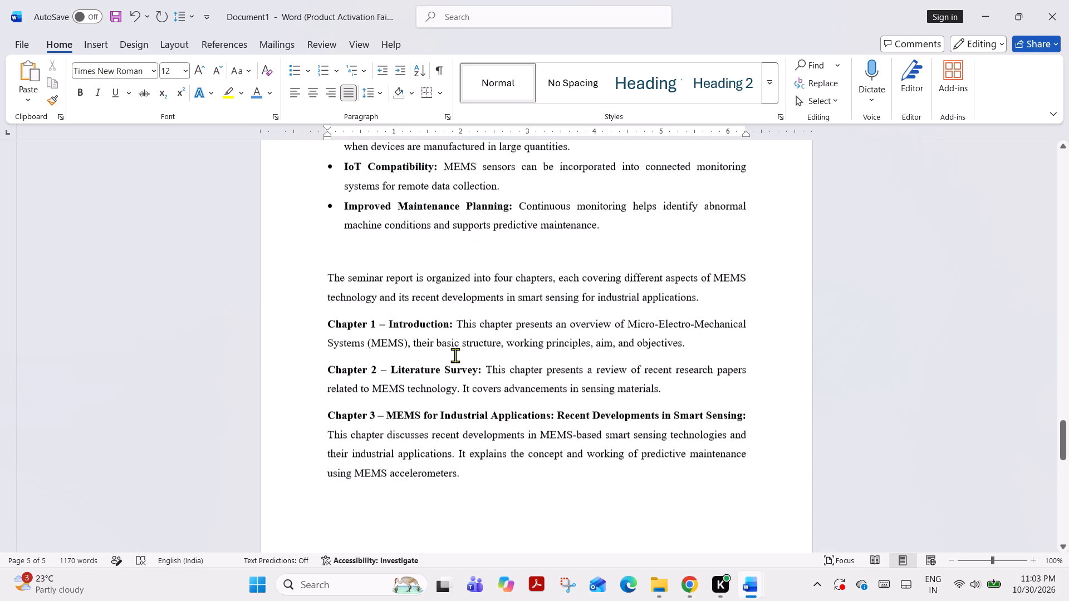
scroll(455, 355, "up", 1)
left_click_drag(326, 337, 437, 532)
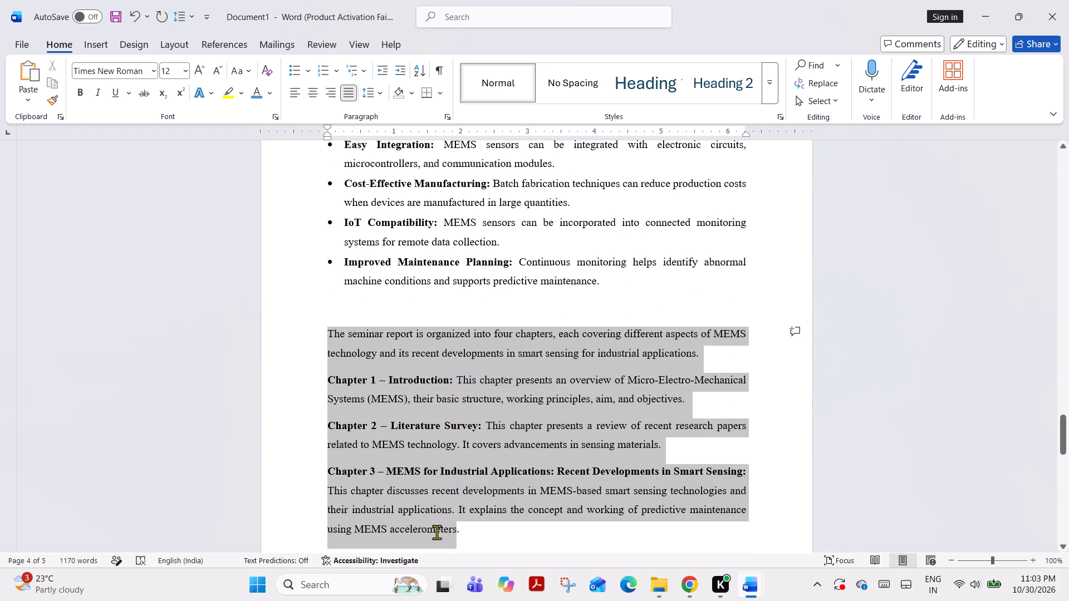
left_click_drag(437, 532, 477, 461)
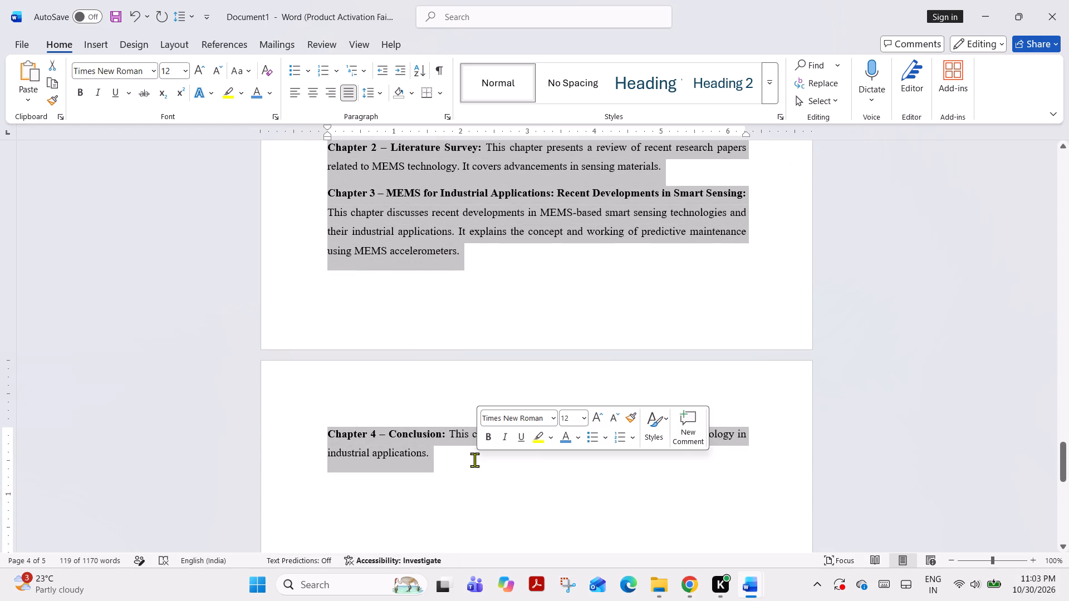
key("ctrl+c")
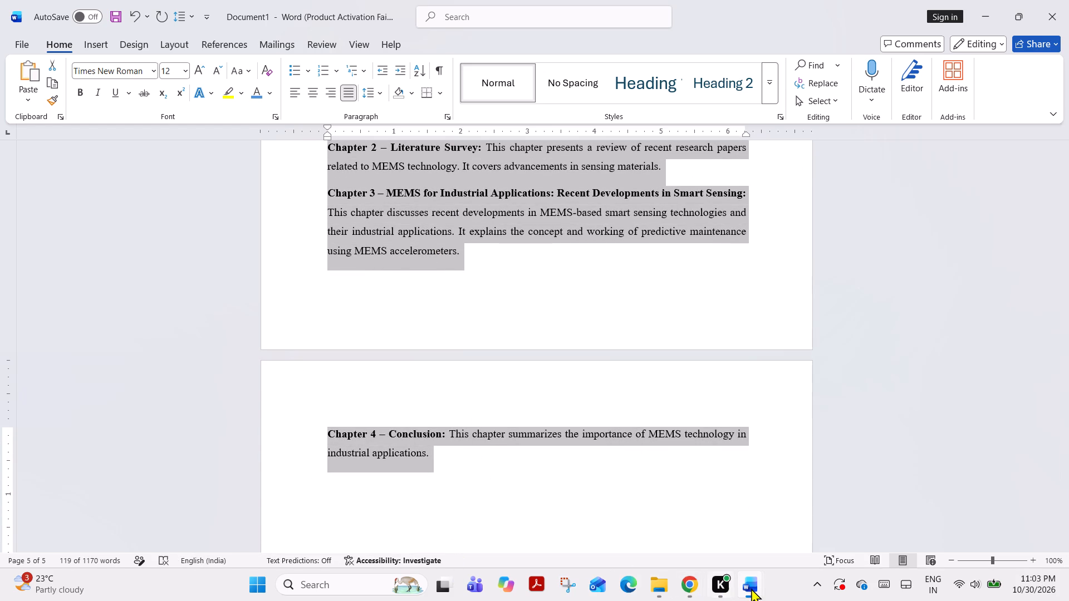
Replace the four cryptocurrency chapter bullets under 1.6 in chaitnya rept(2) with Document1's Chapter 1 to Chapter 4 paragraphs, without the opening sentence.
left_click(751, 588)
left_click(647, 541)
left_click_drag(325, 185, 325, 186)
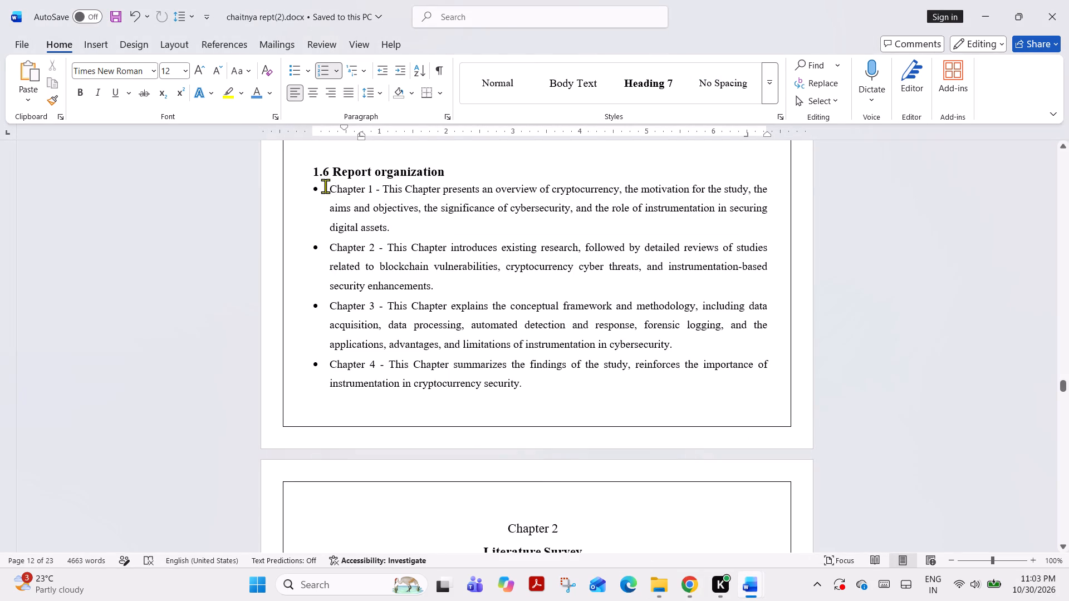
left_click_drag(325, 186, 543, 384)
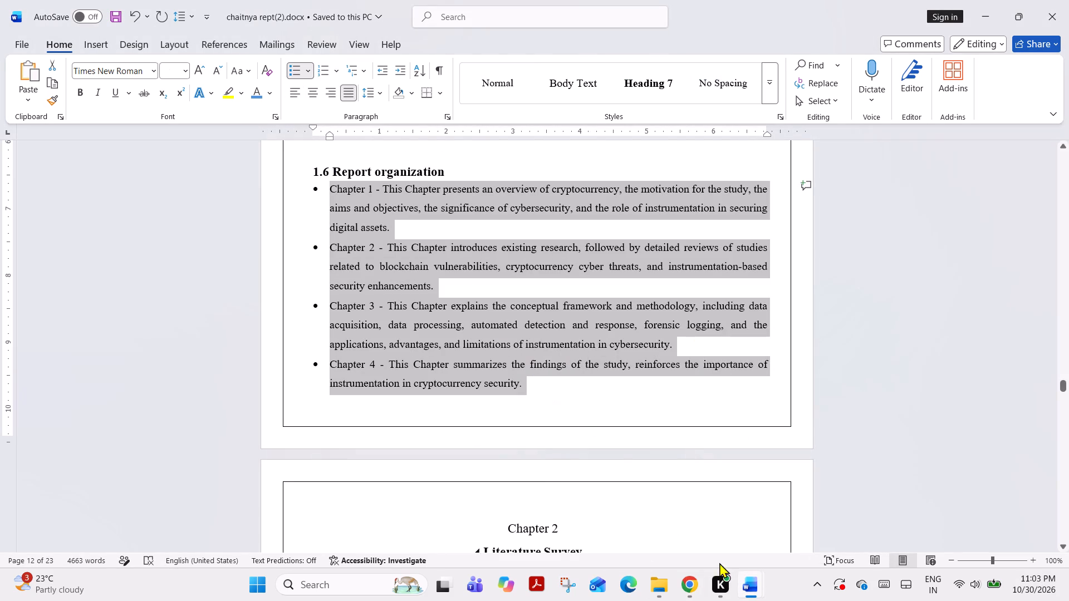
left_click(736, 587)
left_click(773, 545)
left_click(334, 324)
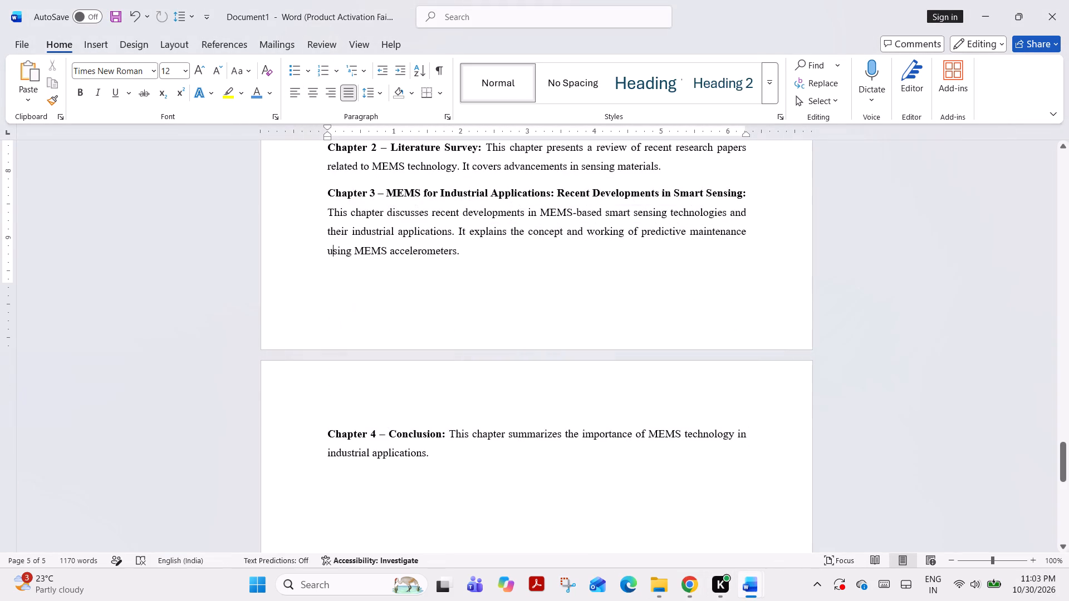
scroll(405, 283, "up", 3)
left_click_drag(330, 267, 534, 428)
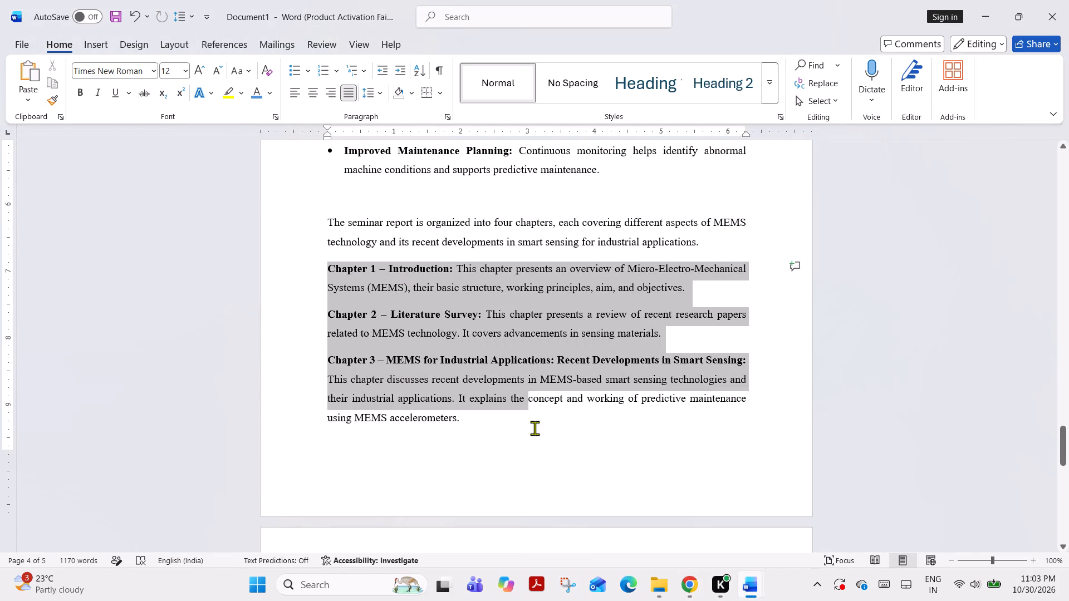
left_click_drag(534, 428, 561, 468)
key("ctrl+c")
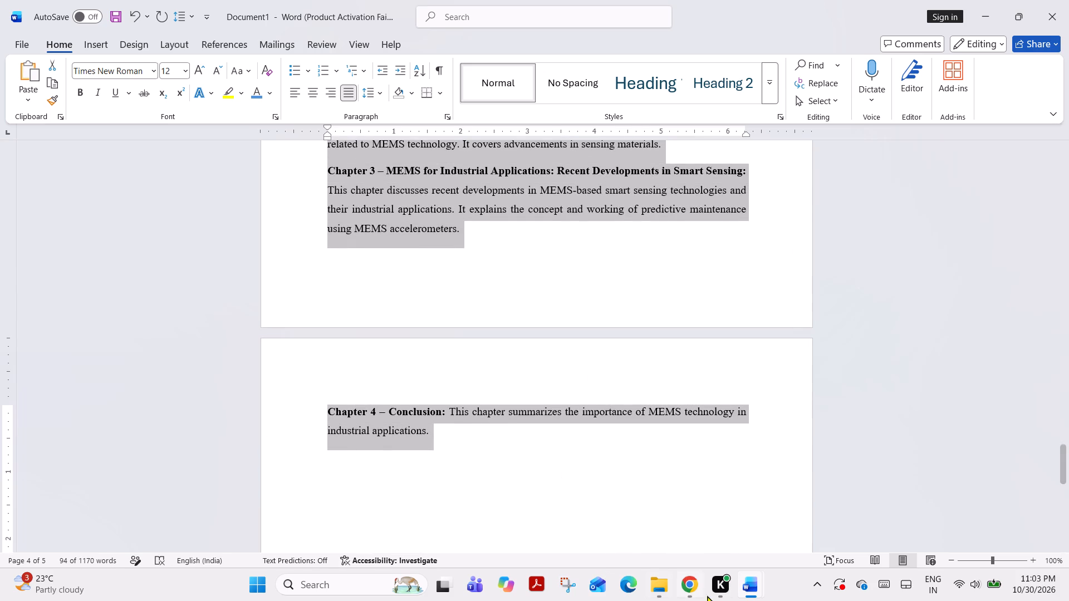
left_click(746, 586)
left_click(699, 538)
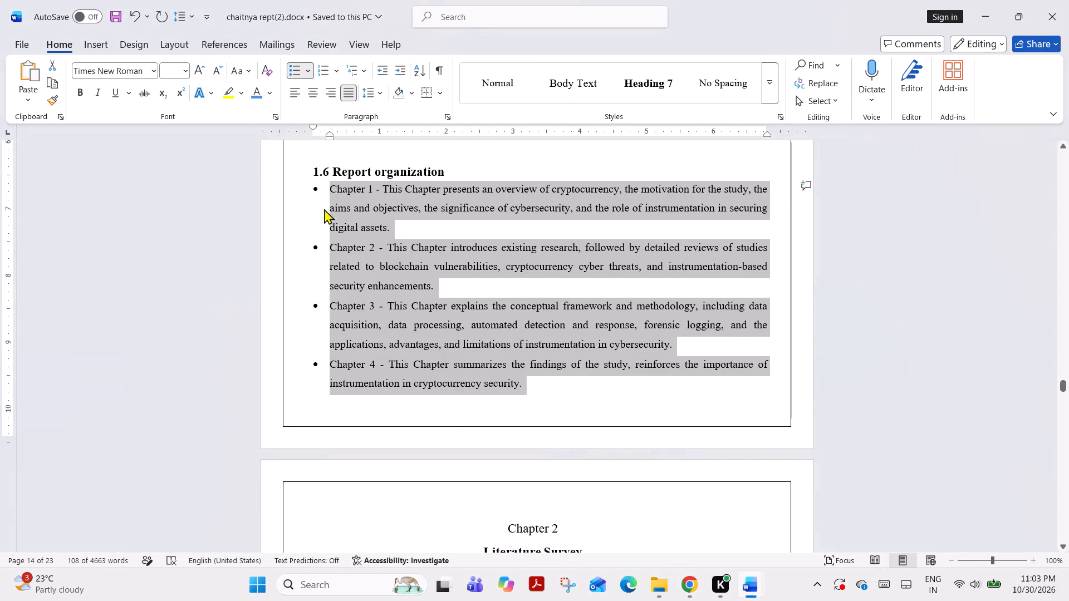
key("ctrl+v")
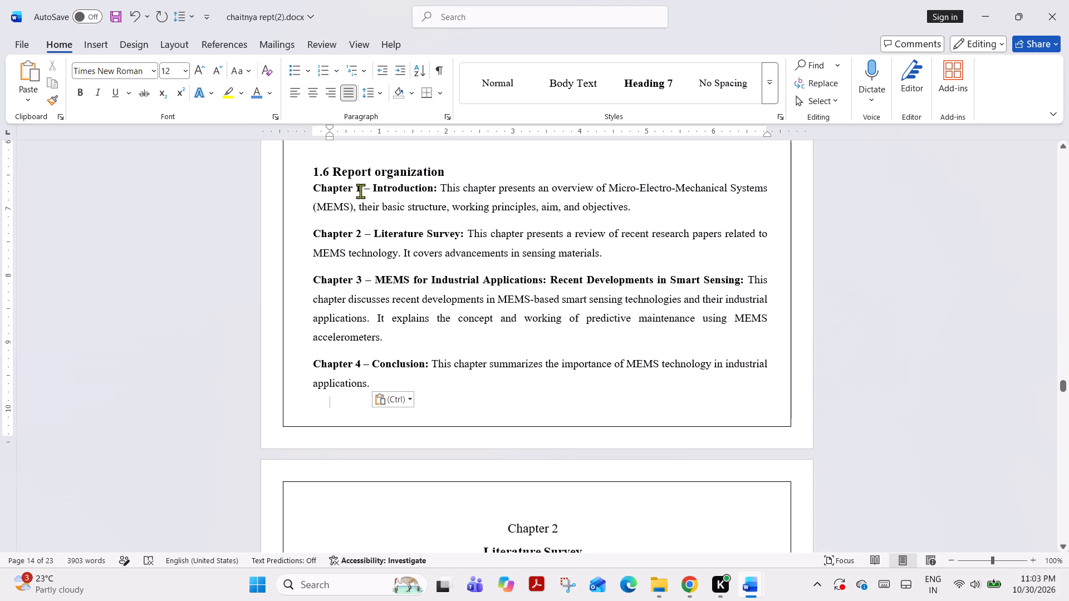
Remove "– Introduction" and "– Literature Survey" from the section 1.6 labels, leaving "Chapter 1:" and "Chapter 2:".
left_click(377, 192)
left_click_drag(363, 190, 412, 196)
key("BackSpace")
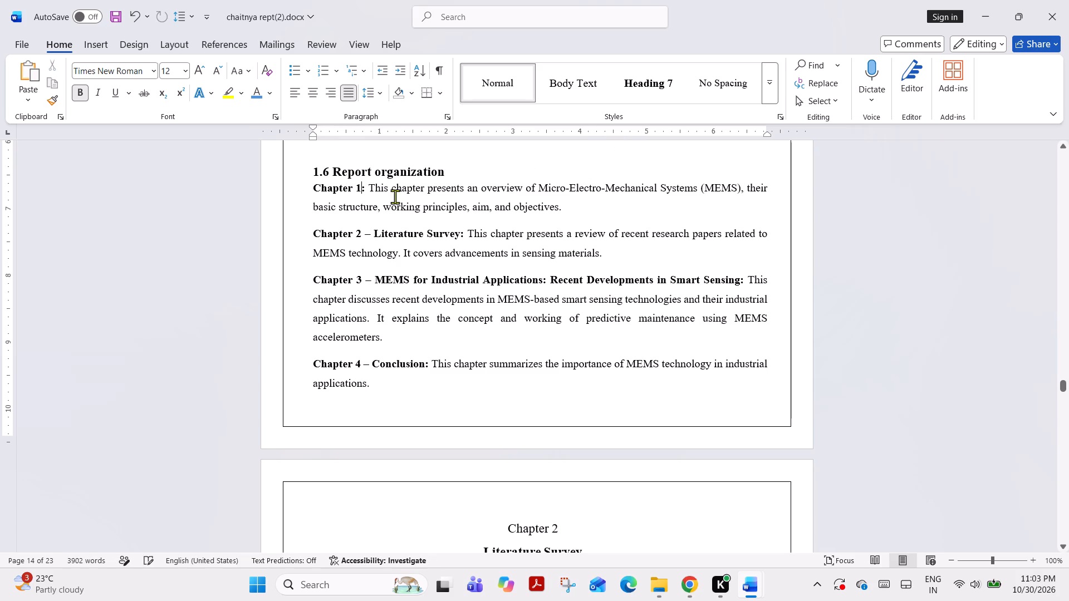
left_click_drag(367, 238, 415, 238)
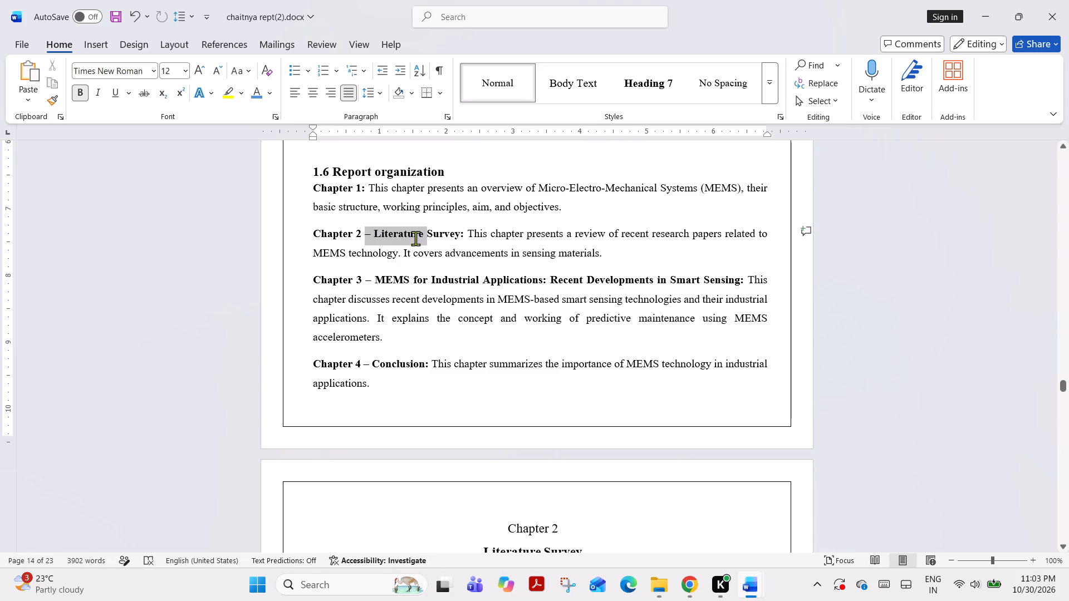
left_click_drag(415, 238, 445, 238)
key("BackSpace")
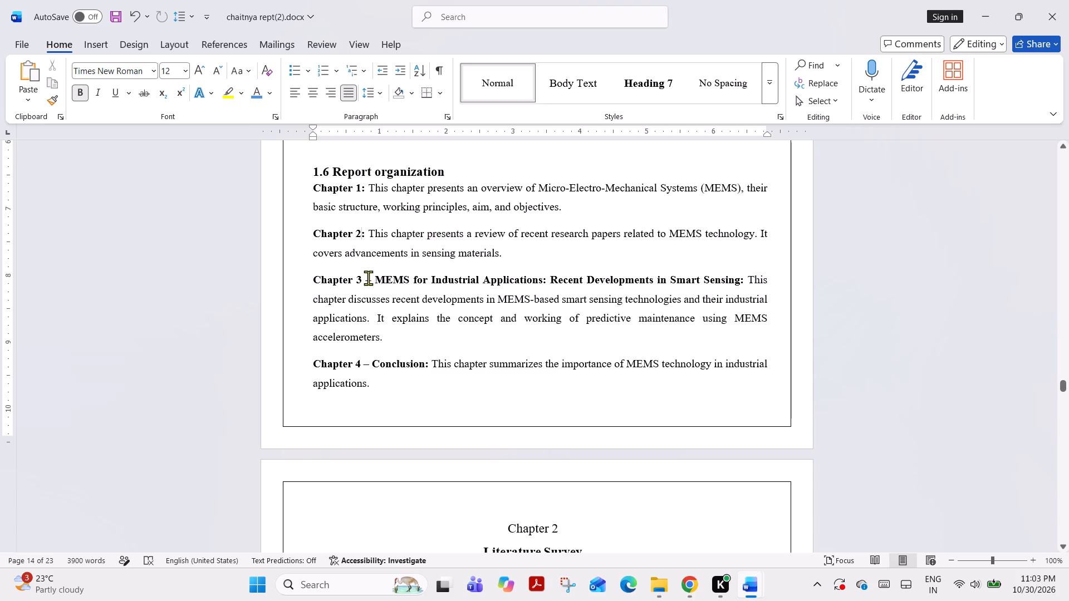
Remove the chapter titles from the Chapter 3 and Chapter 4 labels in section 1.6, leaving "Chapter 3:" and "Chapter 4:".
left_click_drag(367, 278, 505, 284)
key("BackSpace")
left_click_drag(361, 342, 414, 344)
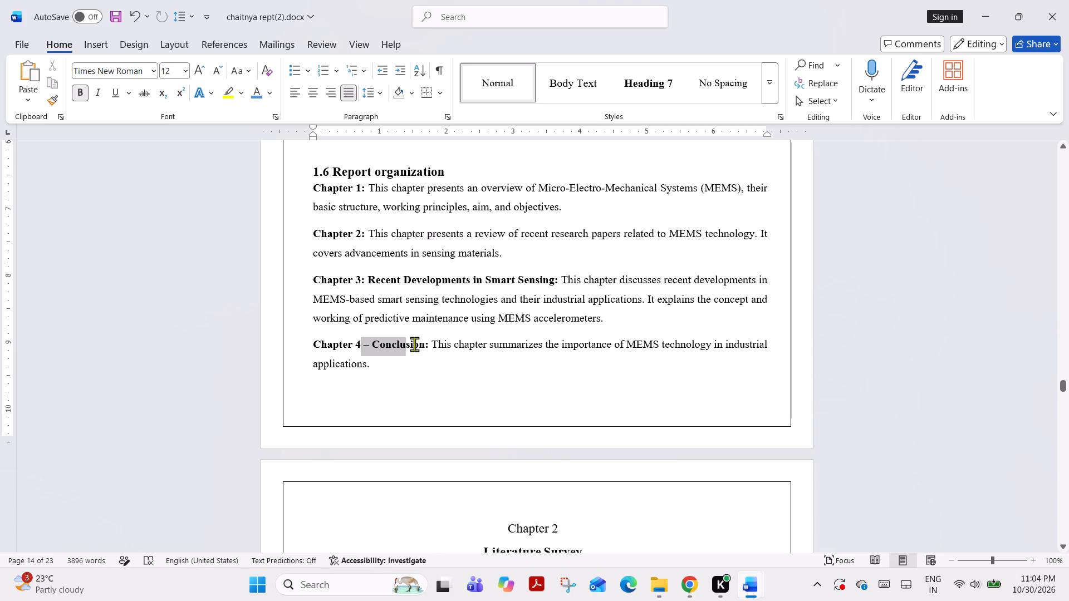
left_click_drag(414, 344, 415, 344)
left_click(381, 344)
left_click_drag(364, 344, 398, 346)
left_click_drag(398, 346, 403, 346)
key("BackSpace")
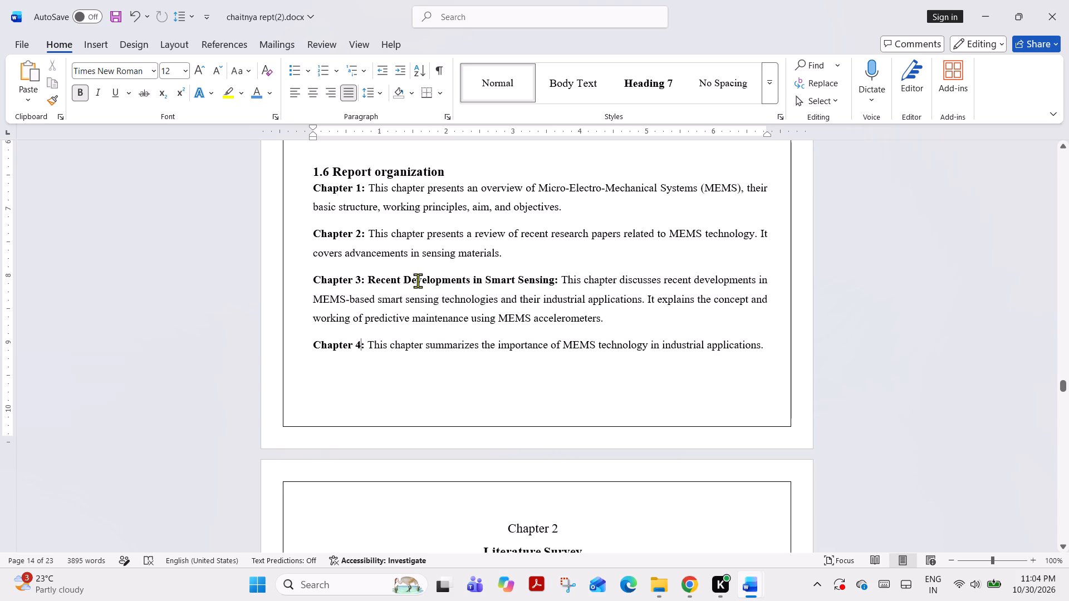
left_click_drag(370, 279, 564, 291)
key("BackSpace")
Format the four chapter paragraphs under 1.6 as a bulleted list and decrease its indent.
left_click_drag(312, 191, 439, 355)
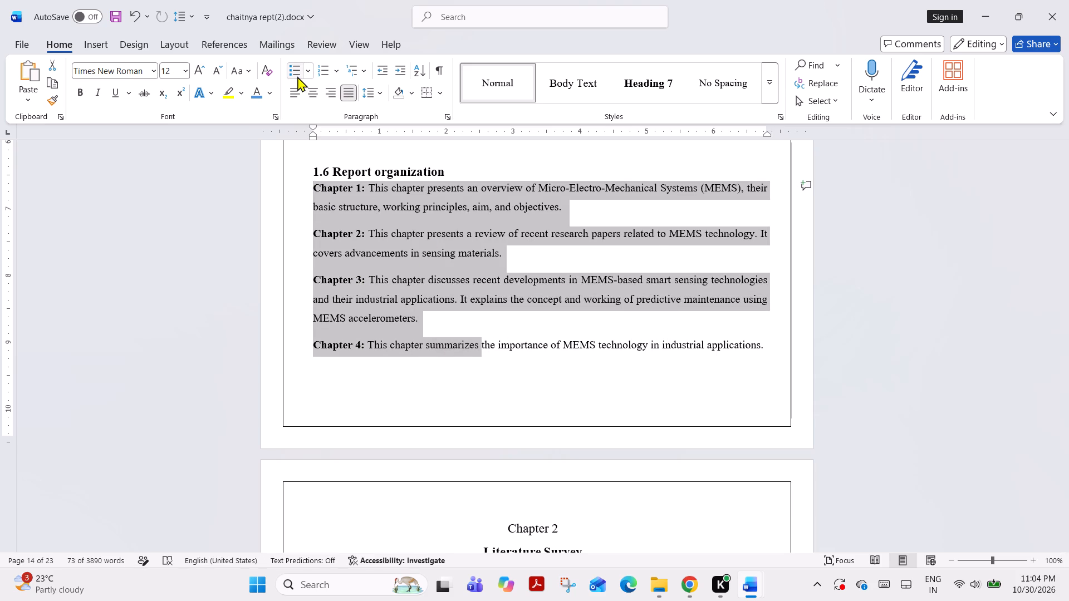
left_click(297, 76)
left_click(382, 75)
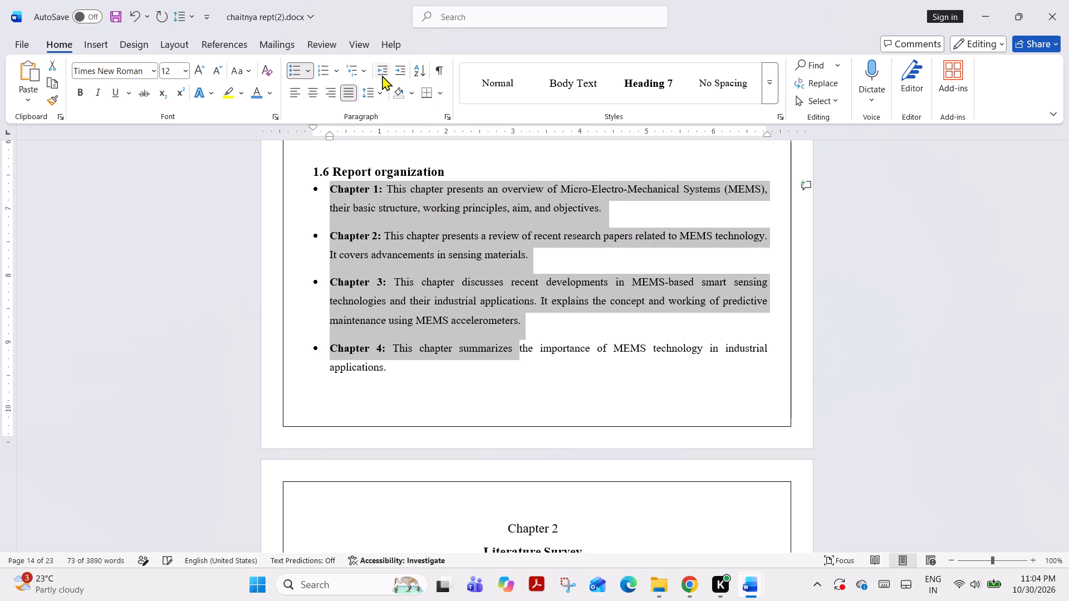
left_click(388, 385)
Review the report around section 1.6 and Chapter 2, and back through Contents to the Abstract page.
scroll(395, 405, "up", 1)
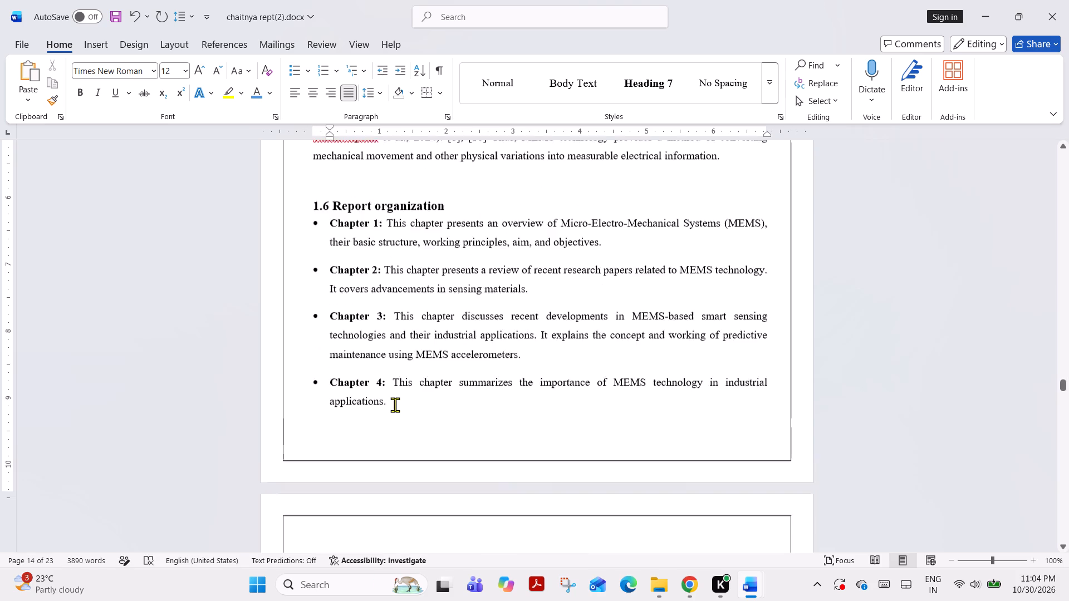
scroll(395, 405, "up", 1)
scroll(395, 405, "down", 10)
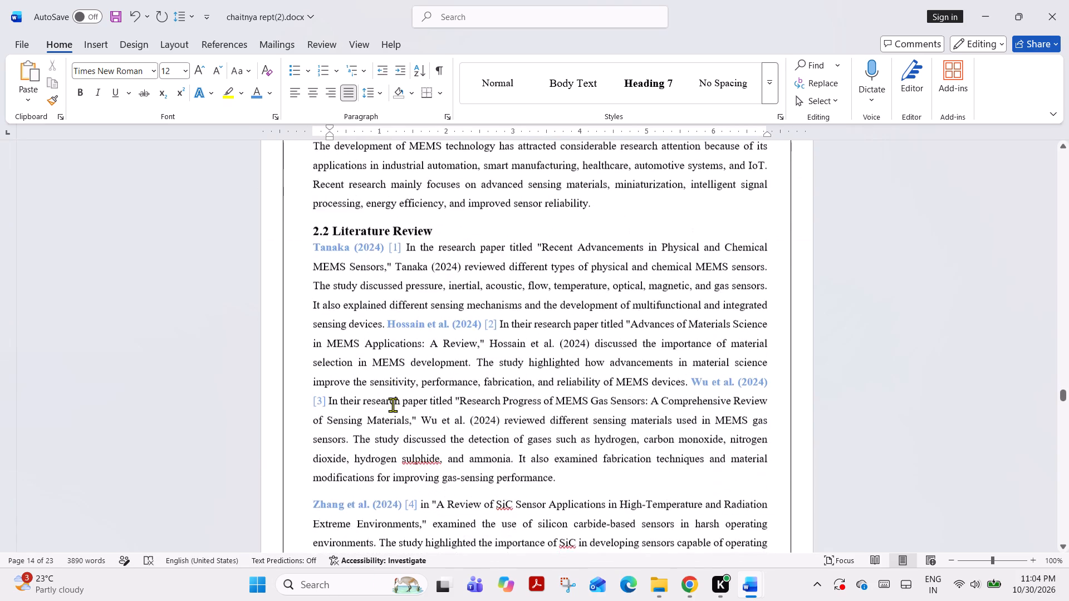
scroll(393, 405, "up", 20)
scroll(393, 405, "up", 6)
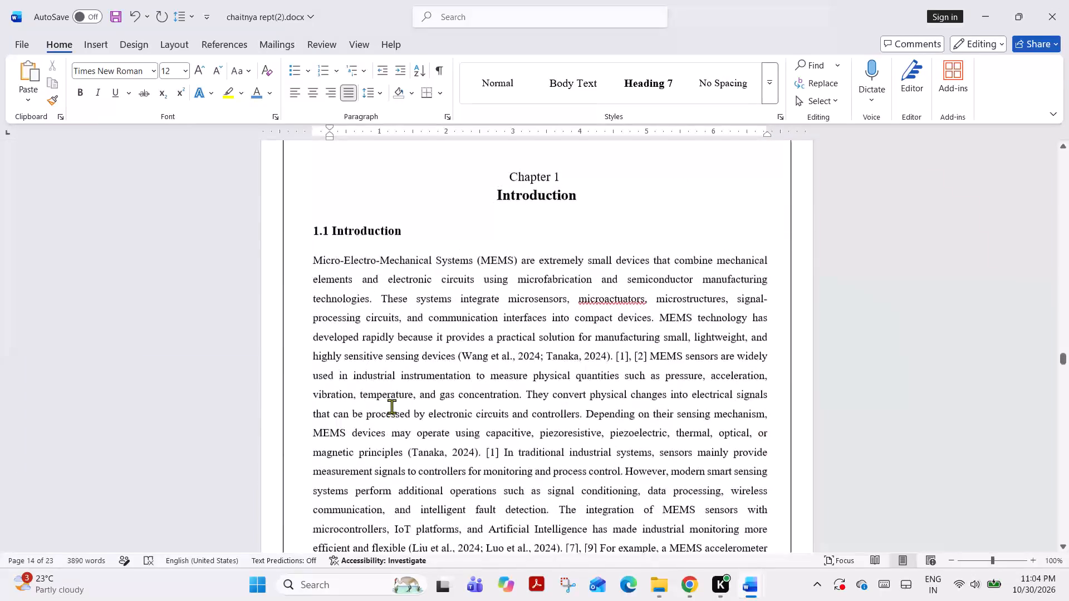
scroll(391, 406, "up", 20)
scroll(391, 406, "up", 6)
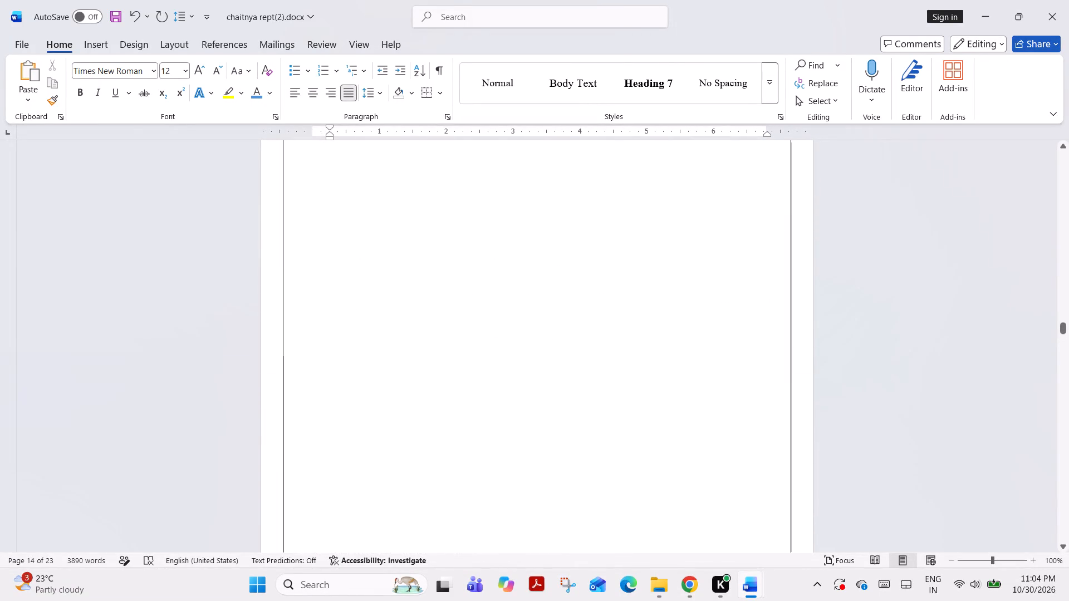
scroll(391, 406, "up", 20)
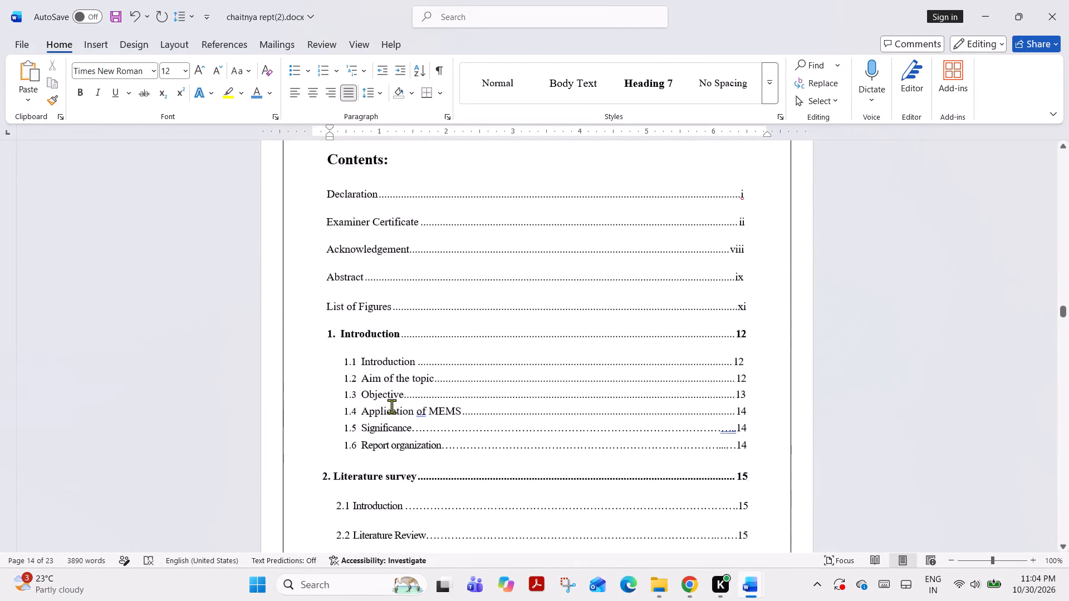
scroll(391, 406, "up", 15)
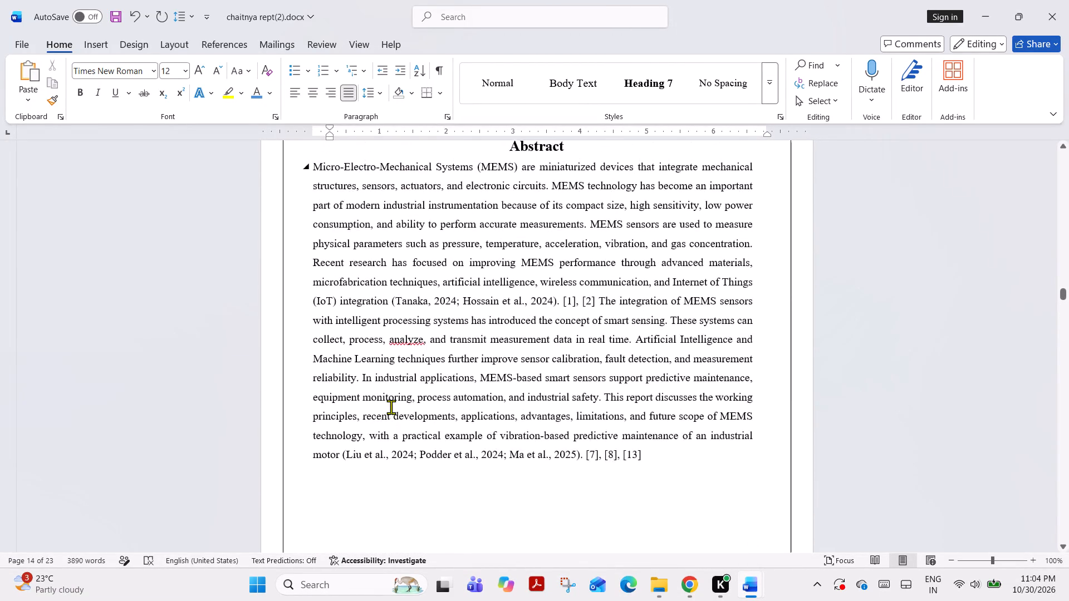
scroll(391, 407, "up", 1)
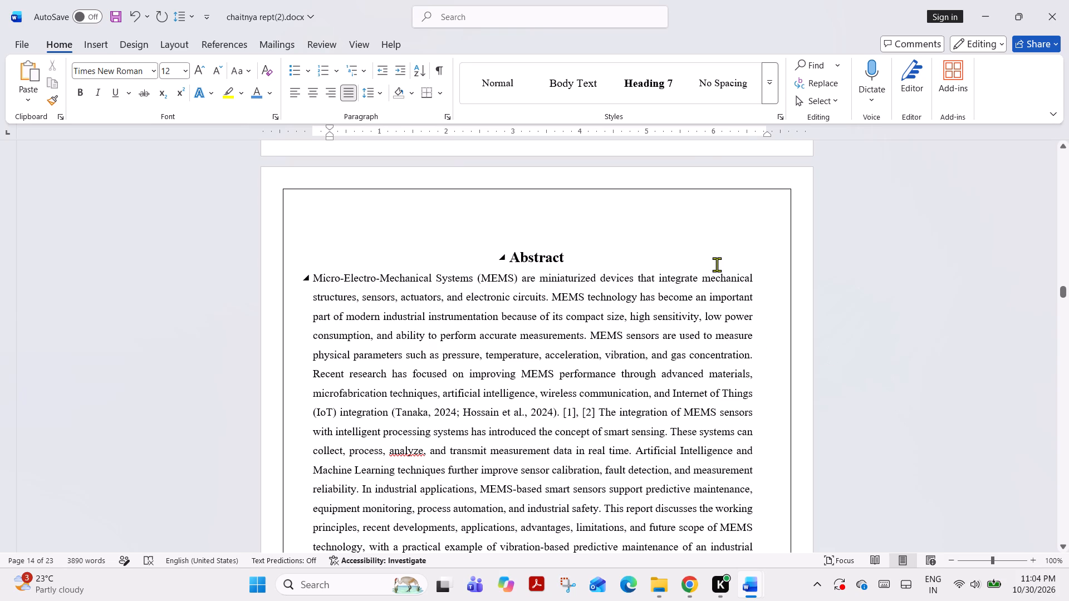
left_click(437, 404)
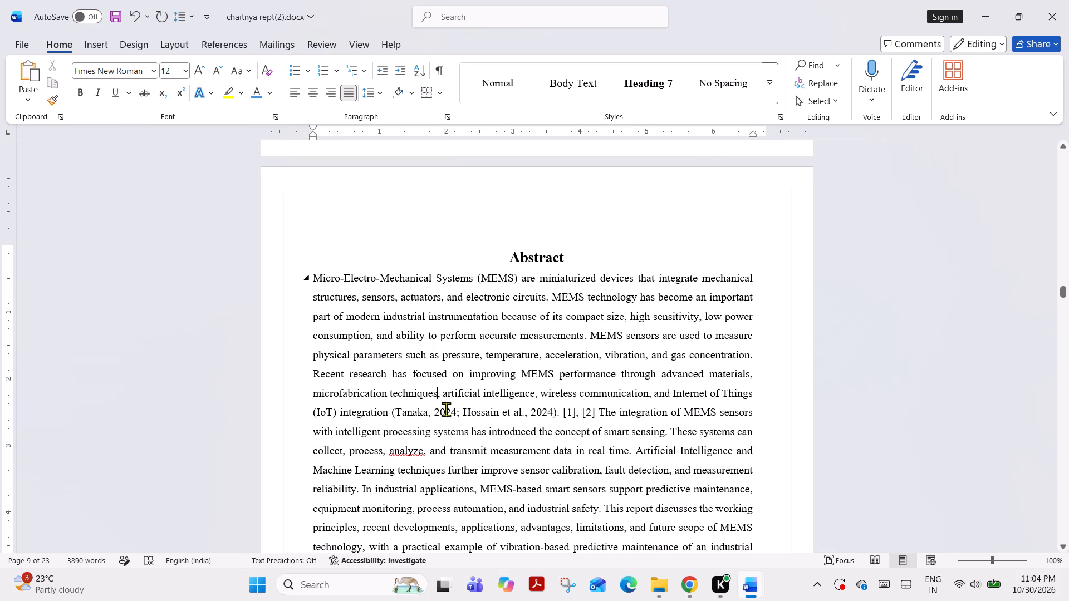
Set up printing with Microsoft Print to PDF as the printer and 9-23 as the page range.
left_click(30, 52)
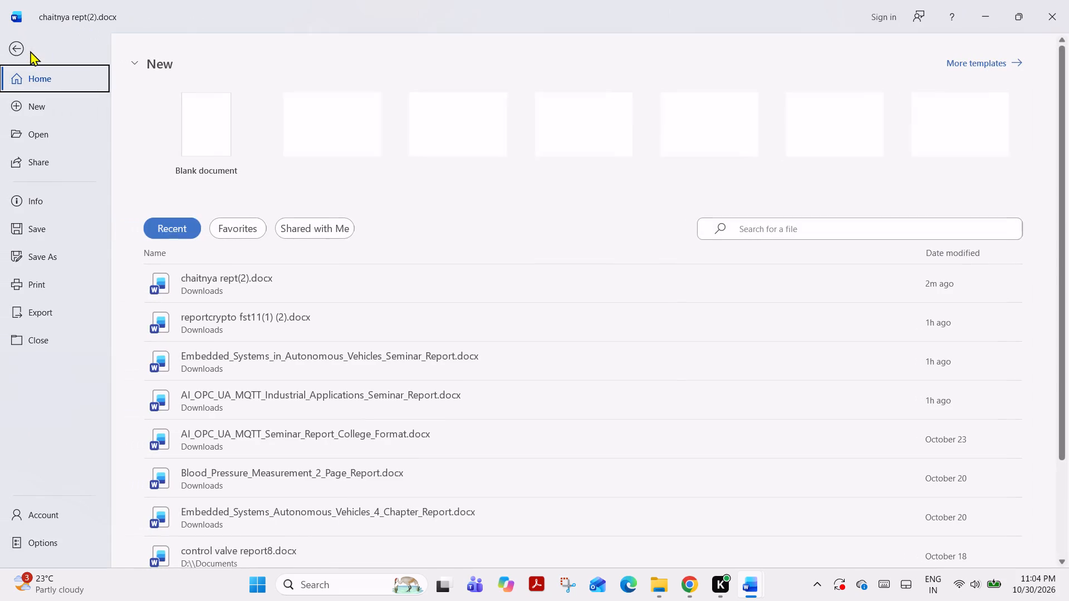
left_click(36, 290)
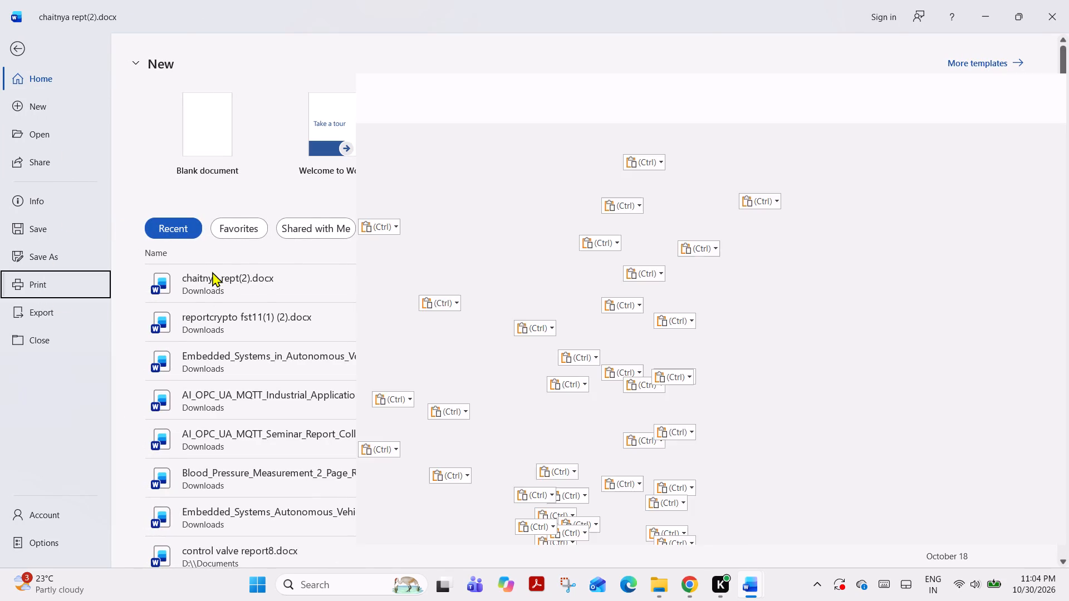
left_click(242, 179)
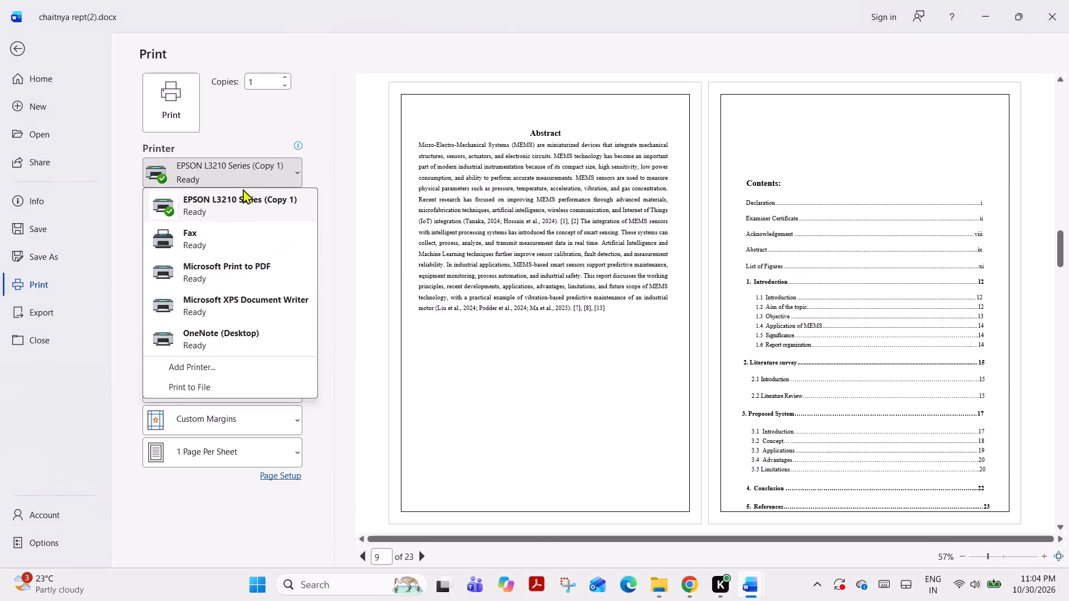
left_click(228, 267)
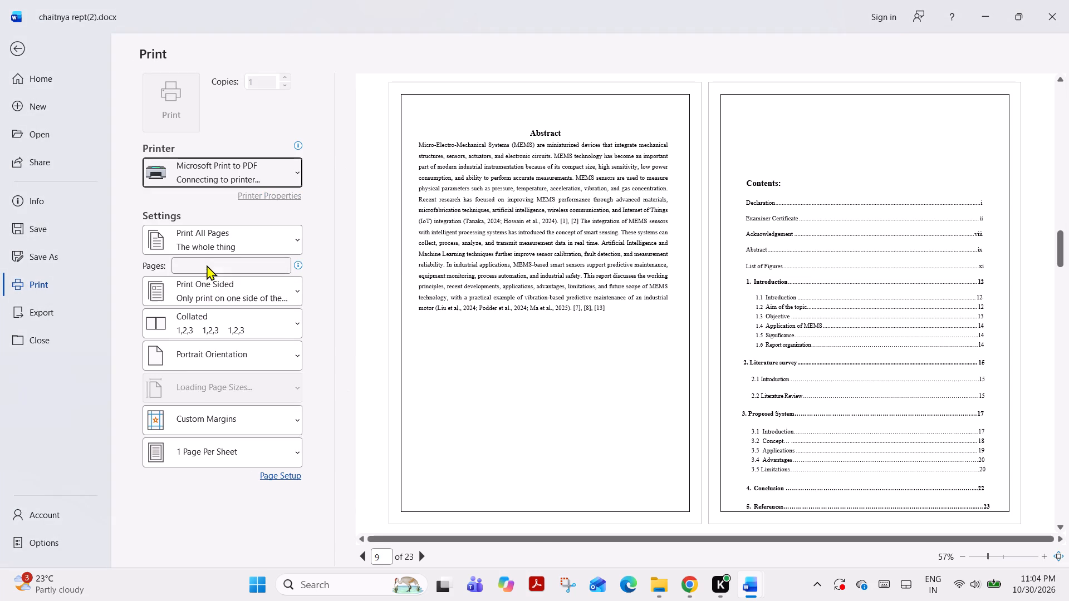
left_click(207, 264)
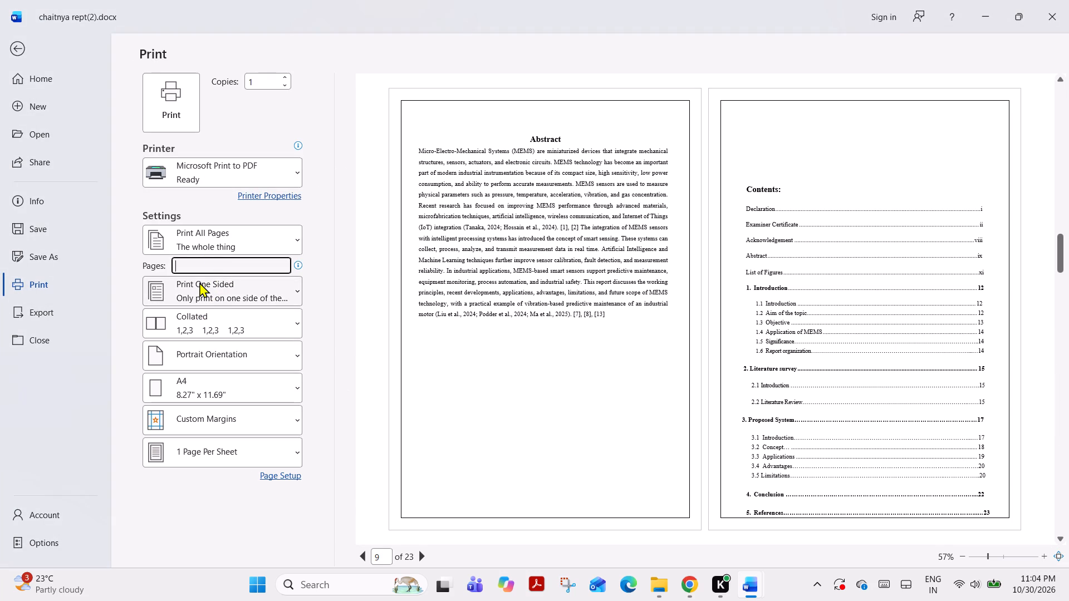
key("9")
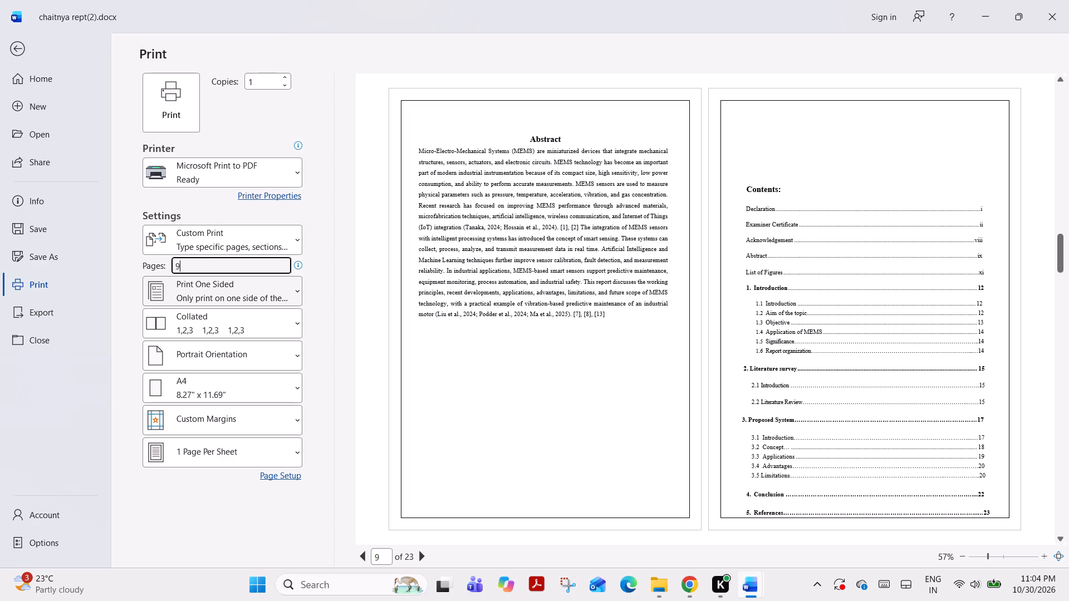
type("-23")
Examine the print preview through the references, and check the last page of the document.
scroll(855, 317, "down", 4)
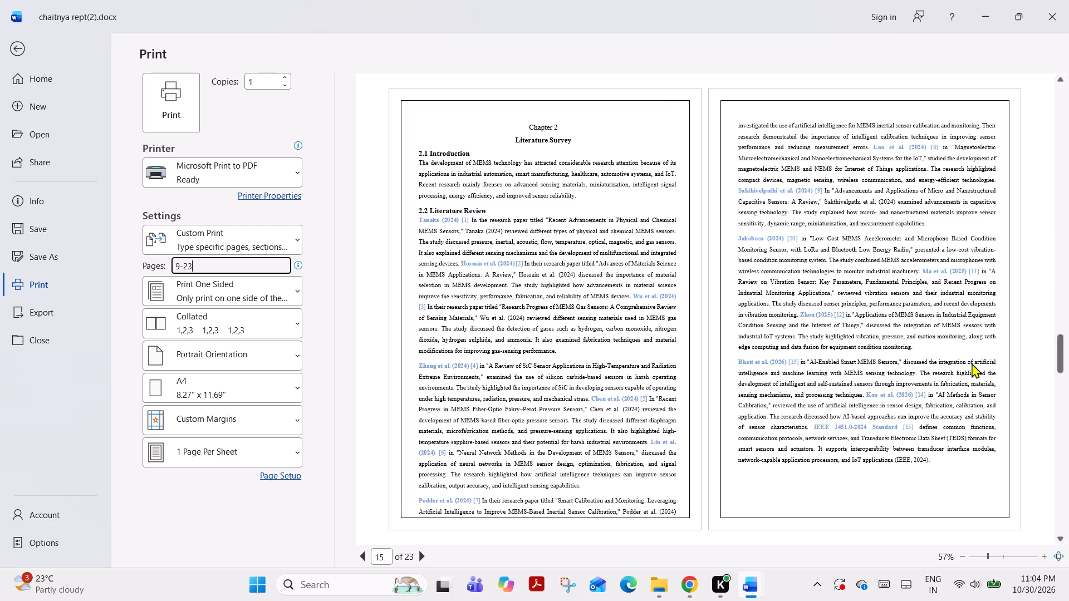
scroll(970, 356, "down", 10)
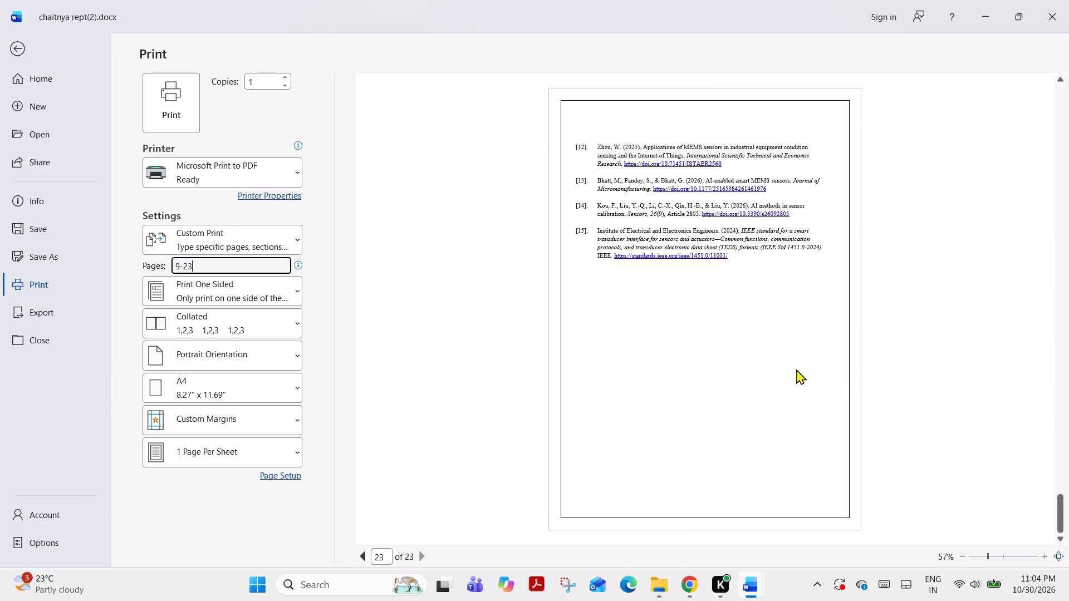
scroll(749, 348, "up", 1)
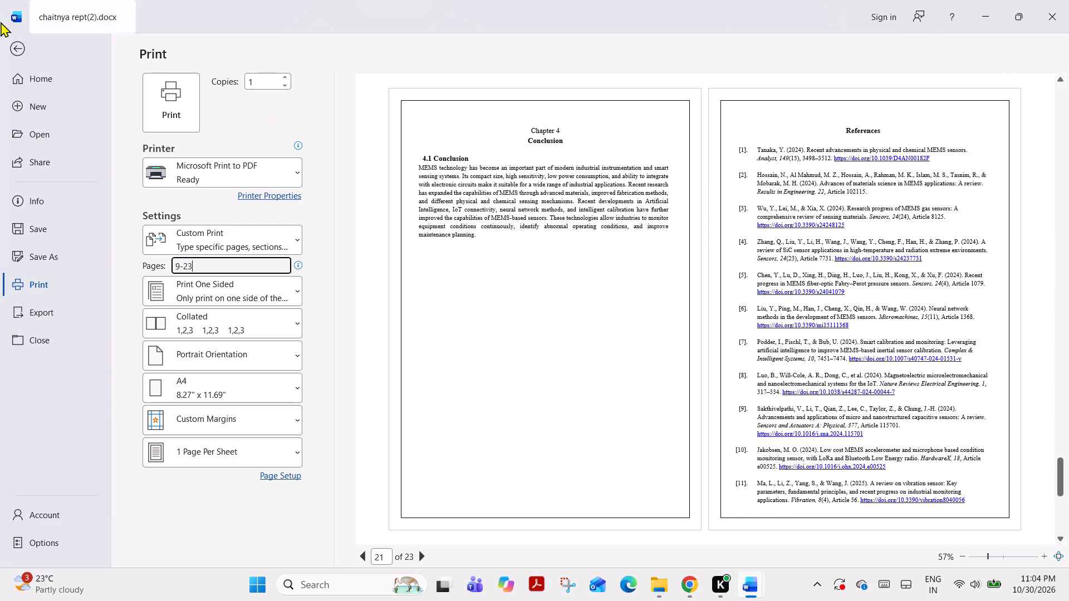
left_click(5, 41)
scroll(629, 446, "down", 2)
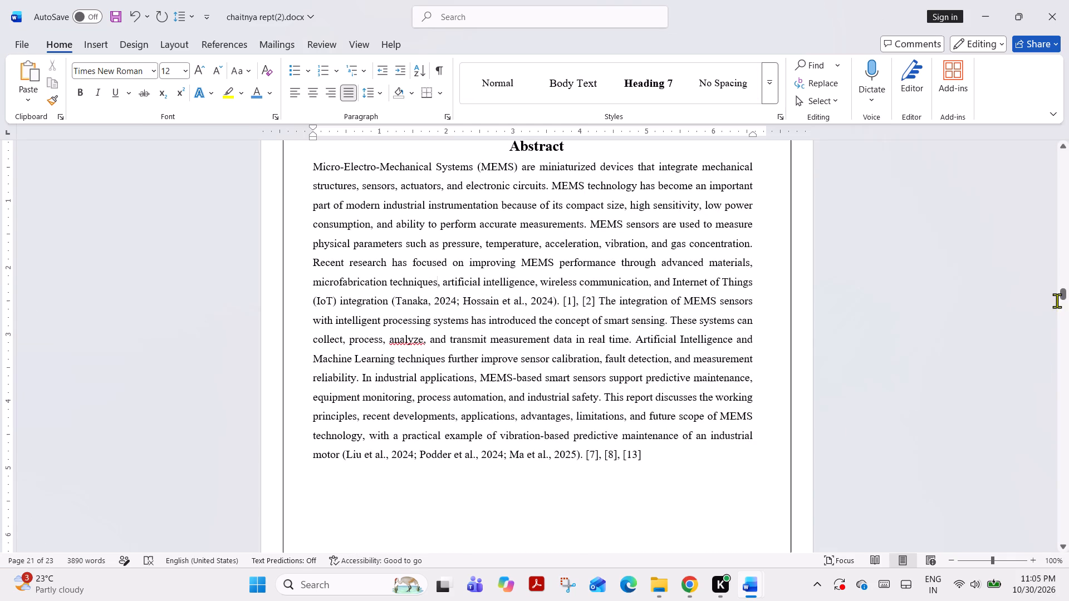
left_click(1062, 296)
left_click_drag(1062, 296, 1068, 489)
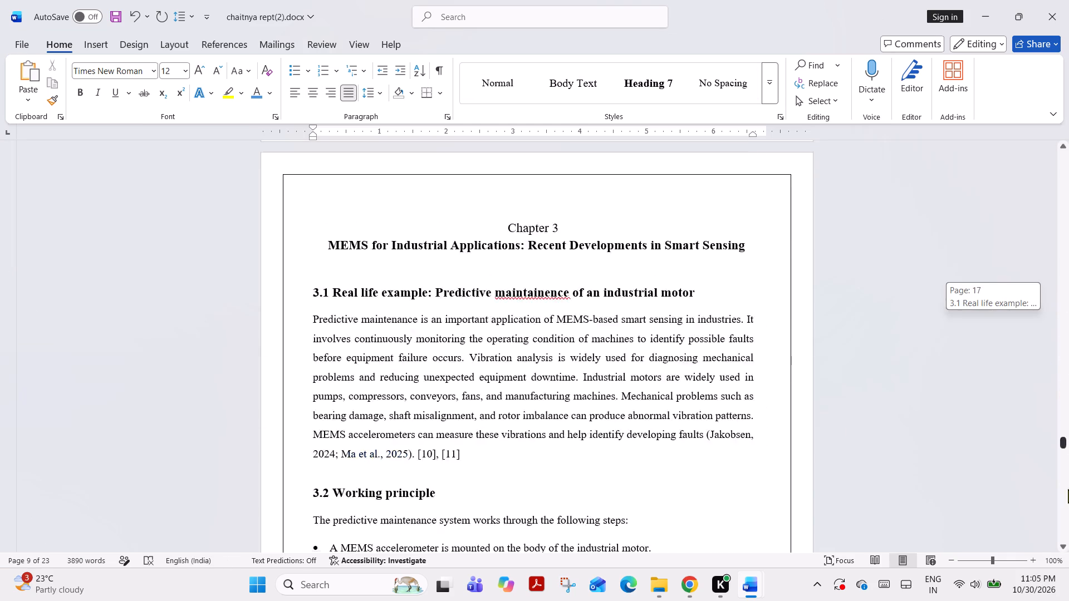
left_click_drag(1068, 489, 1068, 592)
left_click(428, 401)
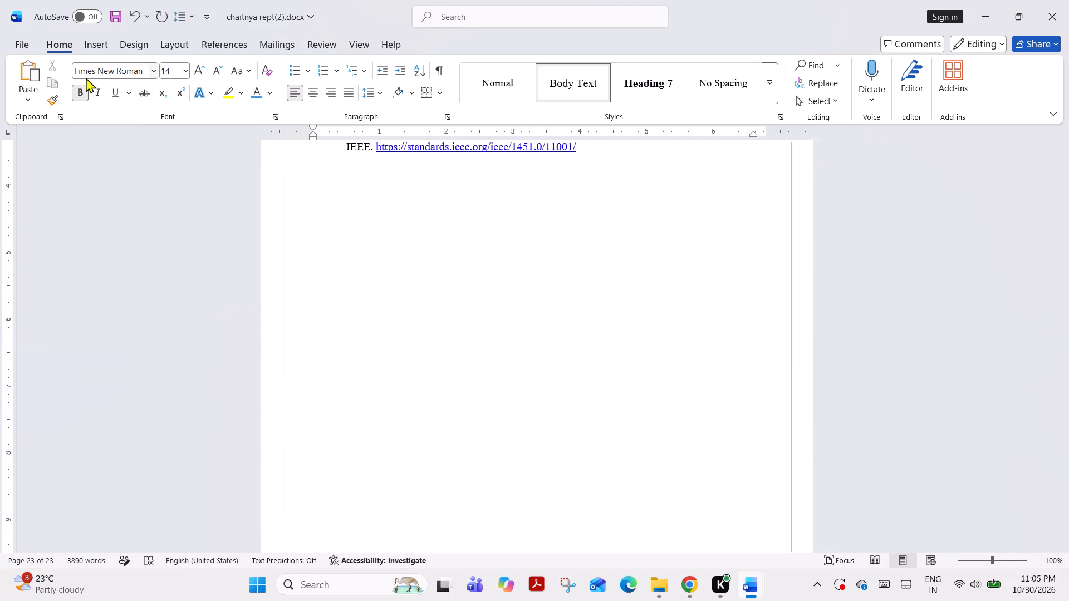
Print pages 9-23 of the report to a PDF named "chaitnya reportnew" in Downloads.
key("ctrl+p")
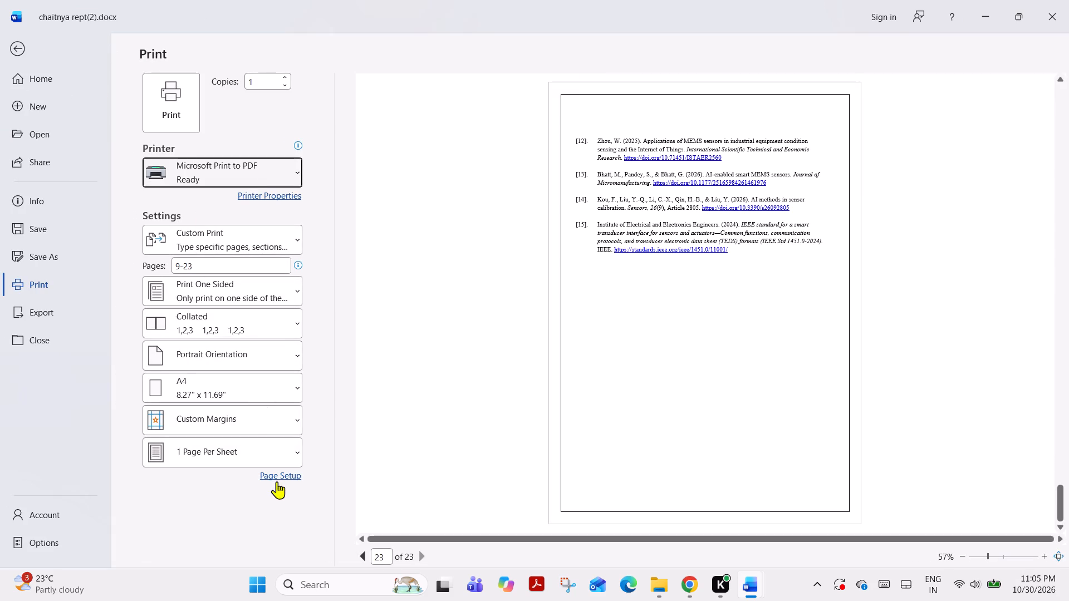
left_click(156, 109)
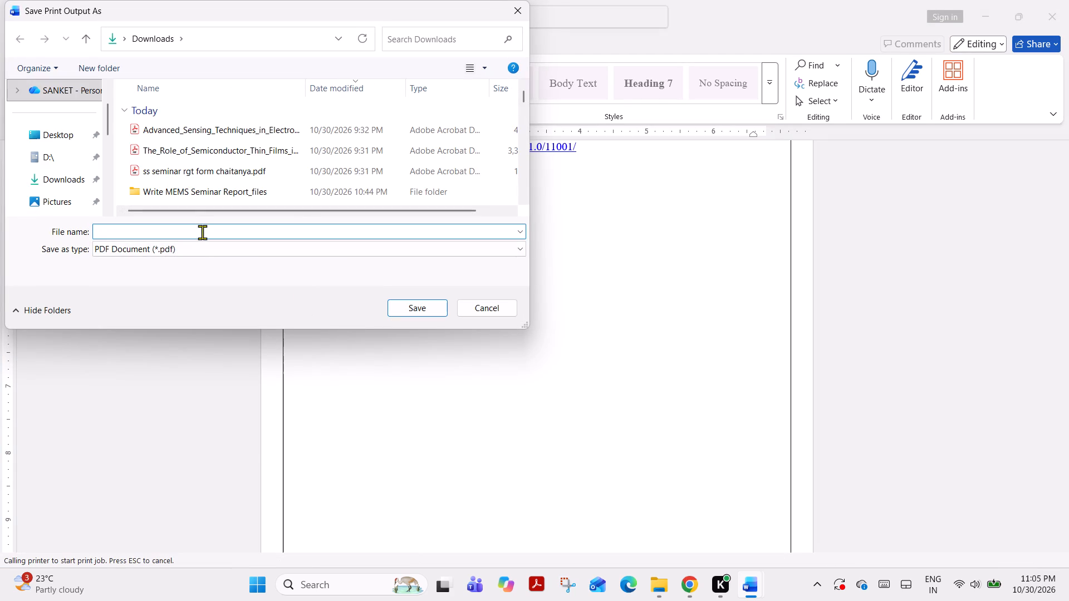
type("chi")
key("BackSpace")
type("aitnya report")
type("new")
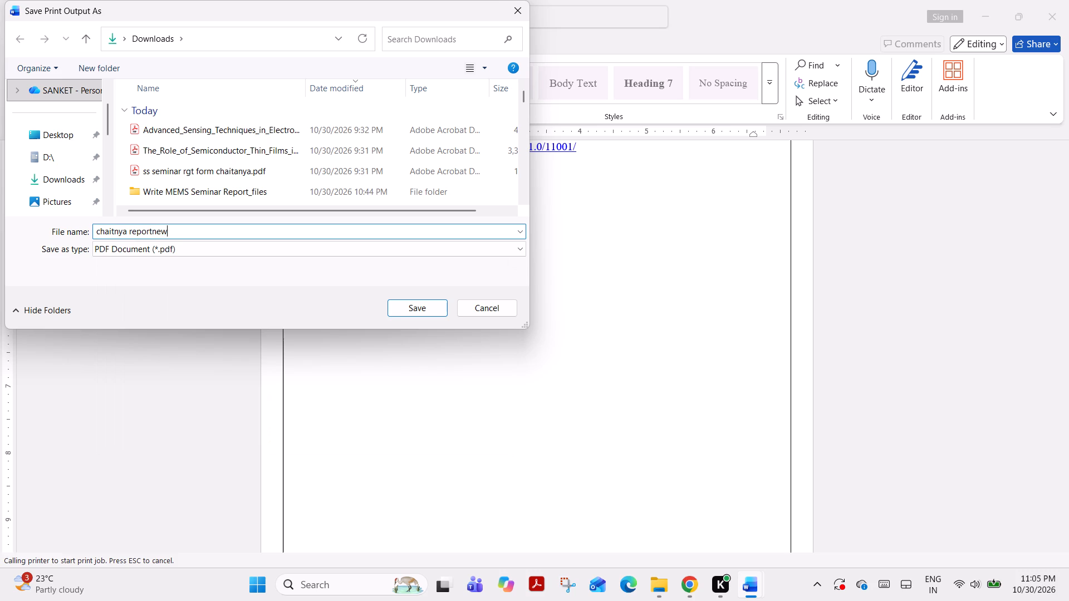
key("Return")
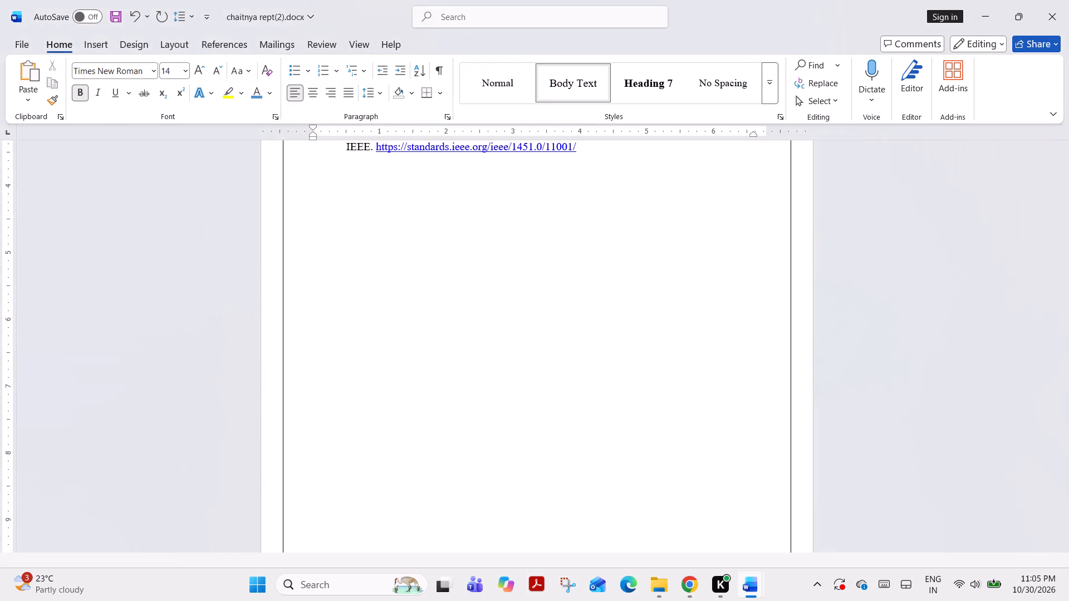
Open the file commands view for chaitnya rept(2).
left_click(17, 42)
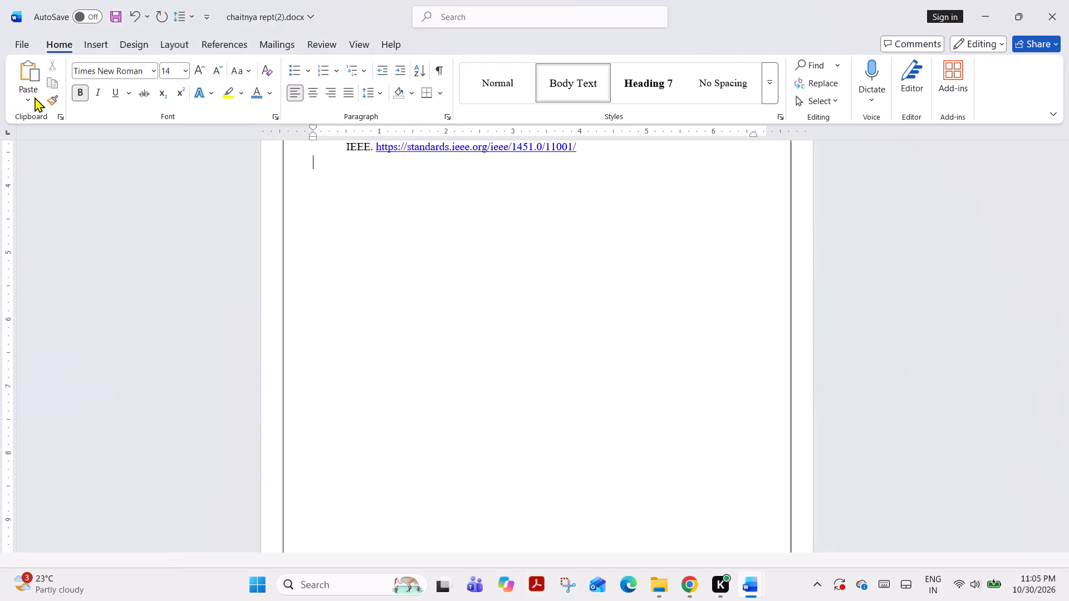